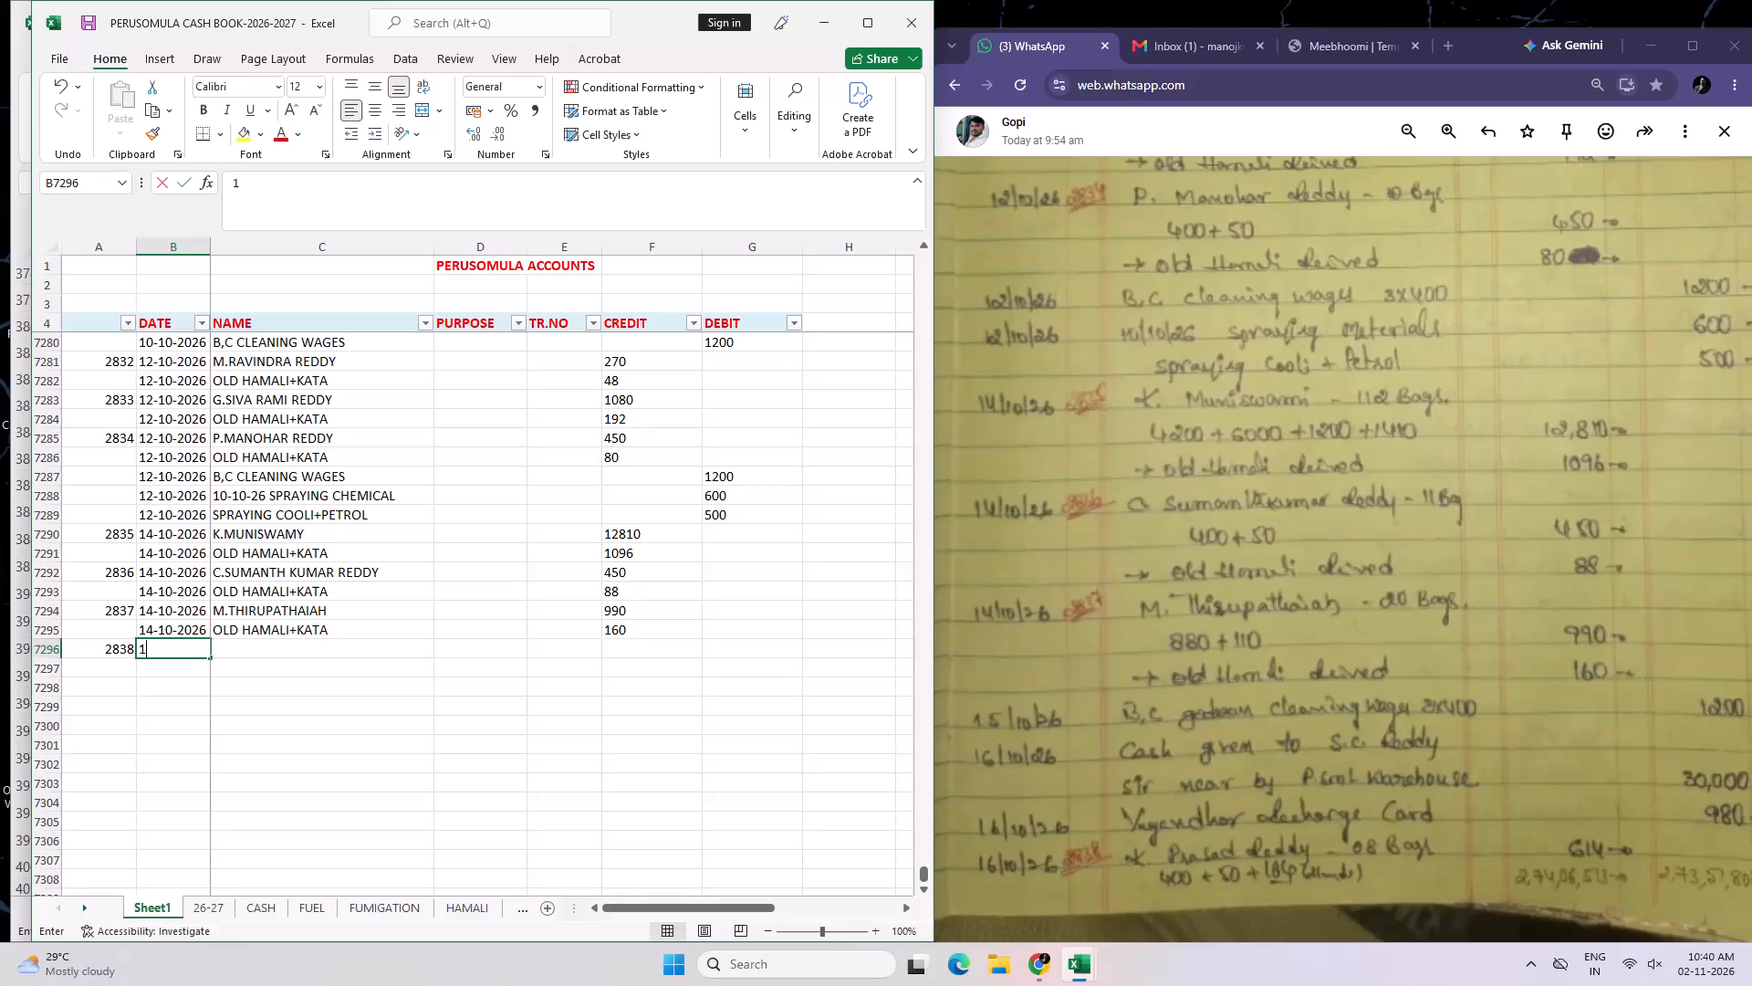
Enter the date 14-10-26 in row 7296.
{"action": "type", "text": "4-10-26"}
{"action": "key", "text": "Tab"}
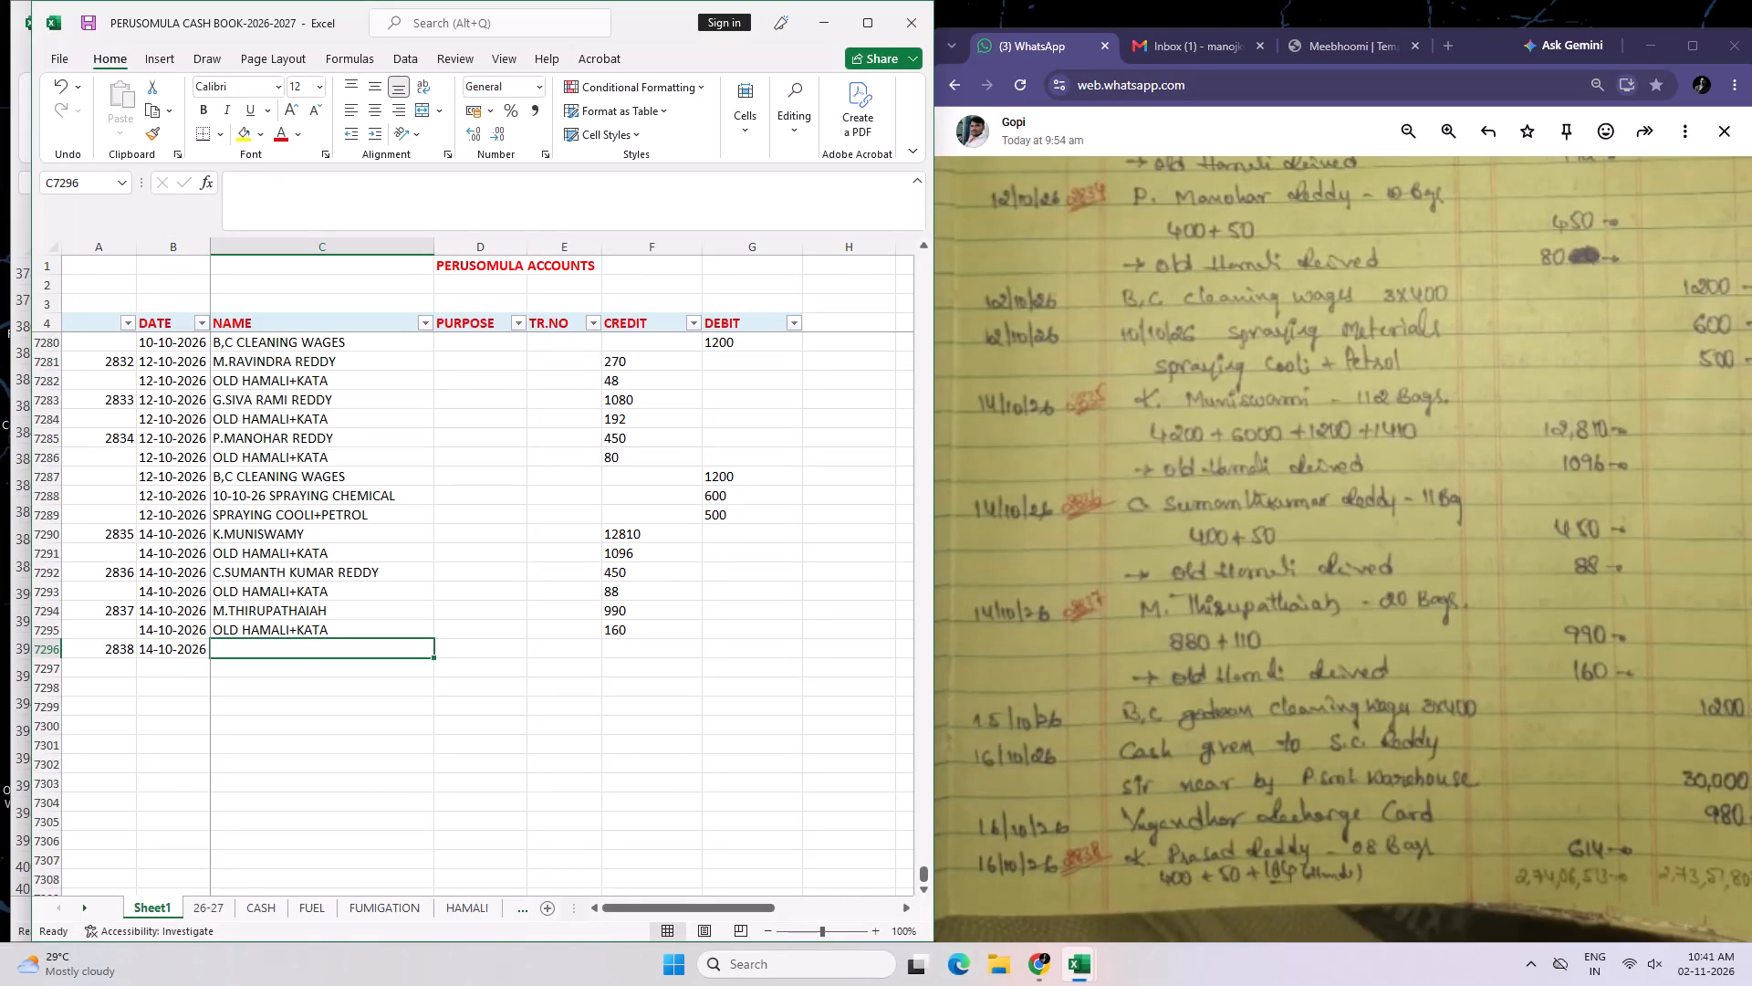
Clear serial number 2838 from row 7296 and record B,C CLEANING WAGES dated 15-10-26 with a debit of 1200.
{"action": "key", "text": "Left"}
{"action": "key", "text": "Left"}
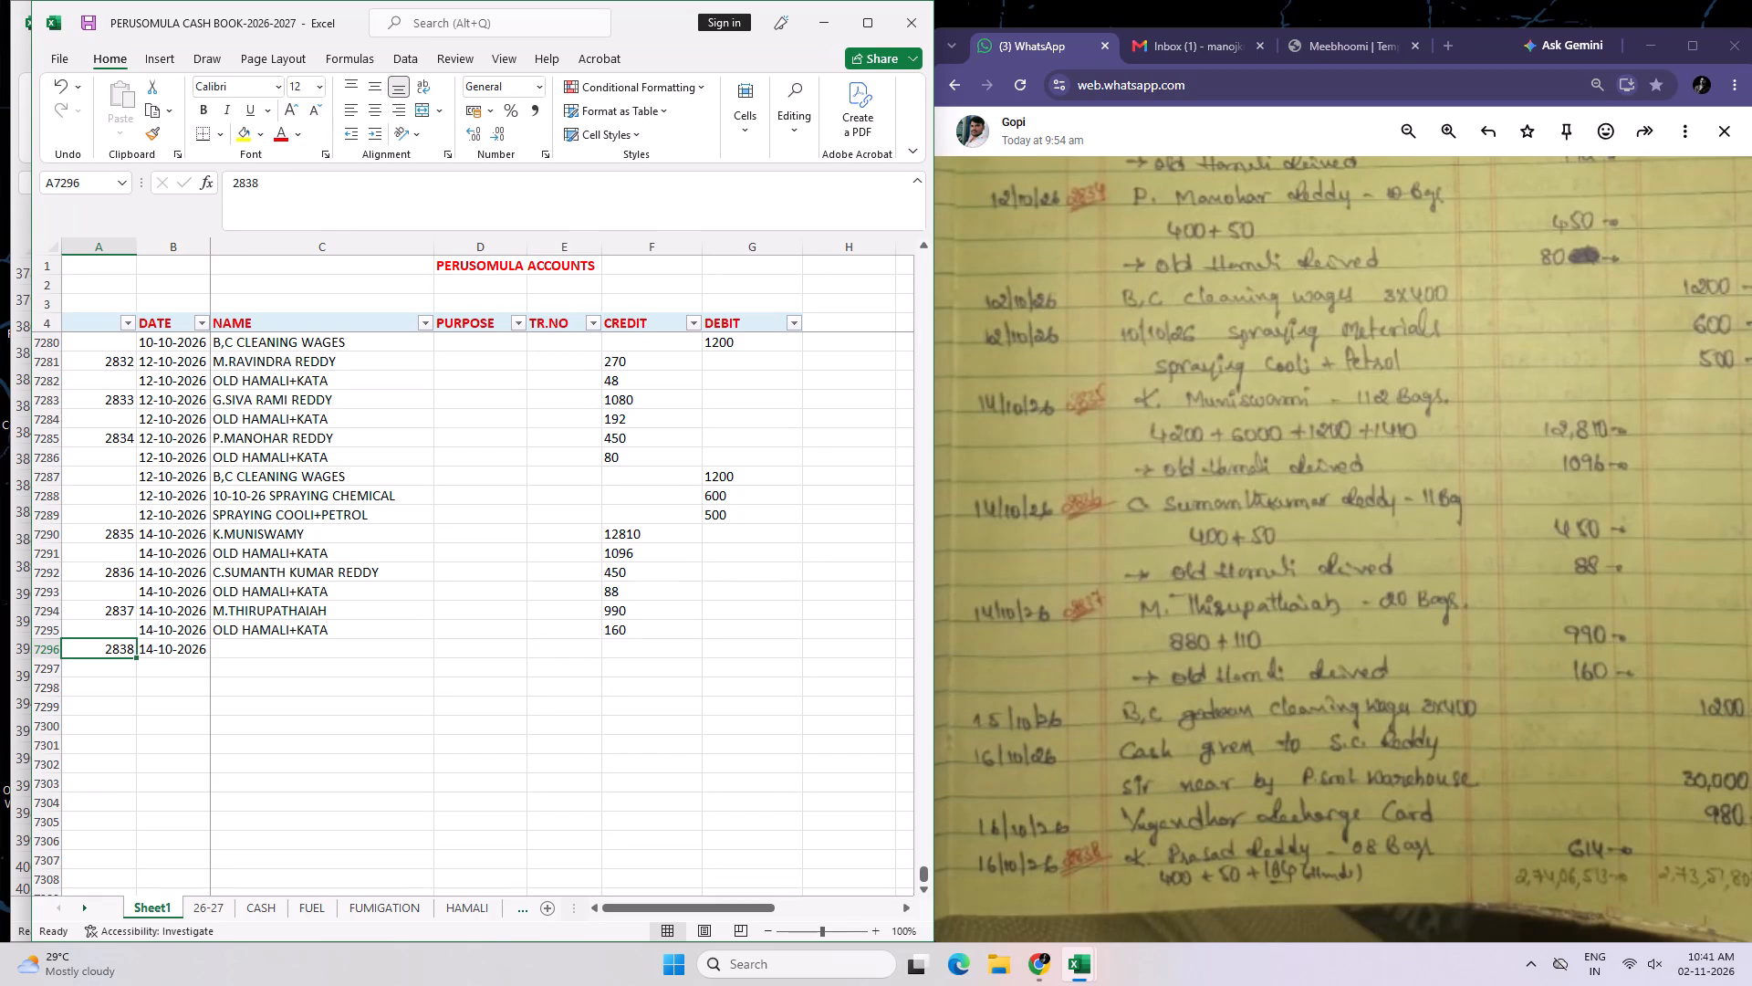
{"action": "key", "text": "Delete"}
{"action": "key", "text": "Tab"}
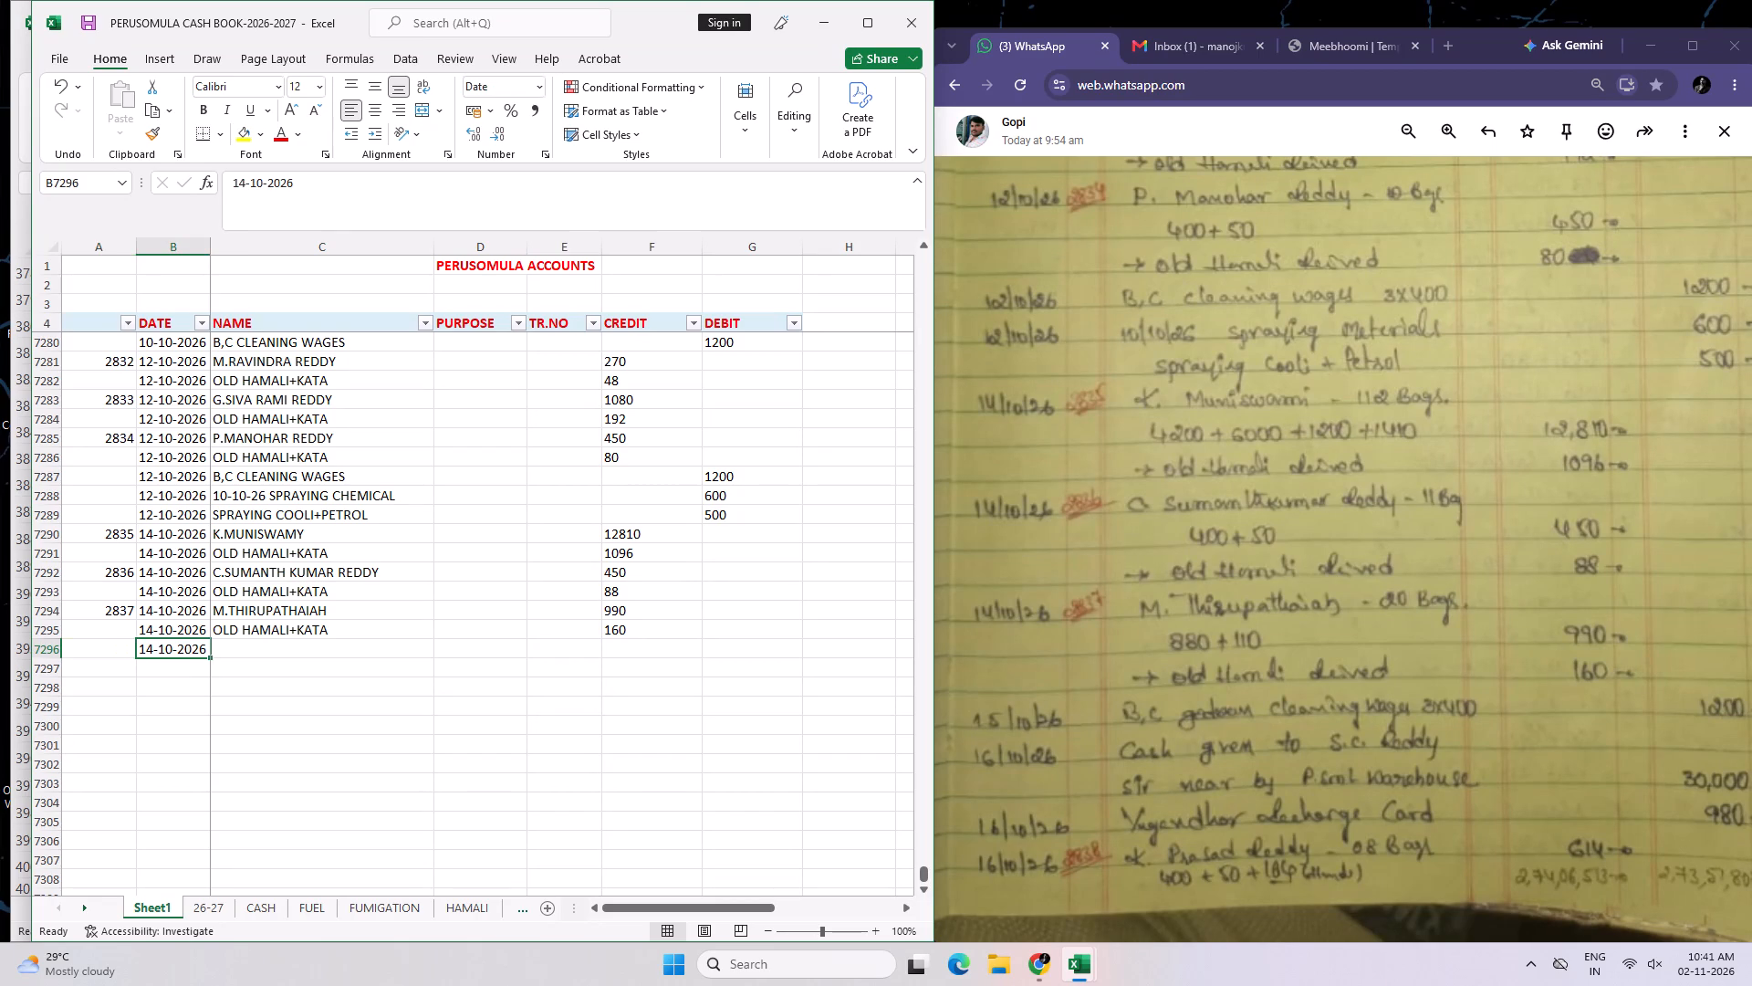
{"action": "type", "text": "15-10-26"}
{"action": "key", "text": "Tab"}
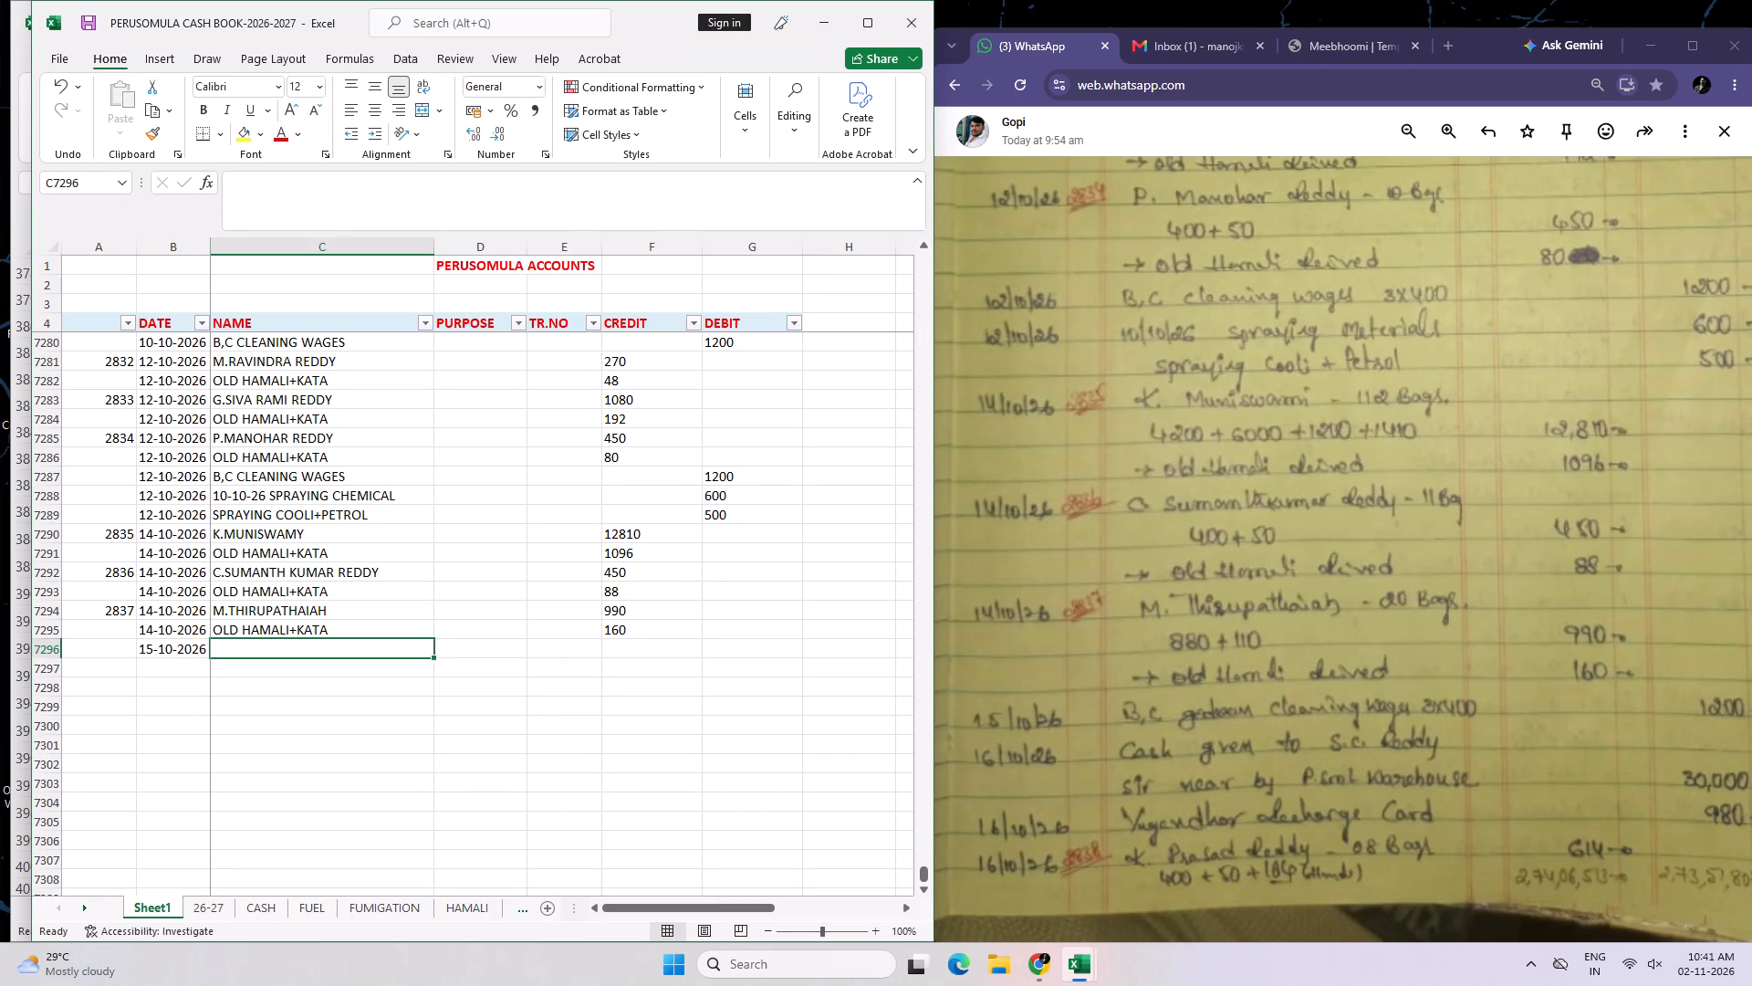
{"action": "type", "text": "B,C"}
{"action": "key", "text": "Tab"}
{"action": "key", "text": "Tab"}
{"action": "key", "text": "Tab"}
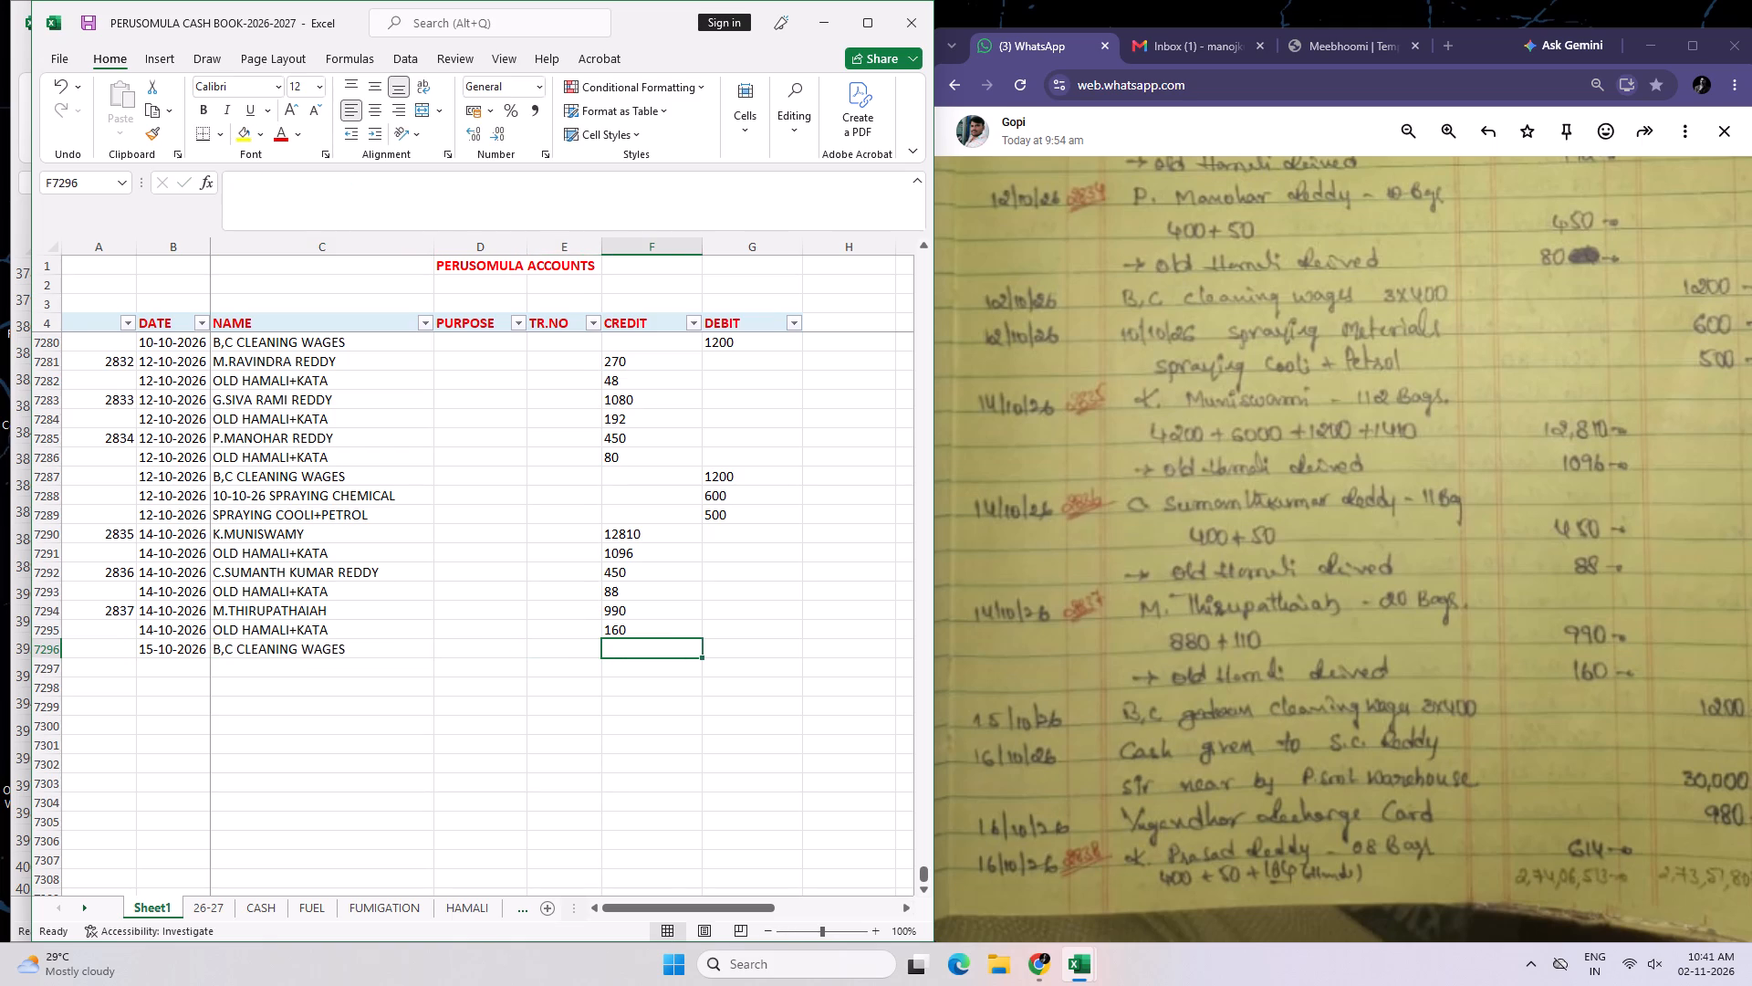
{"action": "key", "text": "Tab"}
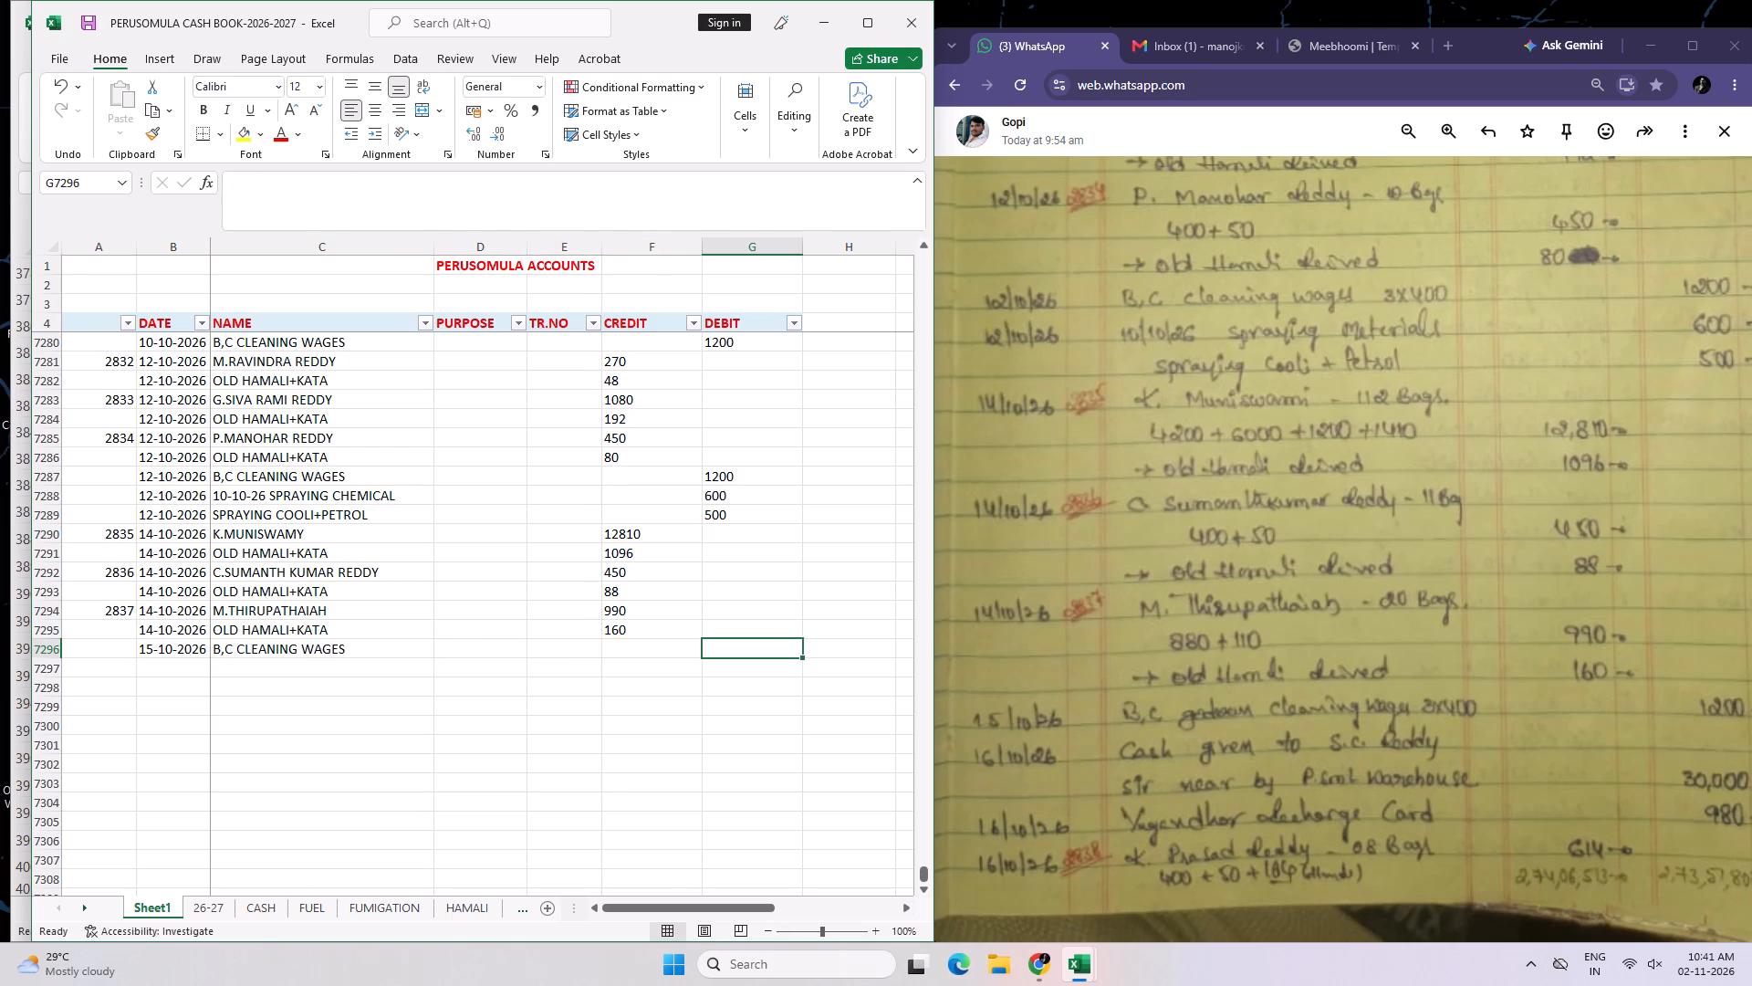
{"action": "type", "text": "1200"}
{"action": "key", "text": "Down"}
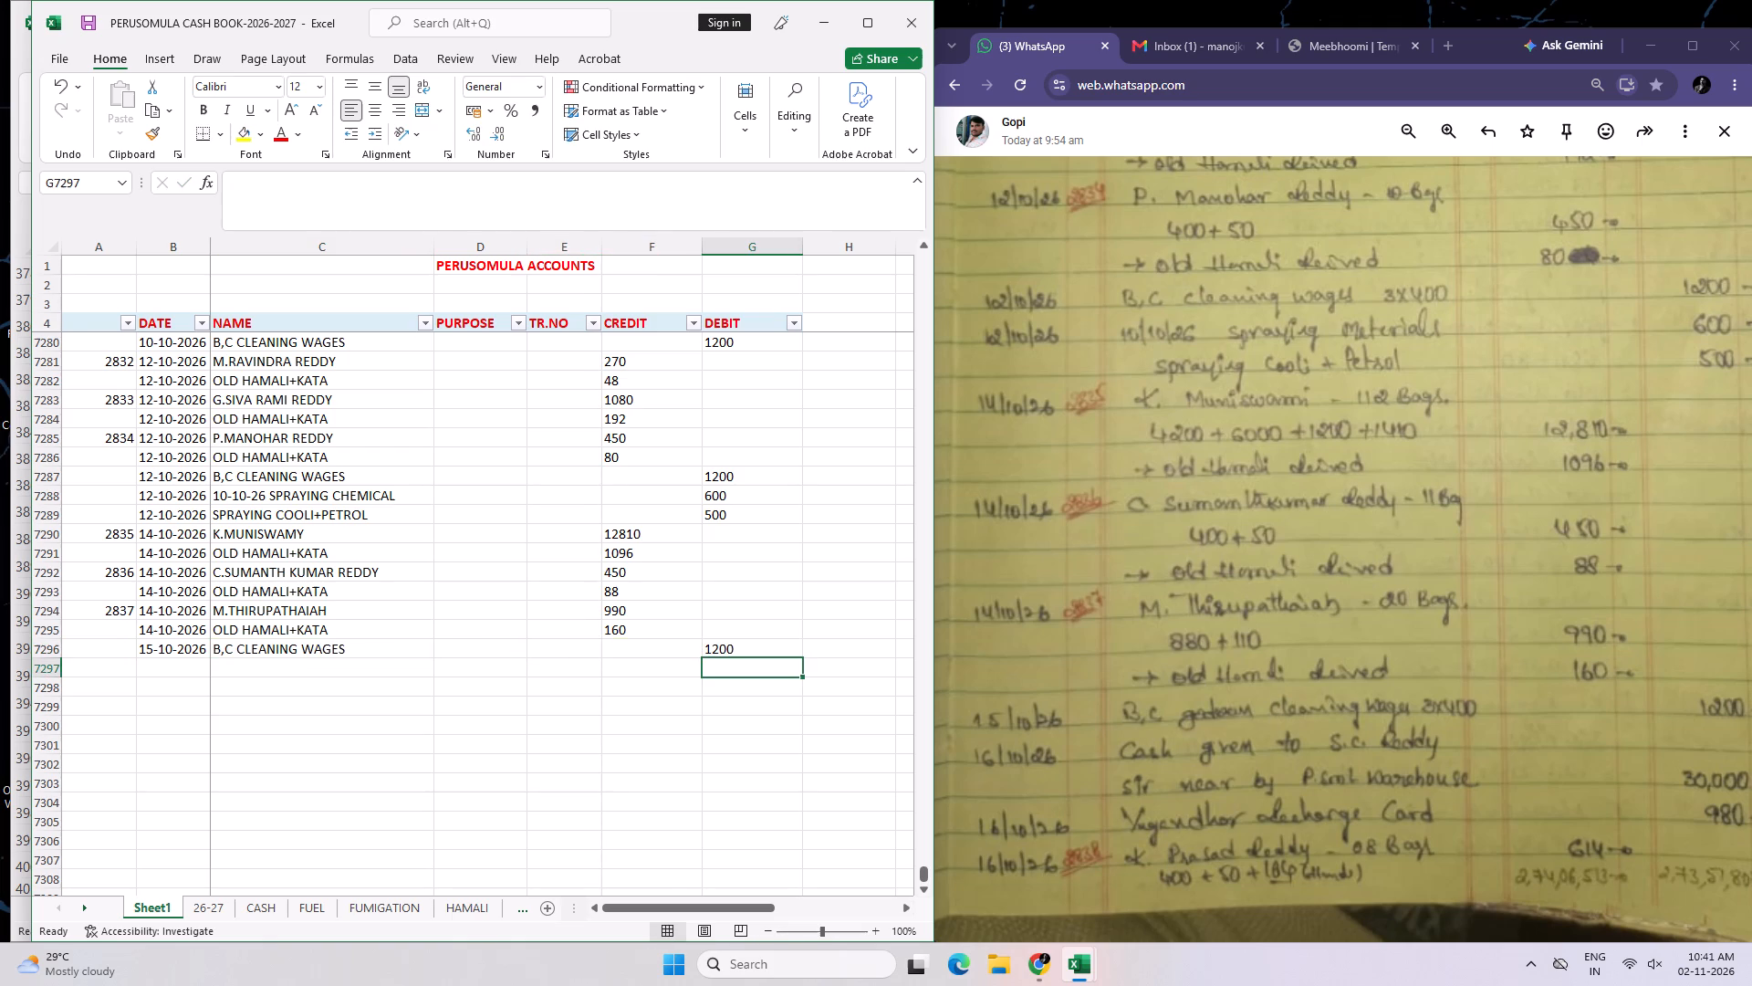
Enter a debit of 30000 and the date 16-10-26 in row 7297, and save the workbook.
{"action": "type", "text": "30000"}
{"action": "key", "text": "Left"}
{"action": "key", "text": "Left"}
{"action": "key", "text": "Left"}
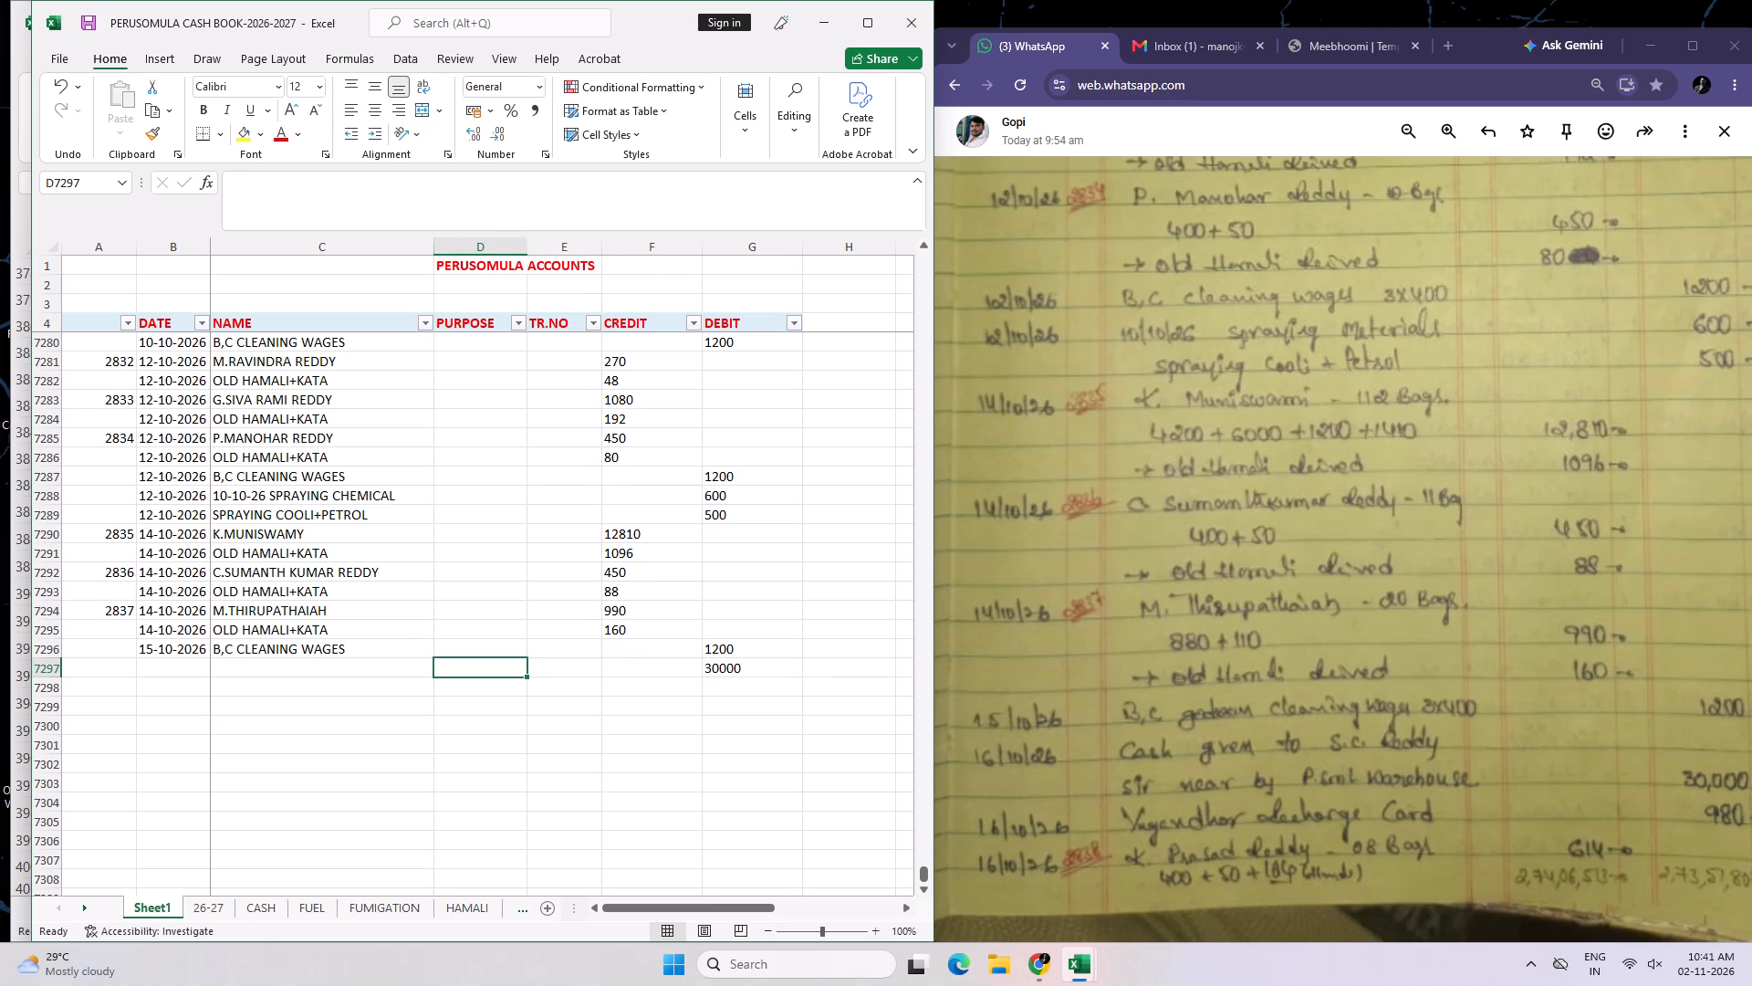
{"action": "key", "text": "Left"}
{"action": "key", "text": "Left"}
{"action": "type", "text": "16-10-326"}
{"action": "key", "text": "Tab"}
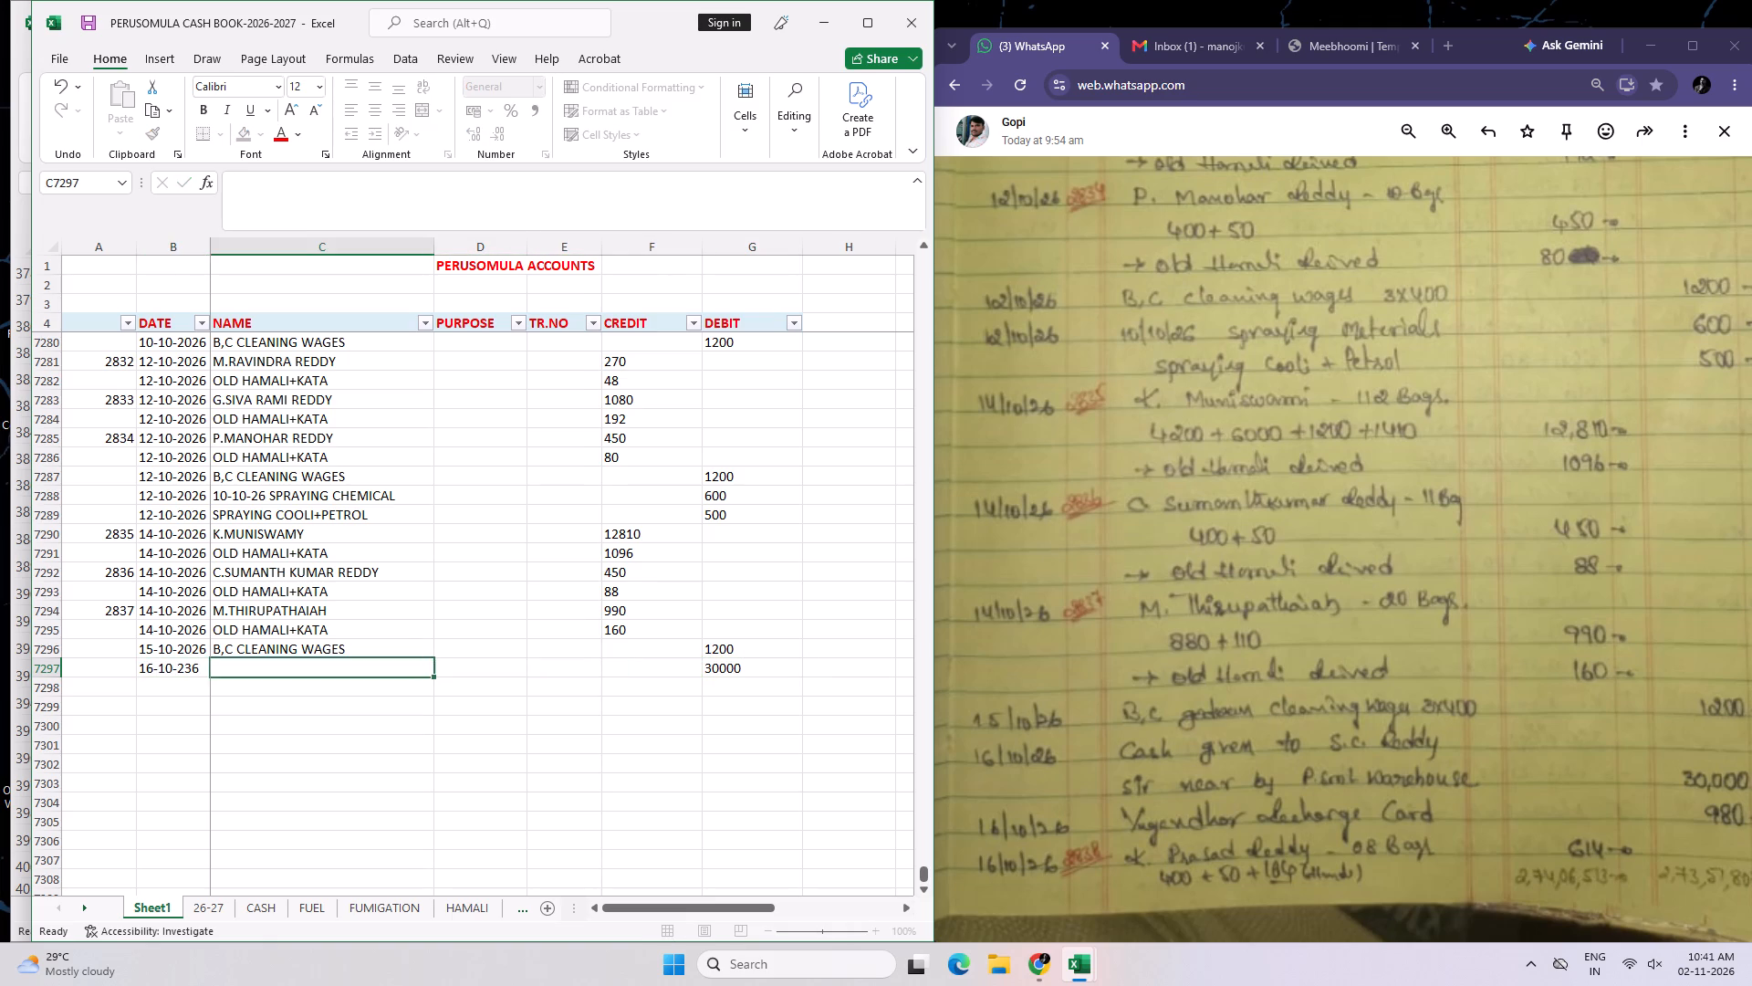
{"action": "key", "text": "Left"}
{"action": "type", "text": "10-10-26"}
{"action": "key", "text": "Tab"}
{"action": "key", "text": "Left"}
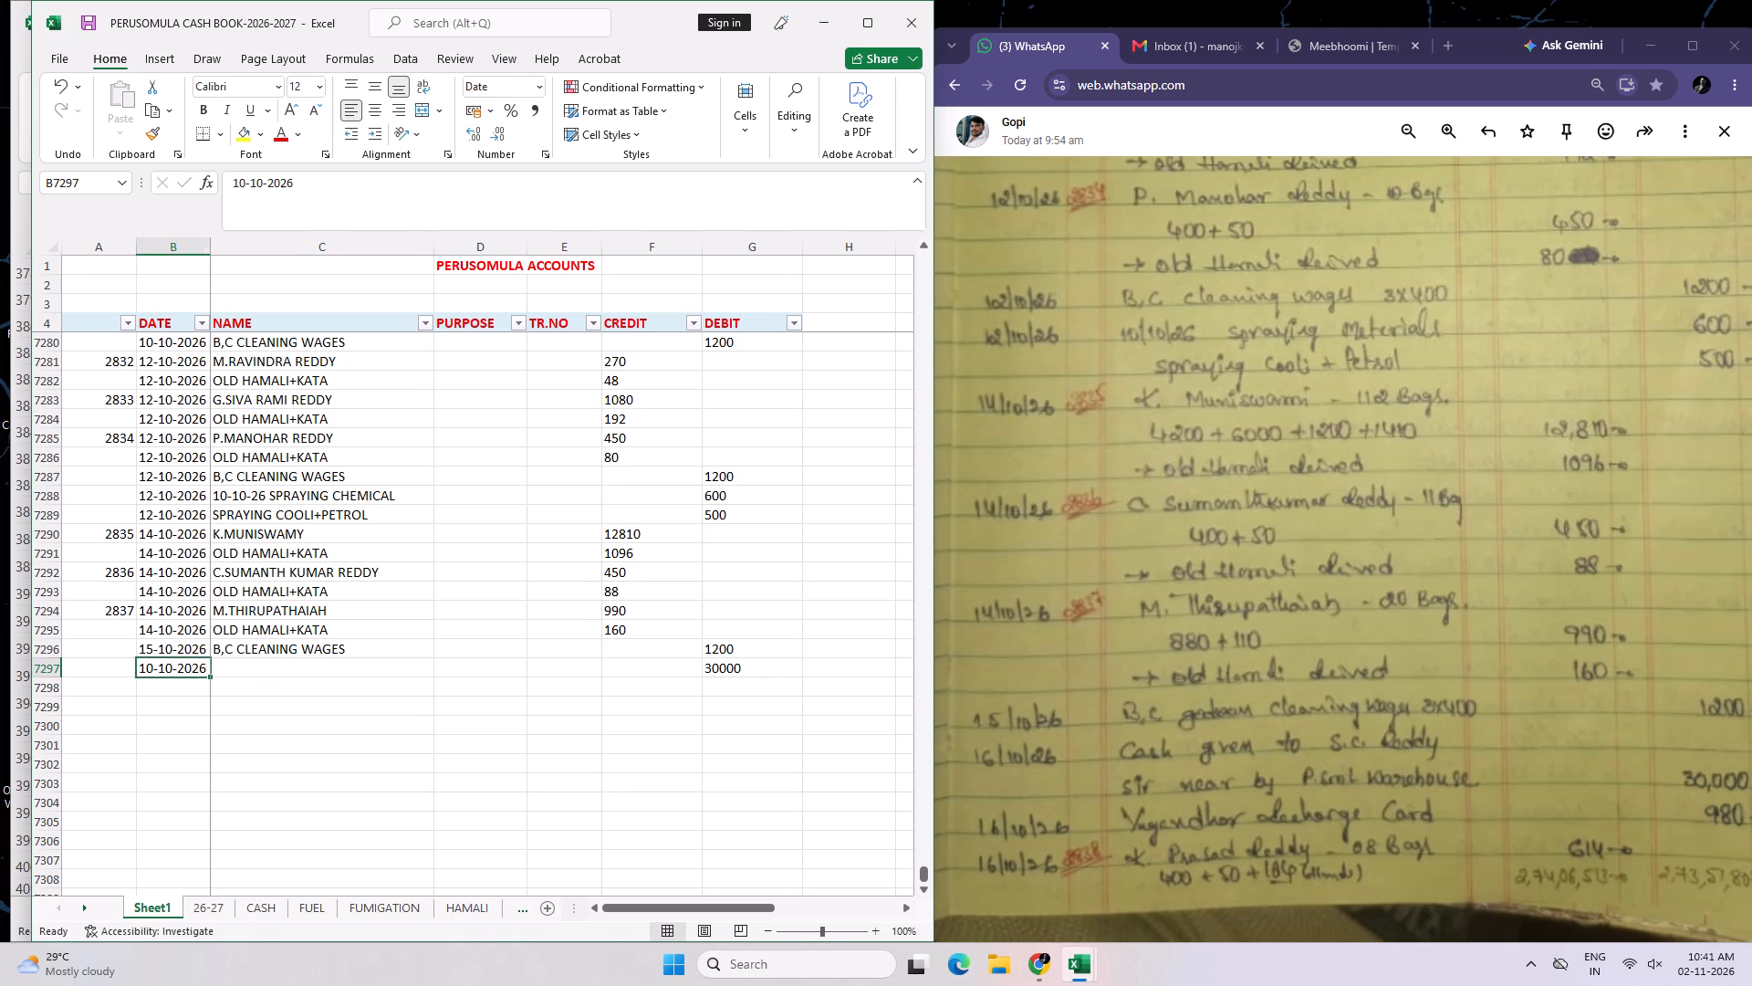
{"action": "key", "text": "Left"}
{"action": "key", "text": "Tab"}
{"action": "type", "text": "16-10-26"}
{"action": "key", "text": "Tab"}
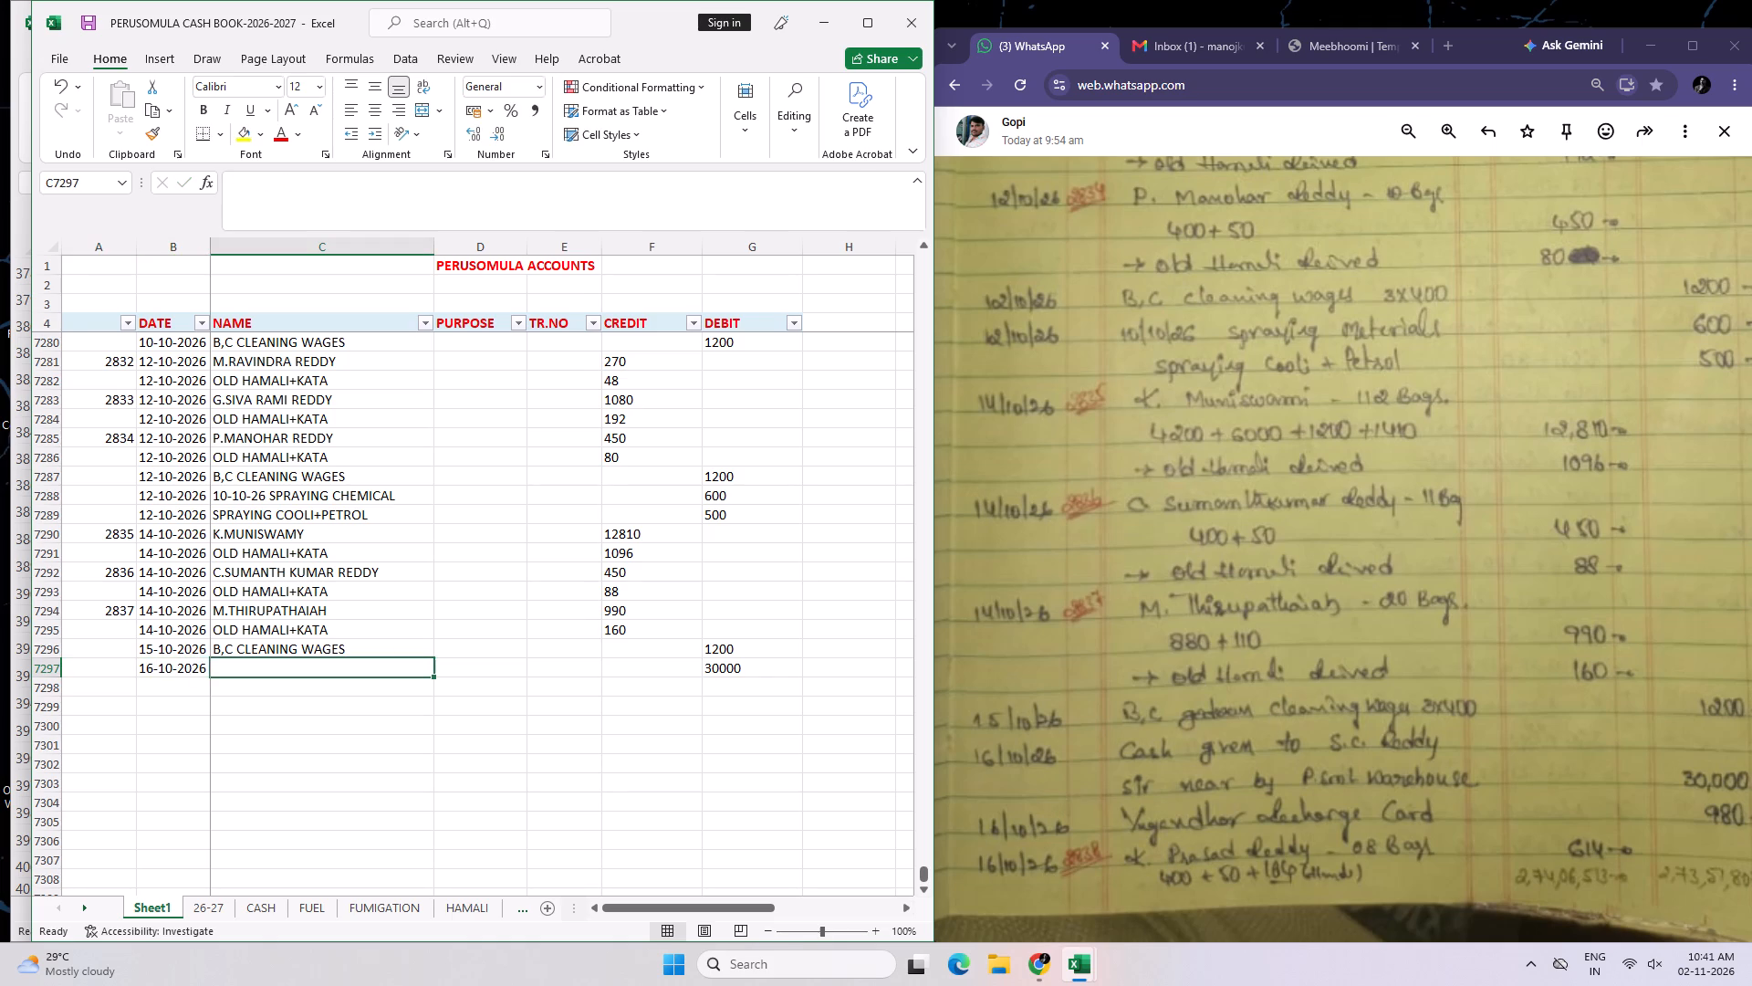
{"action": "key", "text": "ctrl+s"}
Enter the name CASH GIVEN TO SCSR in row 7297 and save the workbook.
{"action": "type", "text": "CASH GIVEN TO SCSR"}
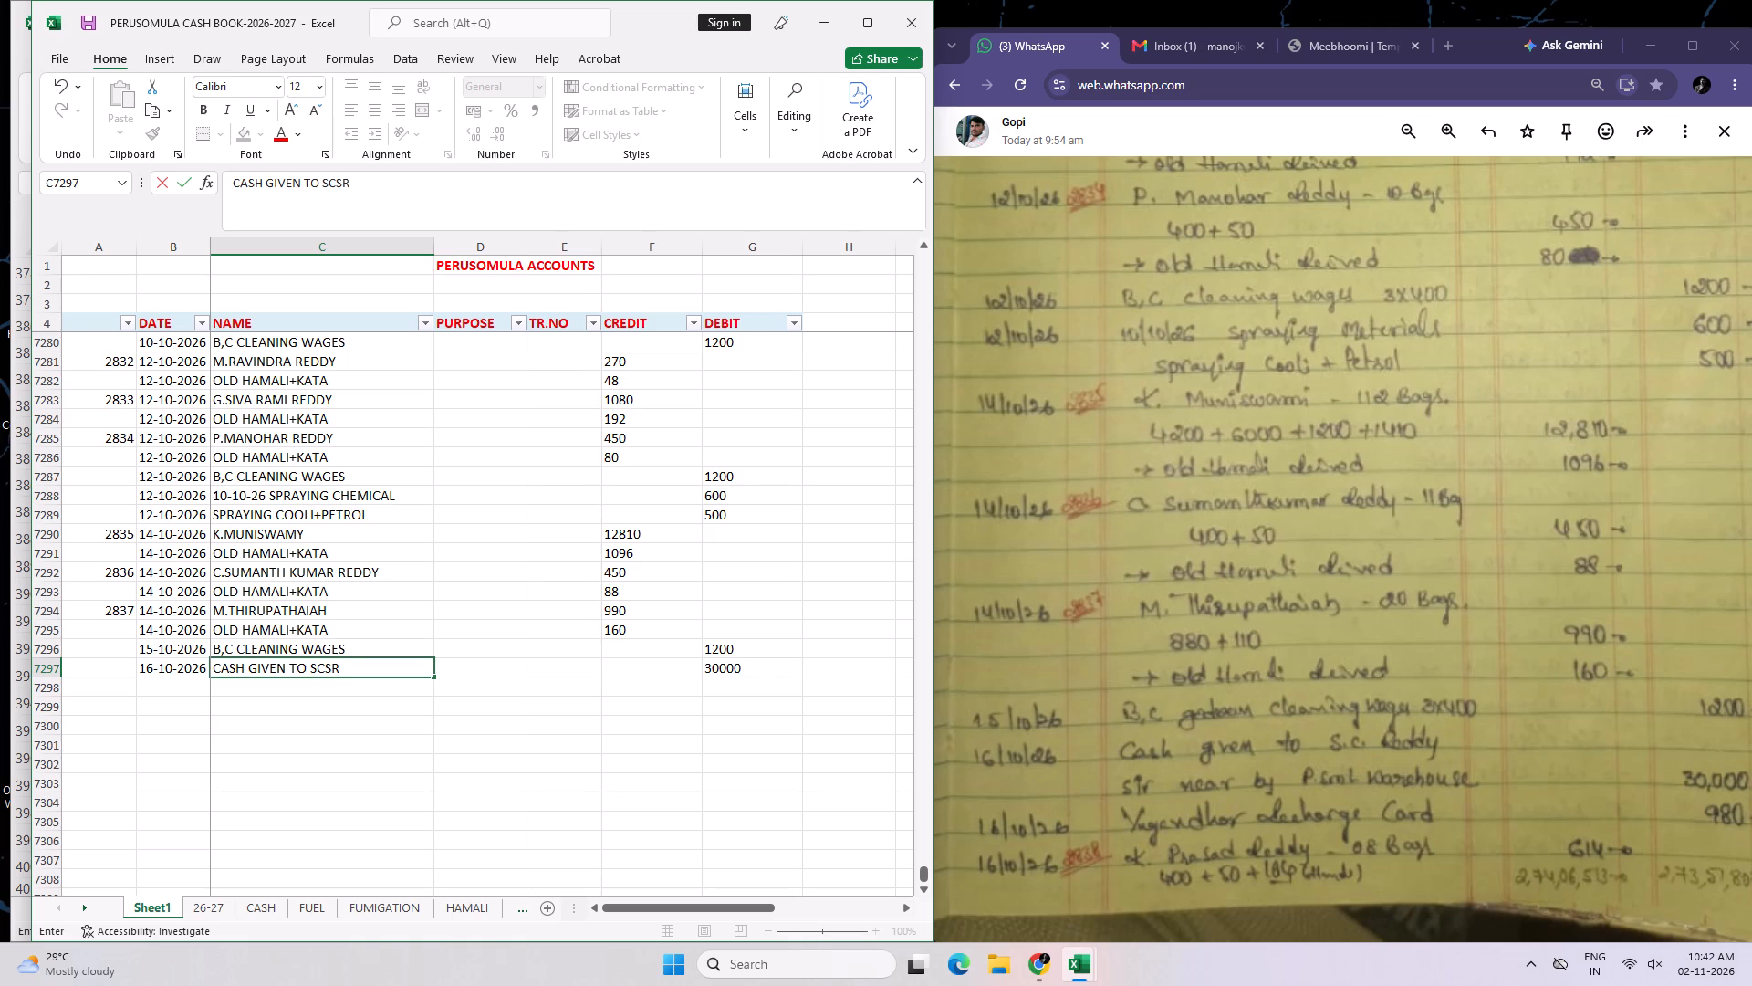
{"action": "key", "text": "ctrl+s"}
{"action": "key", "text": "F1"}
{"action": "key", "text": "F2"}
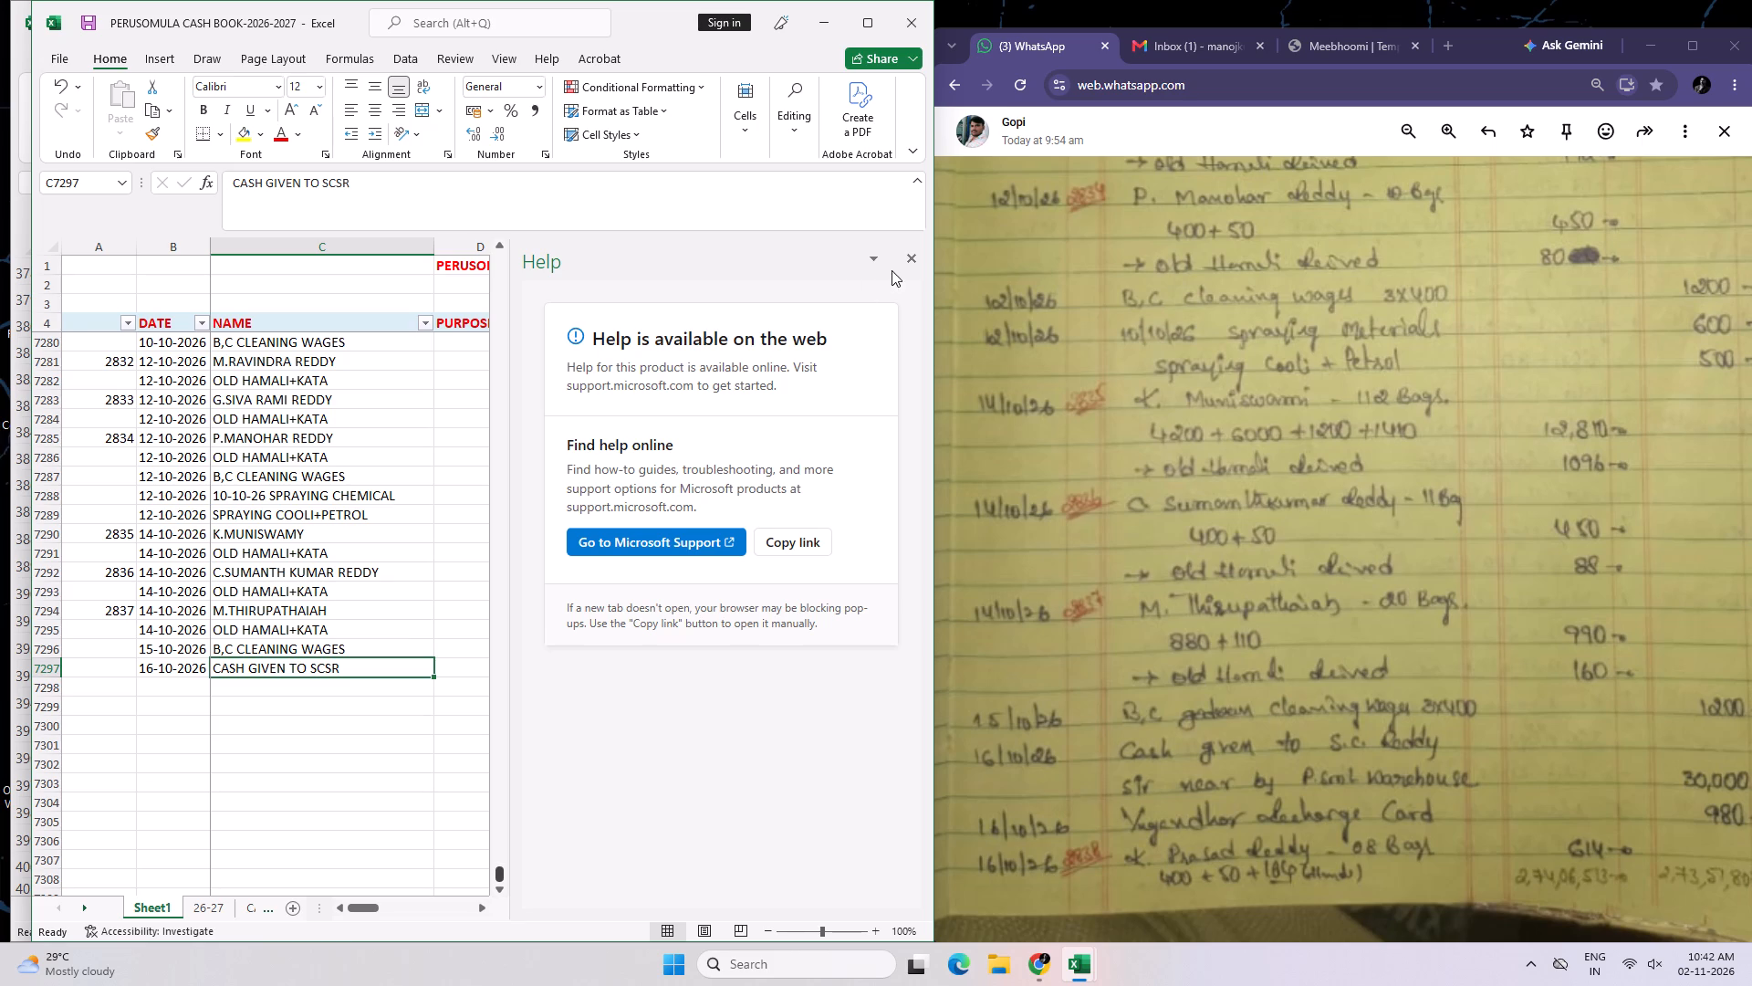
{"action": "left_click", "coordinate": [915, 256]}
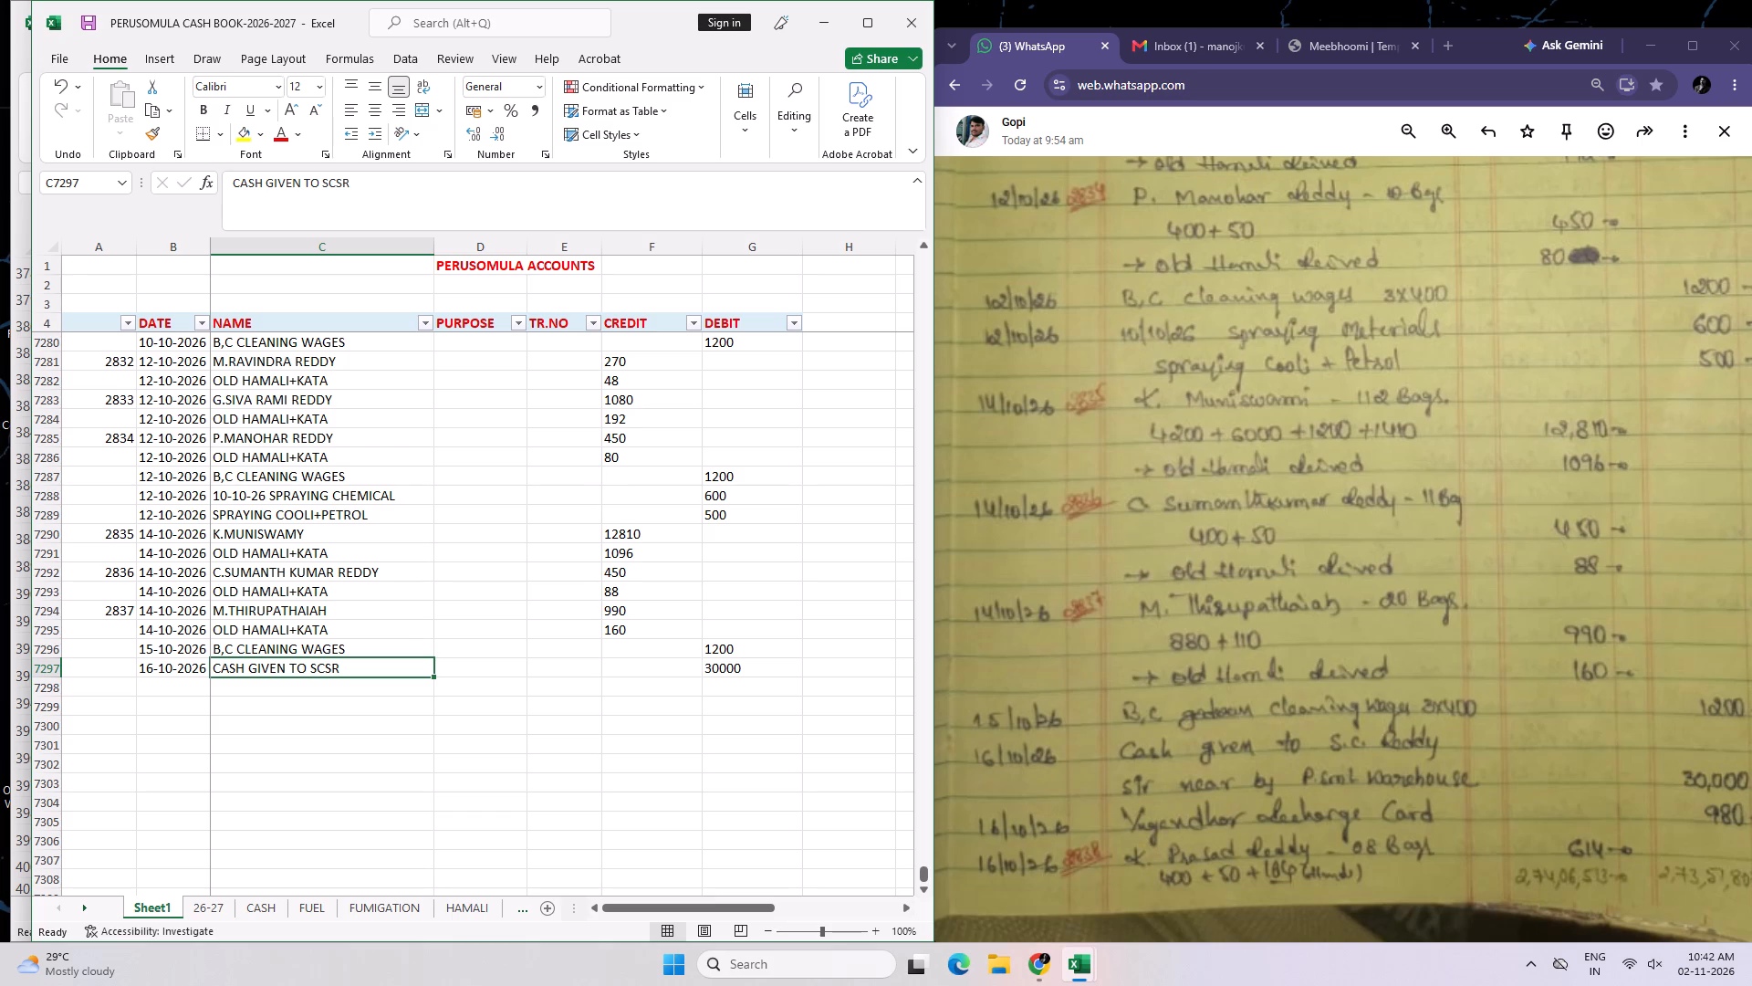
{"action": "key", "text": "ctrl+s"}
{"action": "key", "text": "Tab"}
{"action": "key", "text": "Tab"}
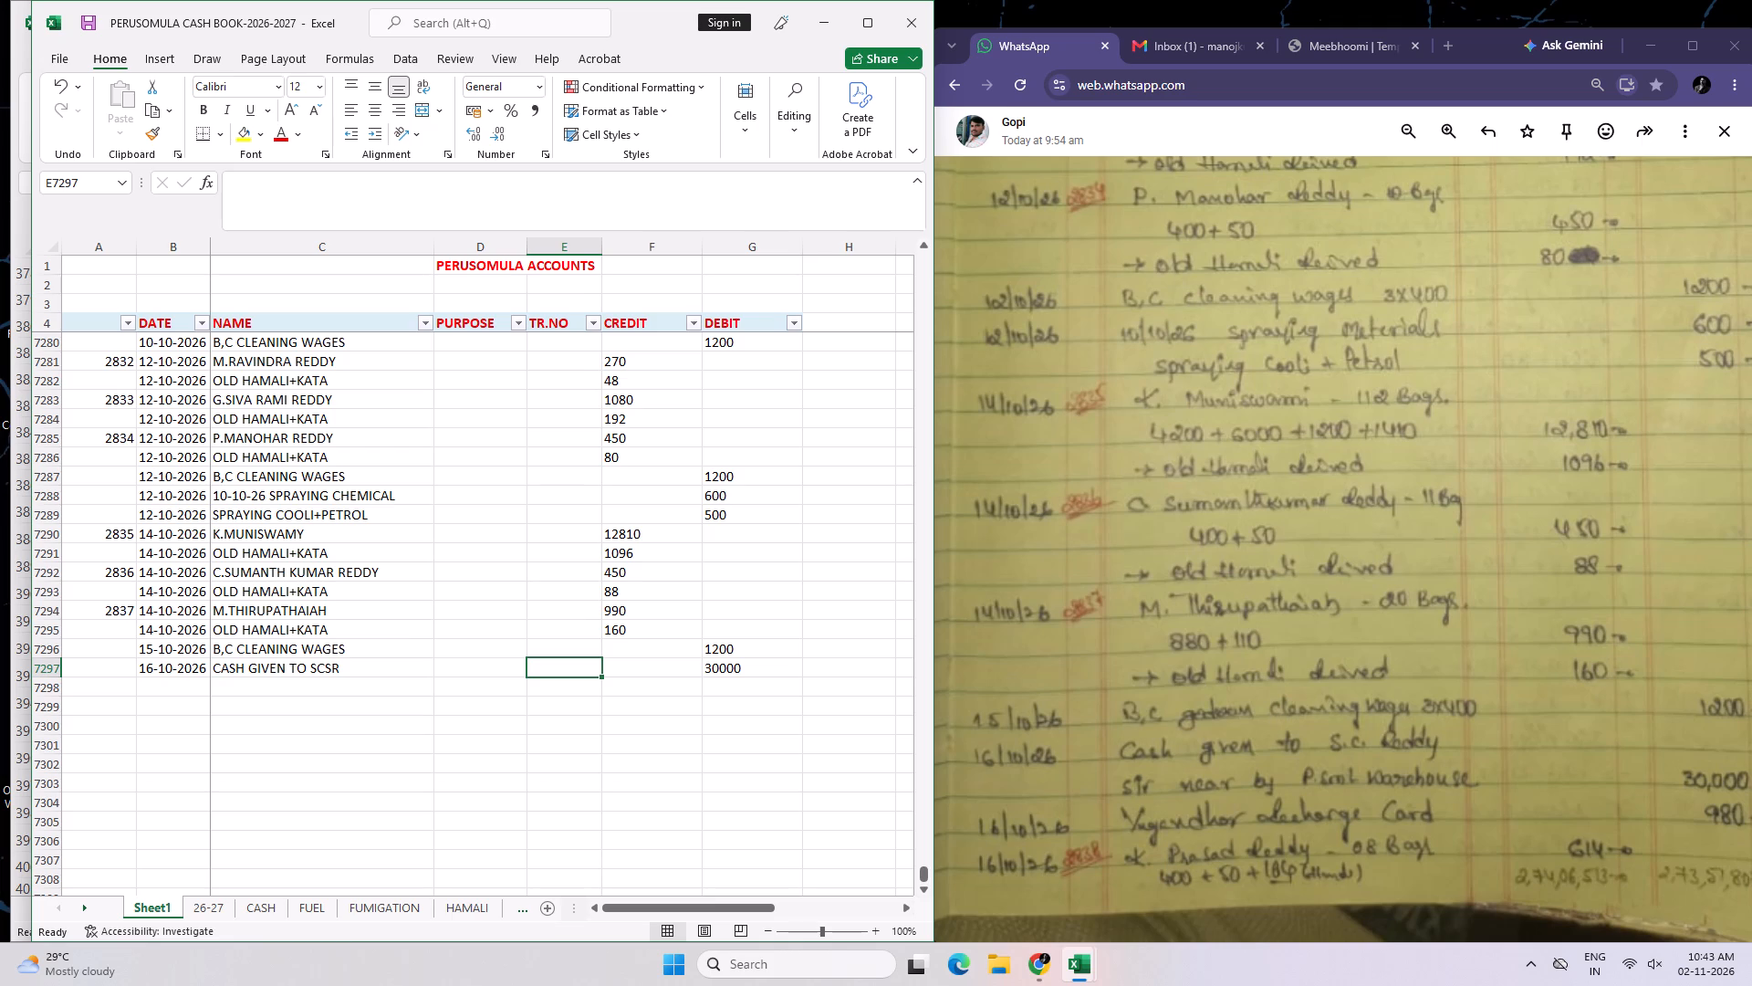
Shift the workbook window slightly away from the handwritten ledger photo.
{"action": "left_click", "coordinate": [428, 770]}
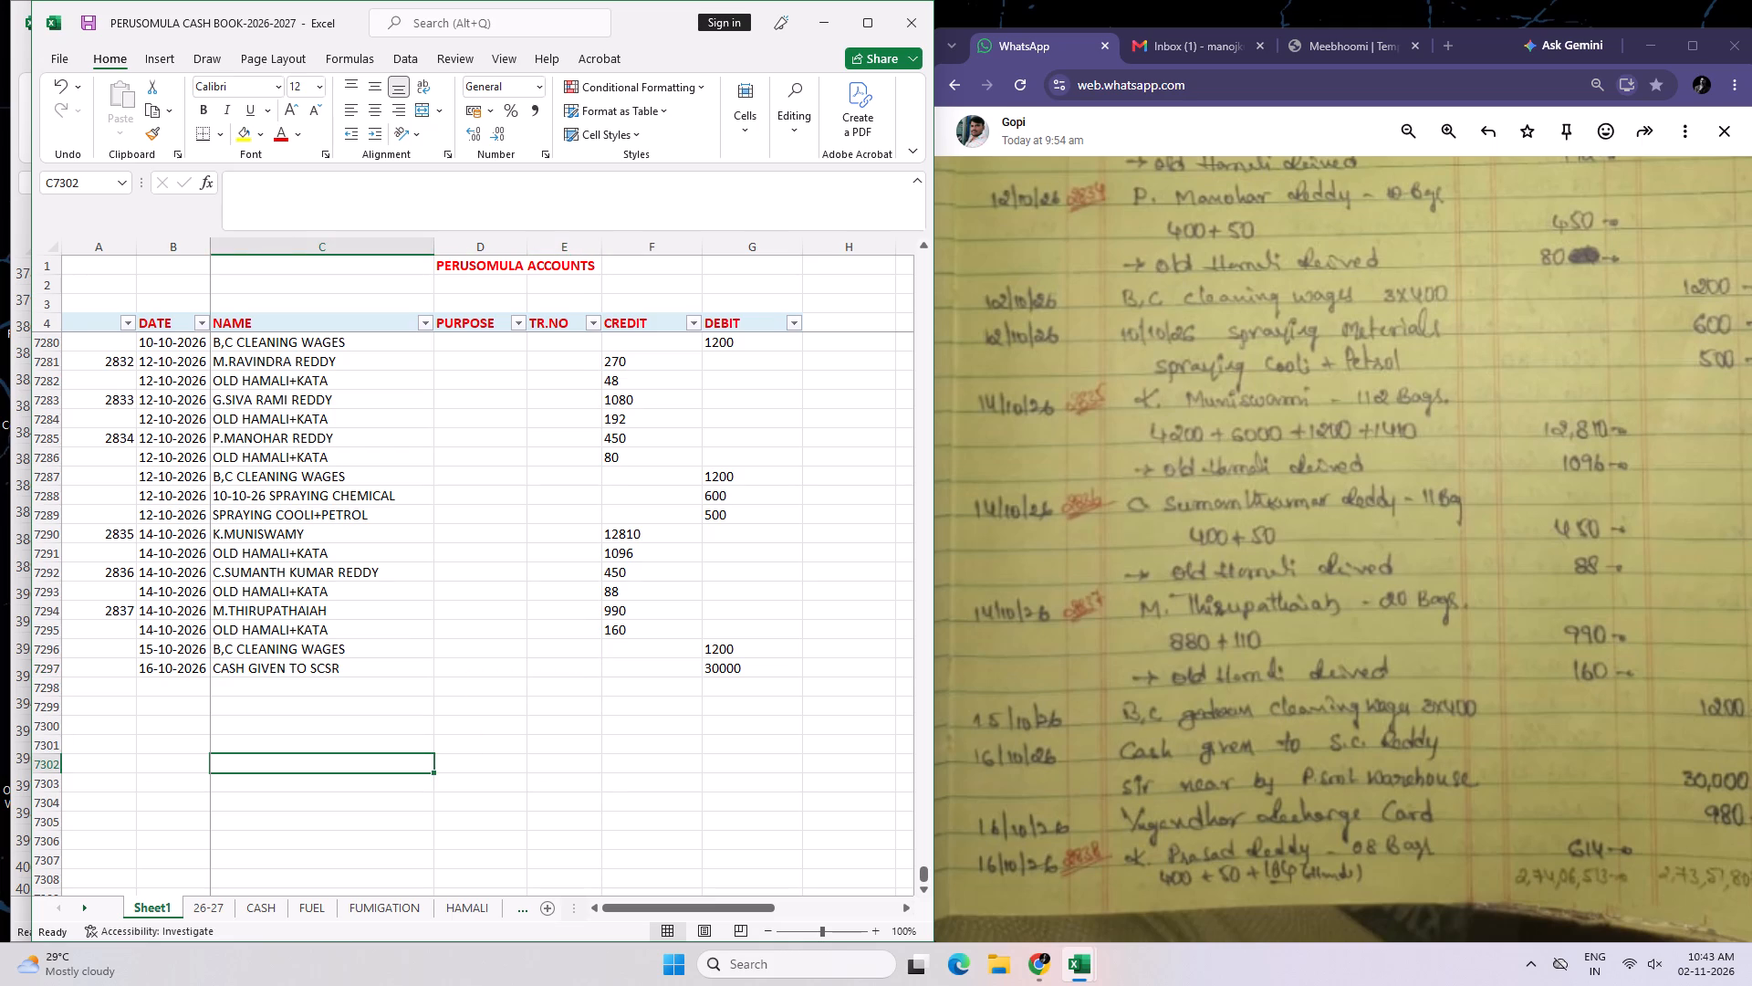
{"action": "double_click", "coordinate": [88, 14]}
{"action": "left_click_drag", "start_coordinate": [334, 16], "coordinate": [308, 22]}
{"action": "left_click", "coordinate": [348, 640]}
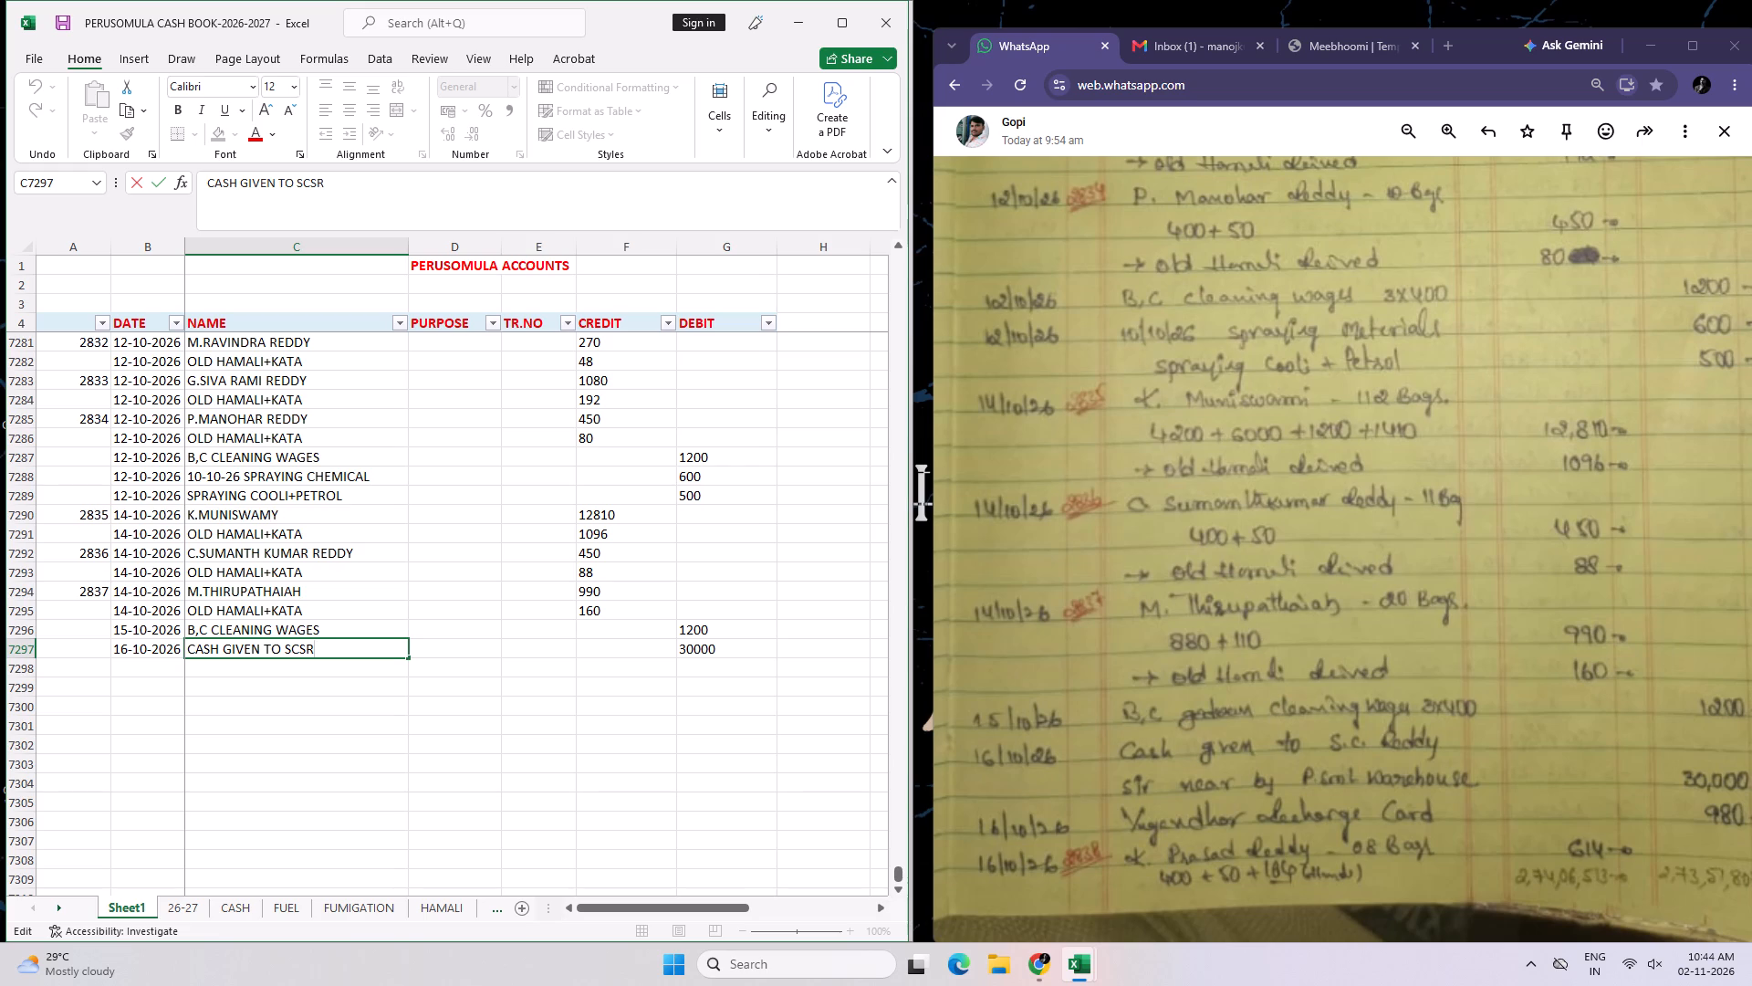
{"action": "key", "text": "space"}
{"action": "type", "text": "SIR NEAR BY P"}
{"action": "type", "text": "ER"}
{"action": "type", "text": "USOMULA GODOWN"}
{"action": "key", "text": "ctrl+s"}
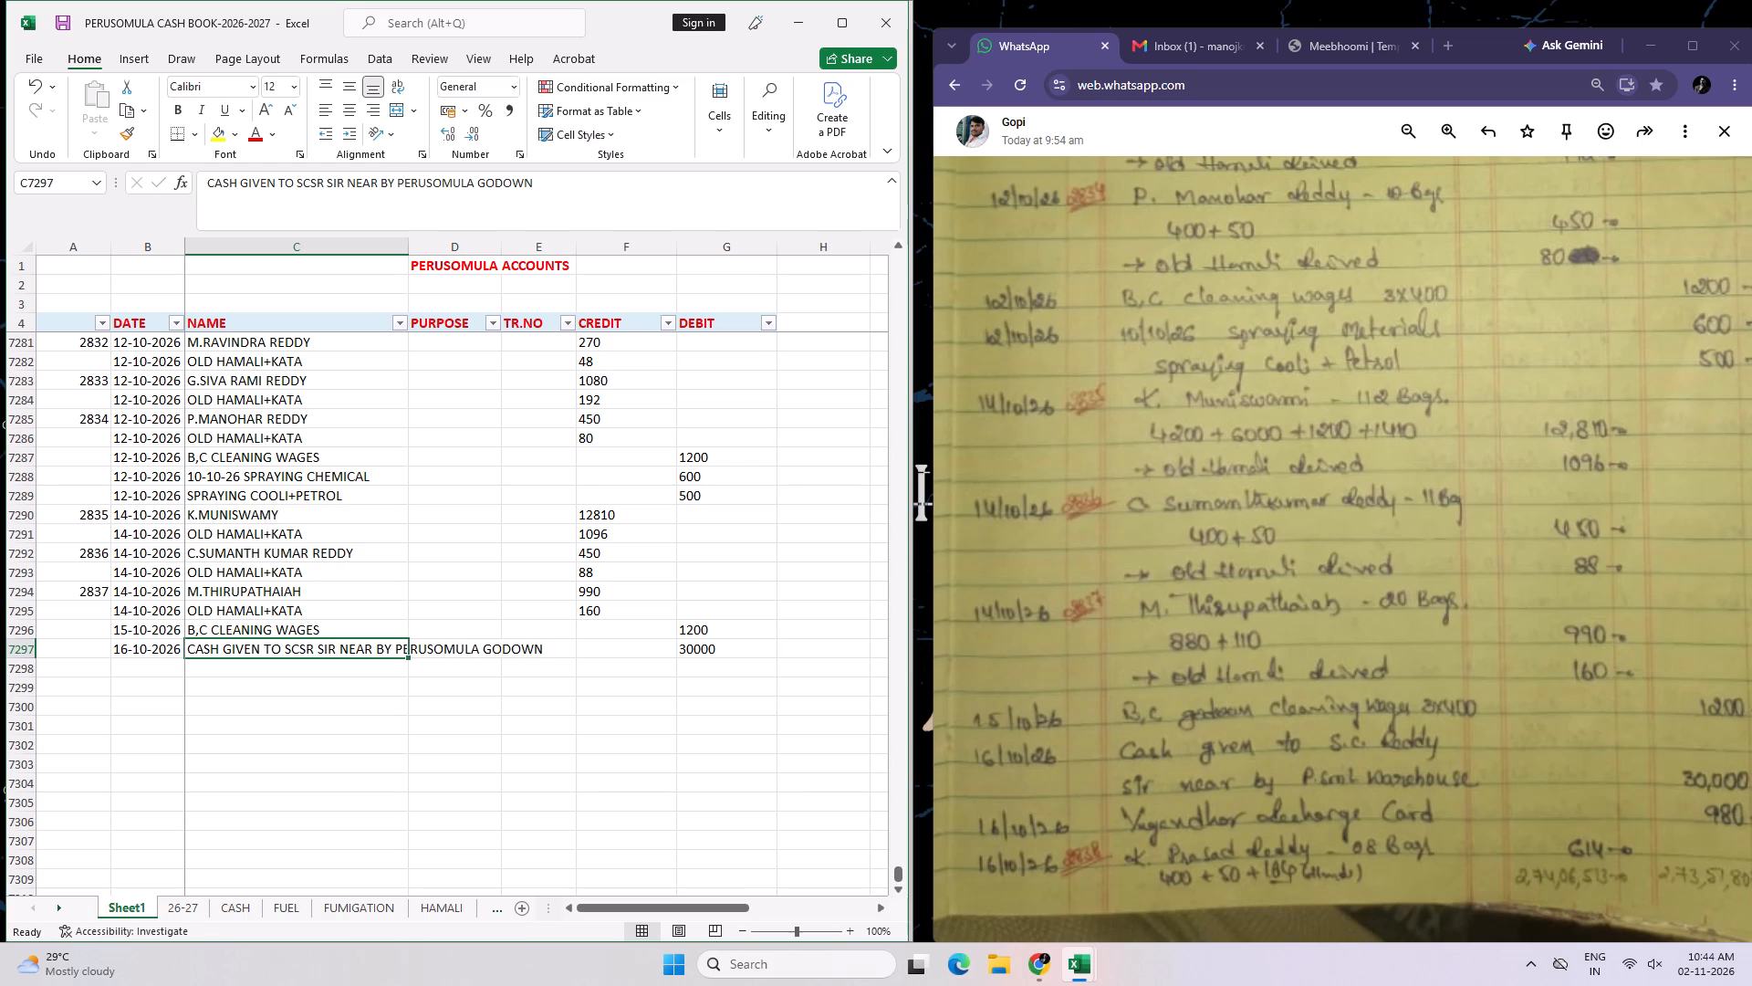
Fill the 16-10-2026 date down to row 7298, enter serial number 2838 beside it, and save the workbook.
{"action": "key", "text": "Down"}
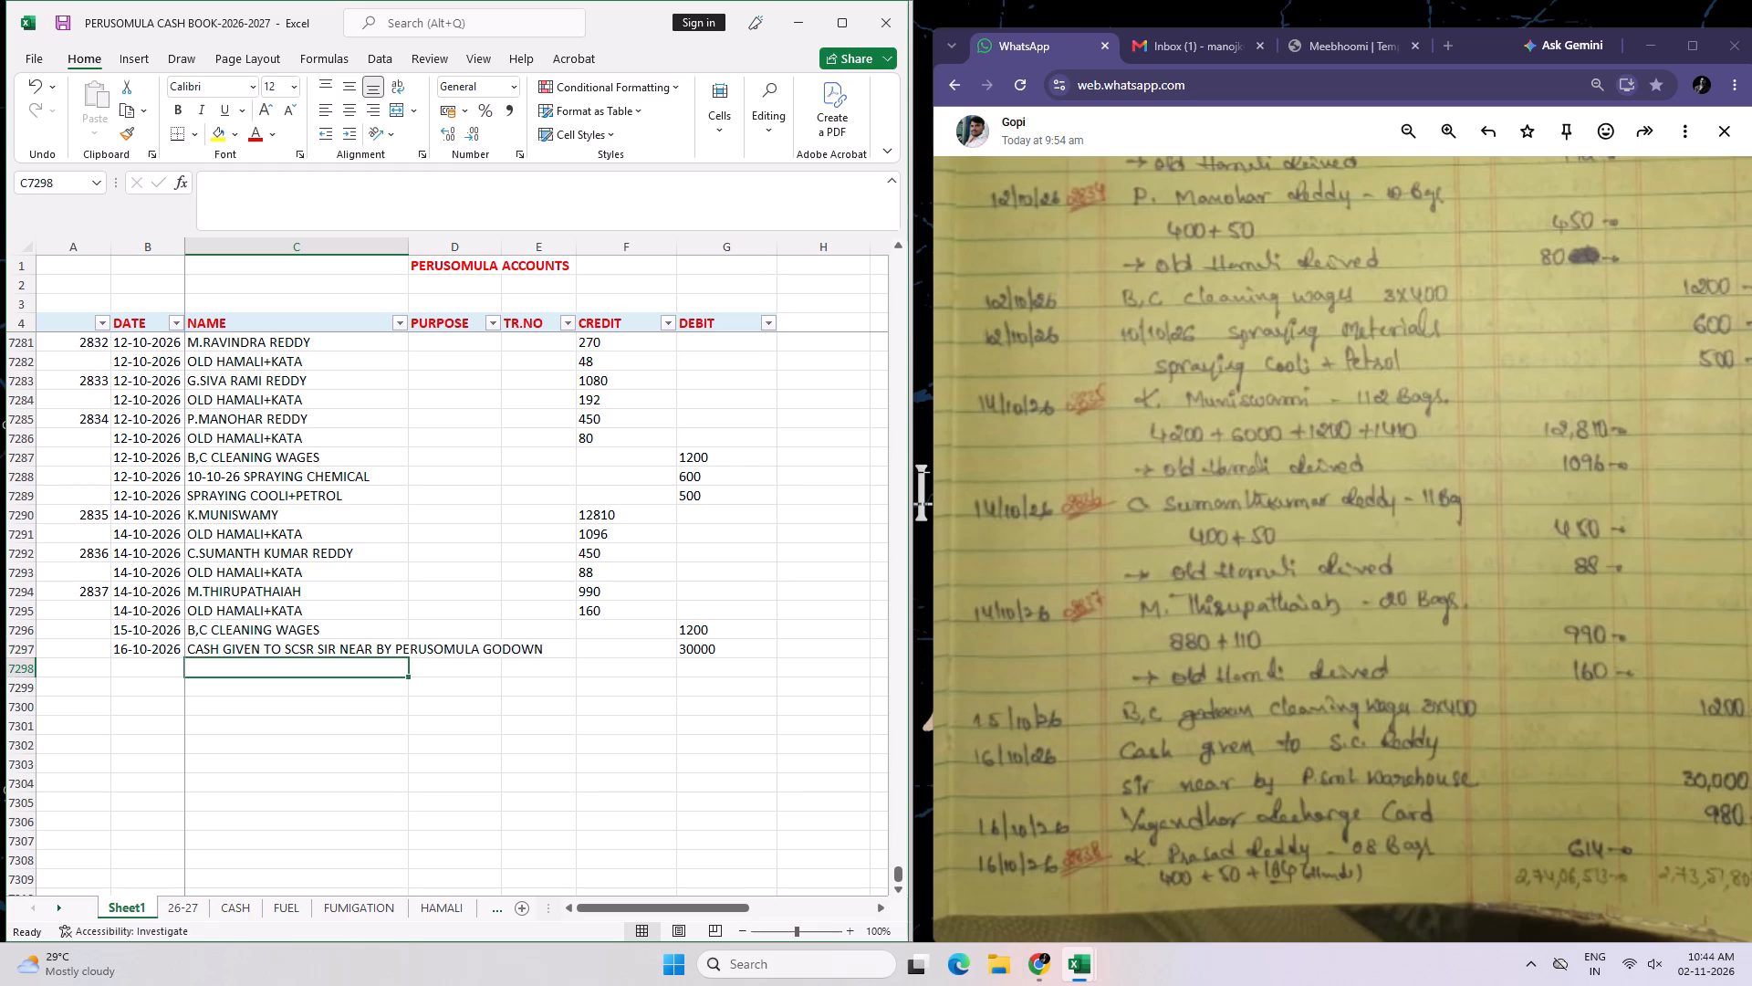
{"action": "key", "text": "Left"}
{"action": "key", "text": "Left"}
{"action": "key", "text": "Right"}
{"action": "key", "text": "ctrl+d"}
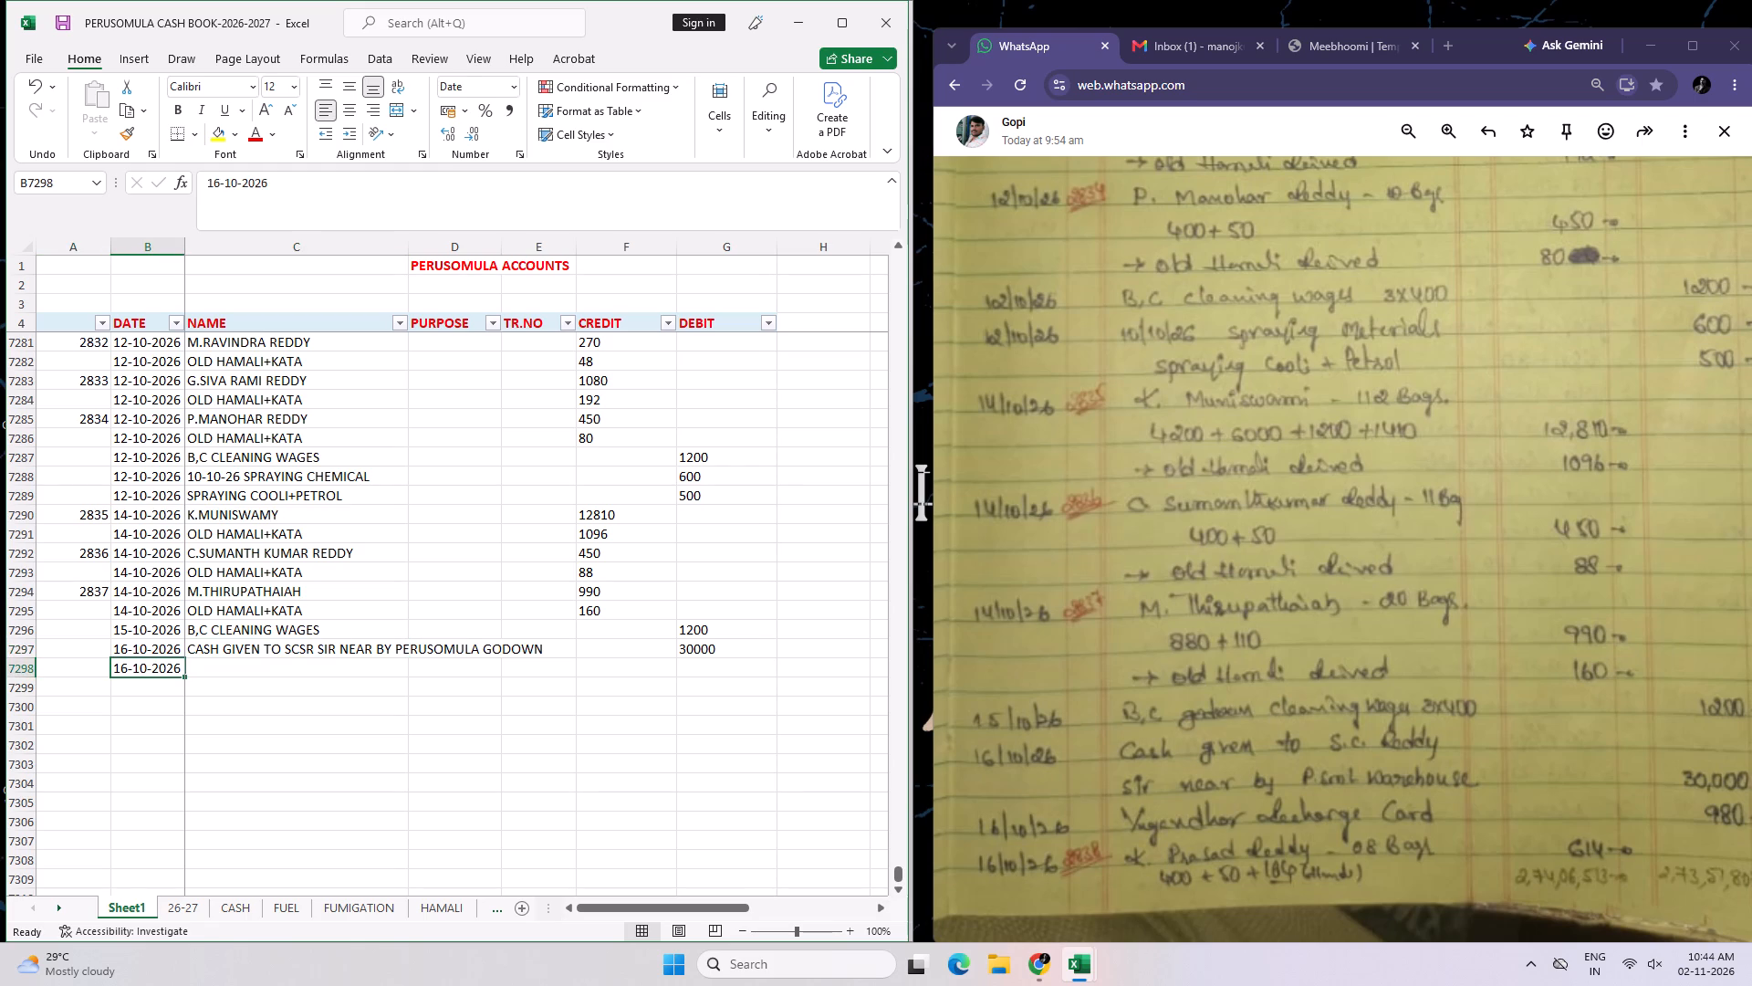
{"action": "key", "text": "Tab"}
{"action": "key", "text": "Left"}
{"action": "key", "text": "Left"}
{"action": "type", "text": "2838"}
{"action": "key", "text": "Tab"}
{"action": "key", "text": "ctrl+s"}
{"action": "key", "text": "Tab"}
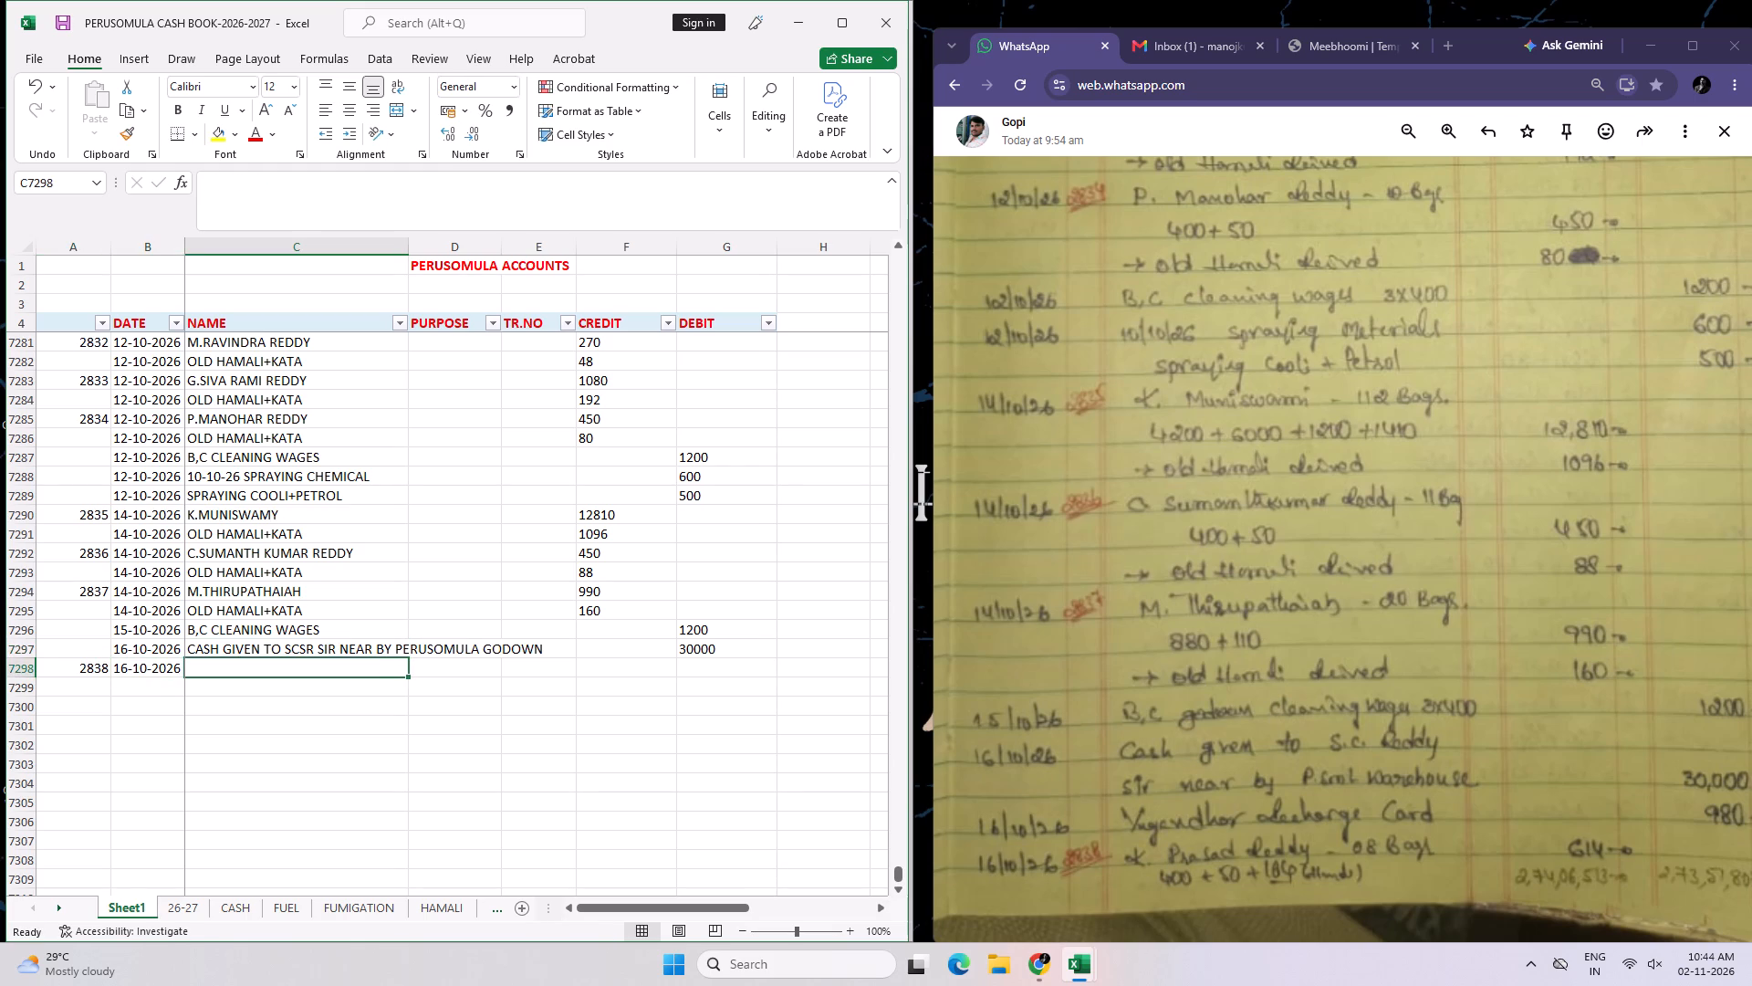
Enter the customer name of ledger entry 2838 and a debit of 980 in row 7298.
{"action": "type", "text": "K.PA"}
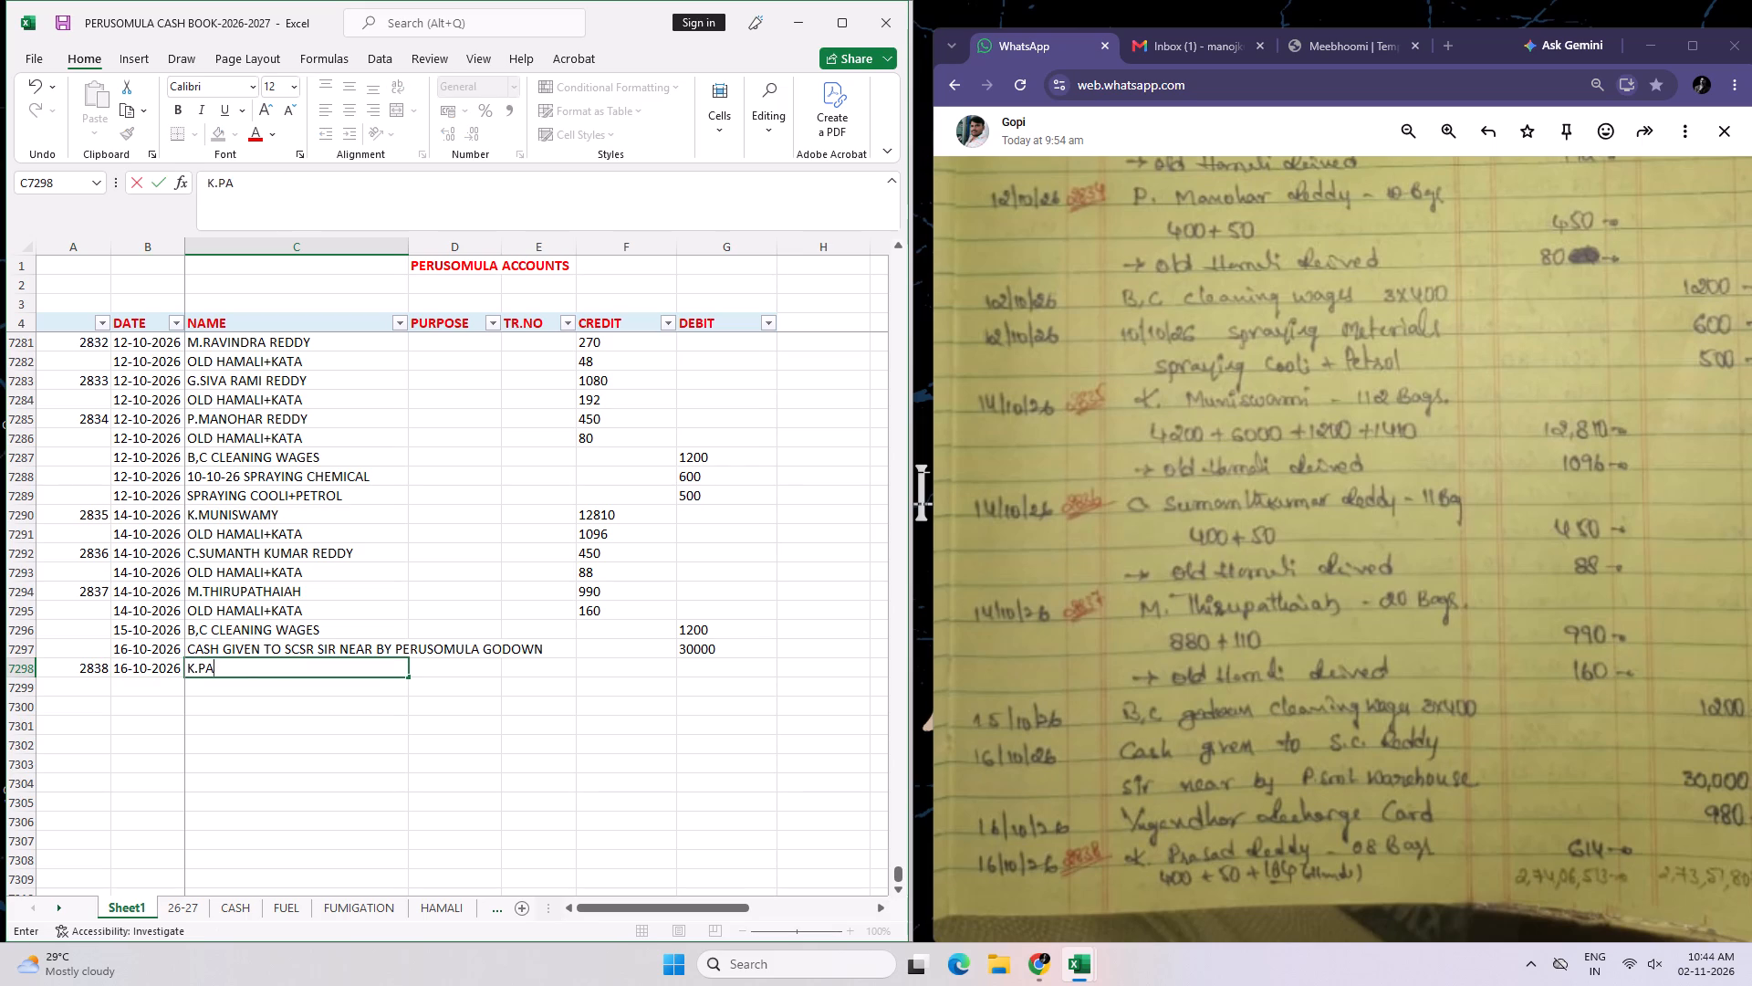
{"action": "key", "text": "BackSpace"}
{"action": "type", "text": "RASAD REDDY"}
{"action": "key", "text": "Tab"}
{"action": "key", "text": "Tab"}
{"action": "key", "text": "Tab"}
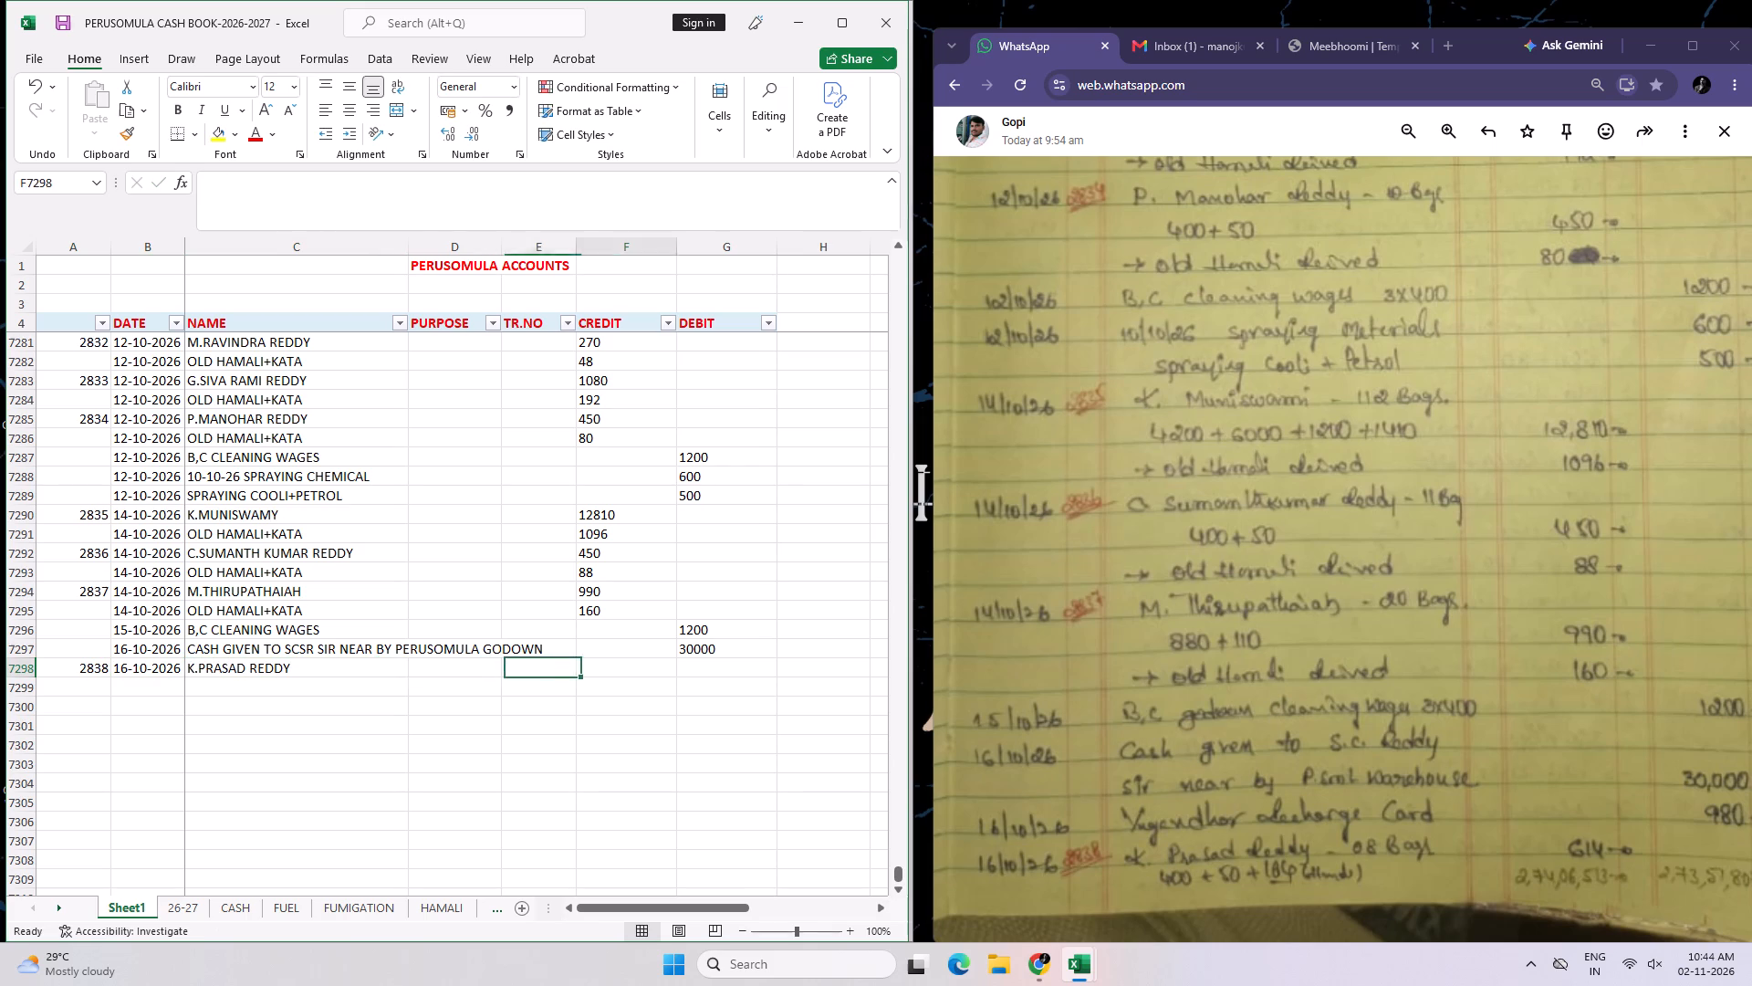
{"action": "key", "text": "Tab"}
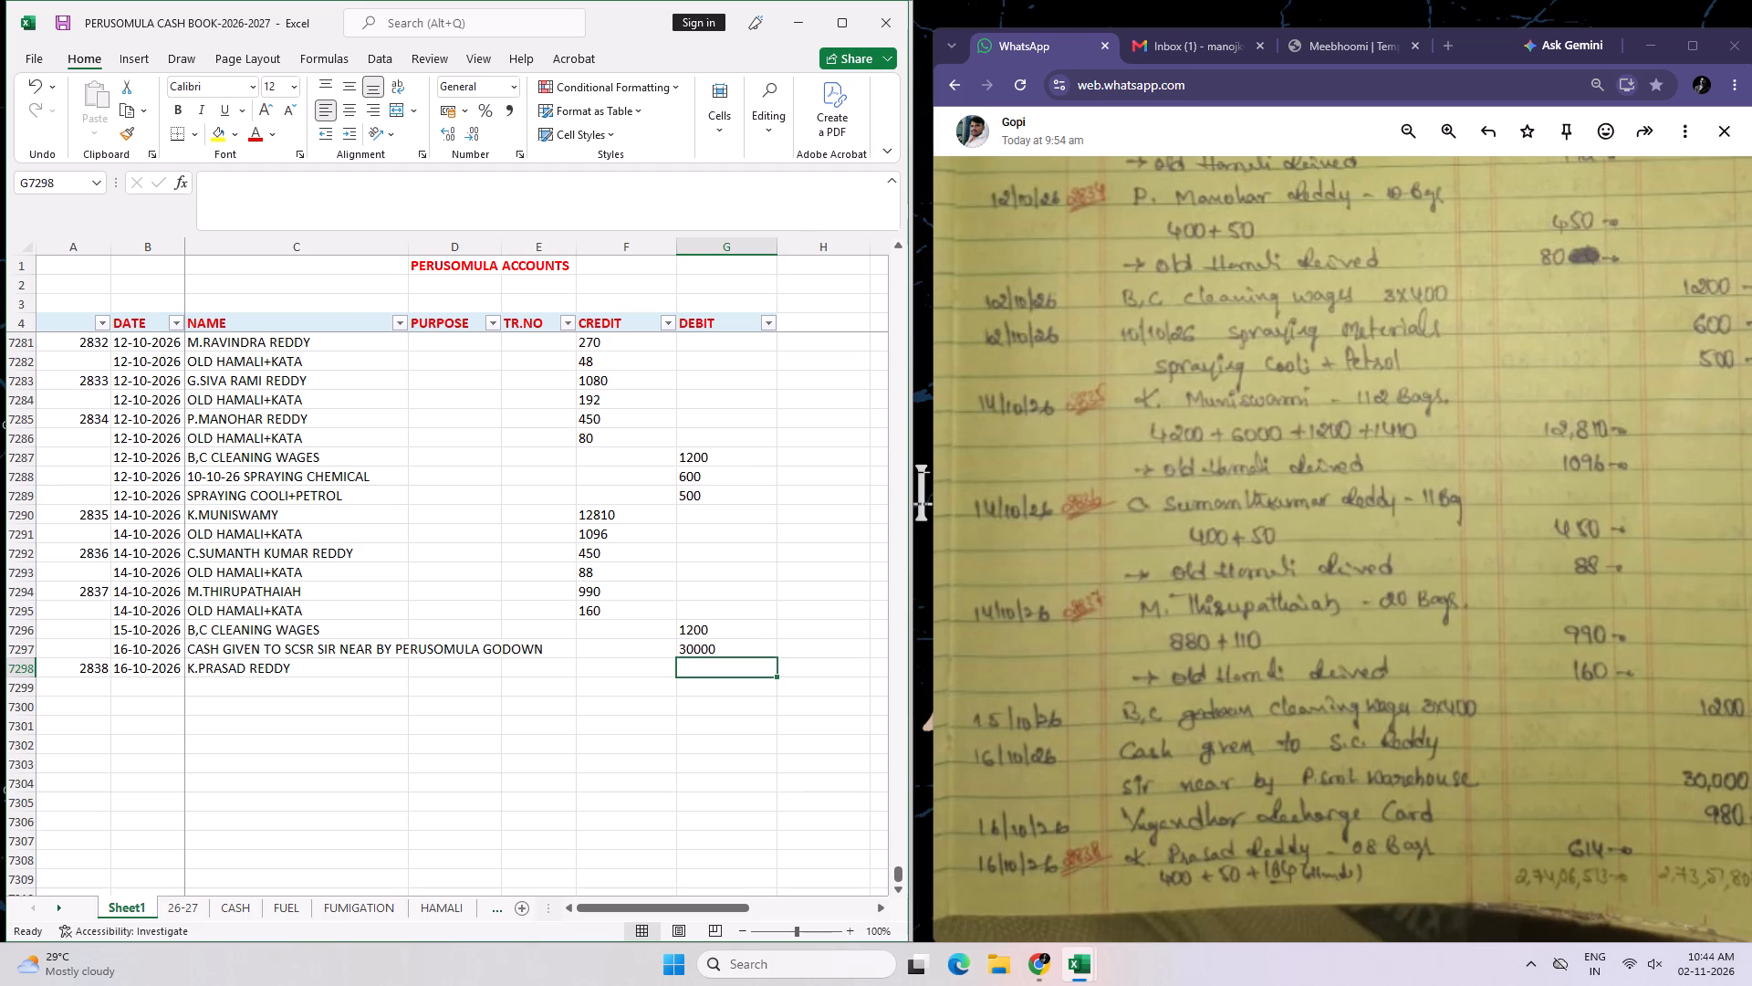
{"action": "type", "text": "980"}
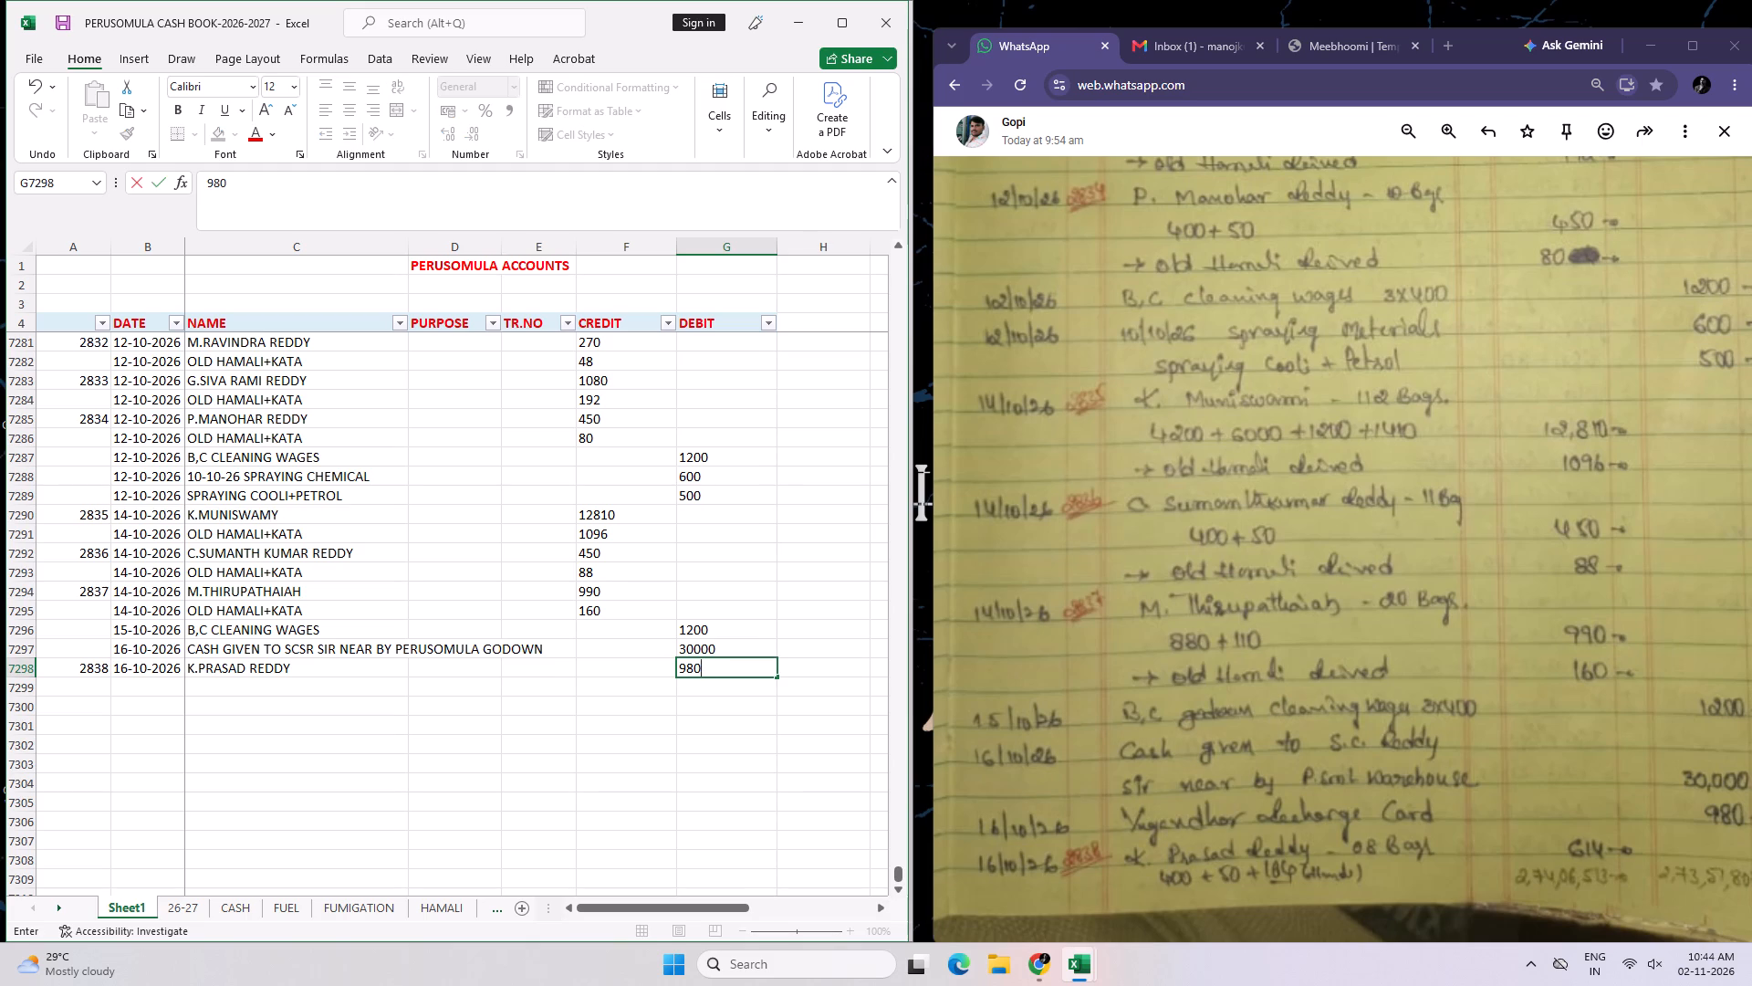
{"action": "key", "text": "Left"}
Fill the name, serial number and date from row 7298 down into row 7299.
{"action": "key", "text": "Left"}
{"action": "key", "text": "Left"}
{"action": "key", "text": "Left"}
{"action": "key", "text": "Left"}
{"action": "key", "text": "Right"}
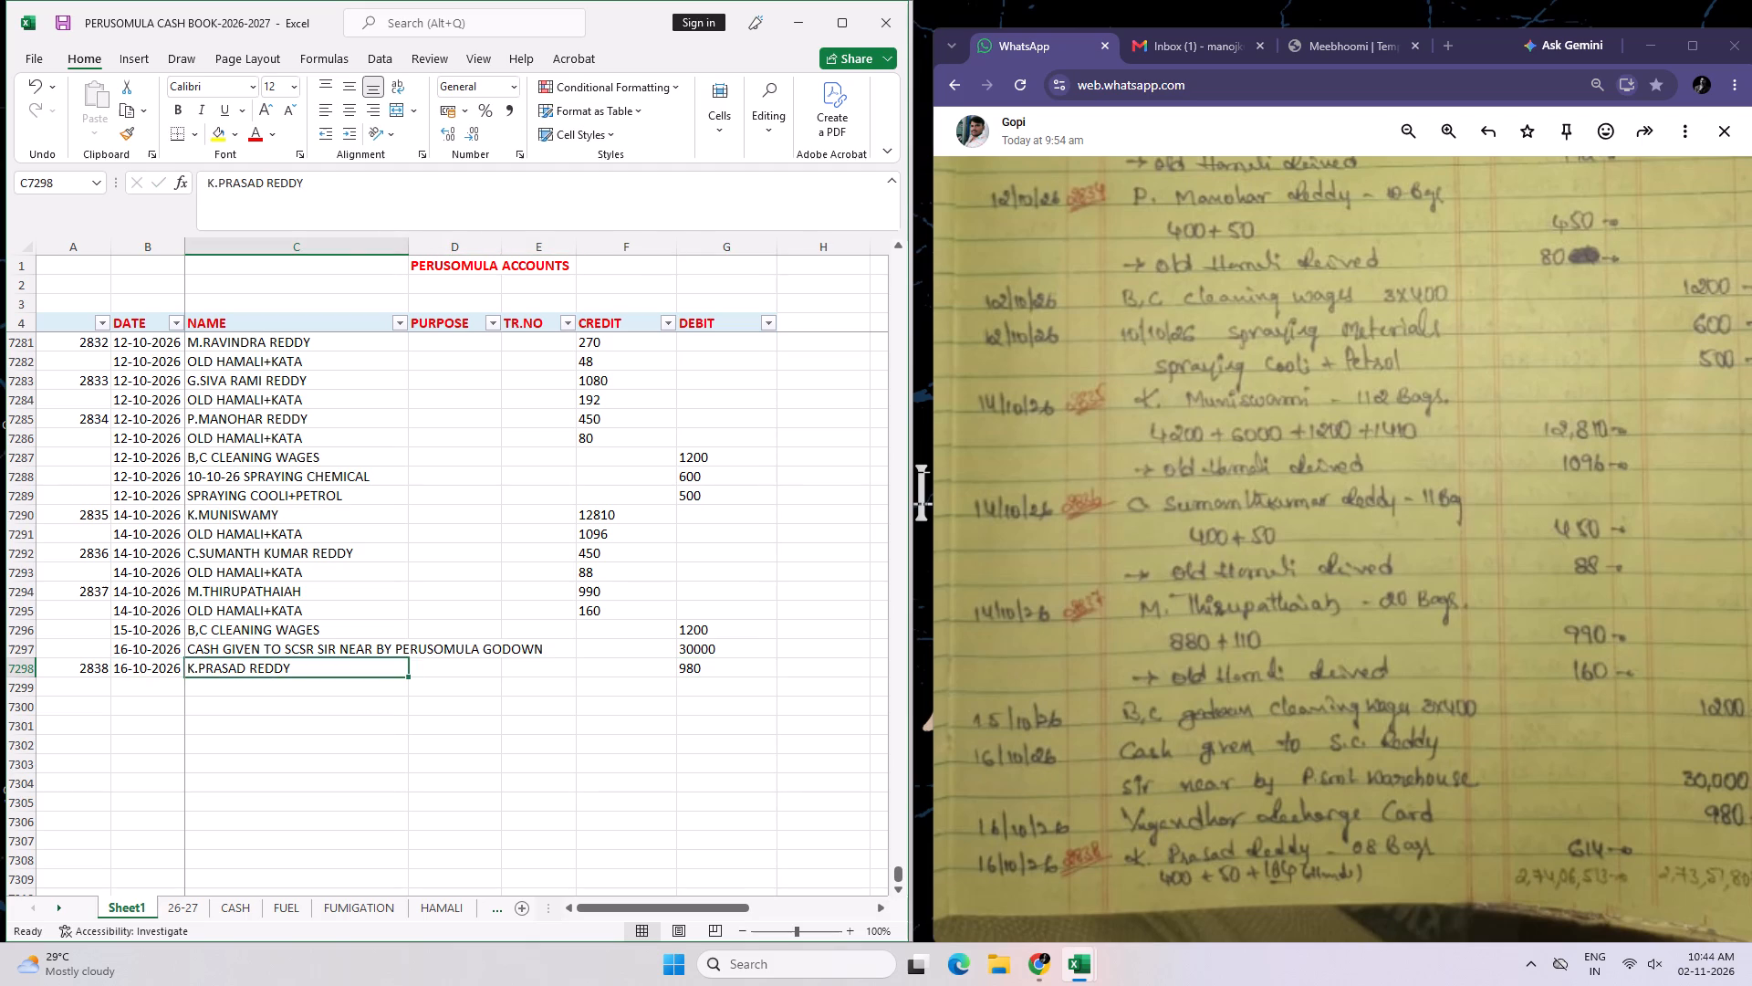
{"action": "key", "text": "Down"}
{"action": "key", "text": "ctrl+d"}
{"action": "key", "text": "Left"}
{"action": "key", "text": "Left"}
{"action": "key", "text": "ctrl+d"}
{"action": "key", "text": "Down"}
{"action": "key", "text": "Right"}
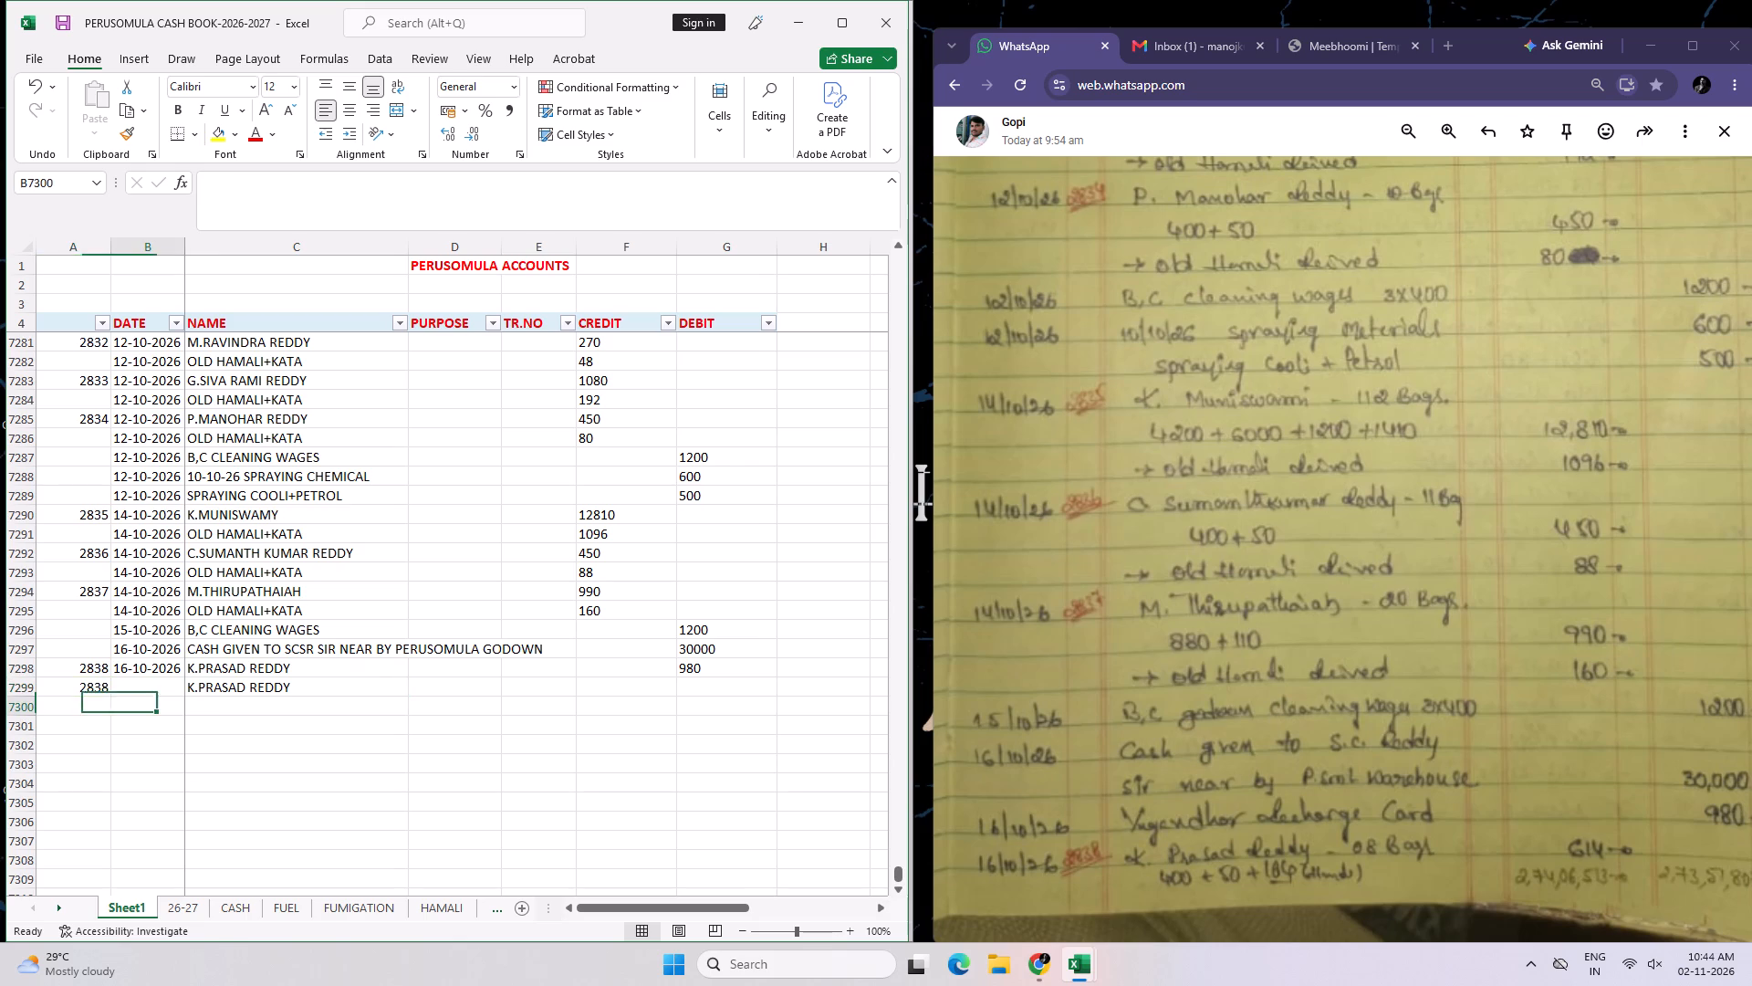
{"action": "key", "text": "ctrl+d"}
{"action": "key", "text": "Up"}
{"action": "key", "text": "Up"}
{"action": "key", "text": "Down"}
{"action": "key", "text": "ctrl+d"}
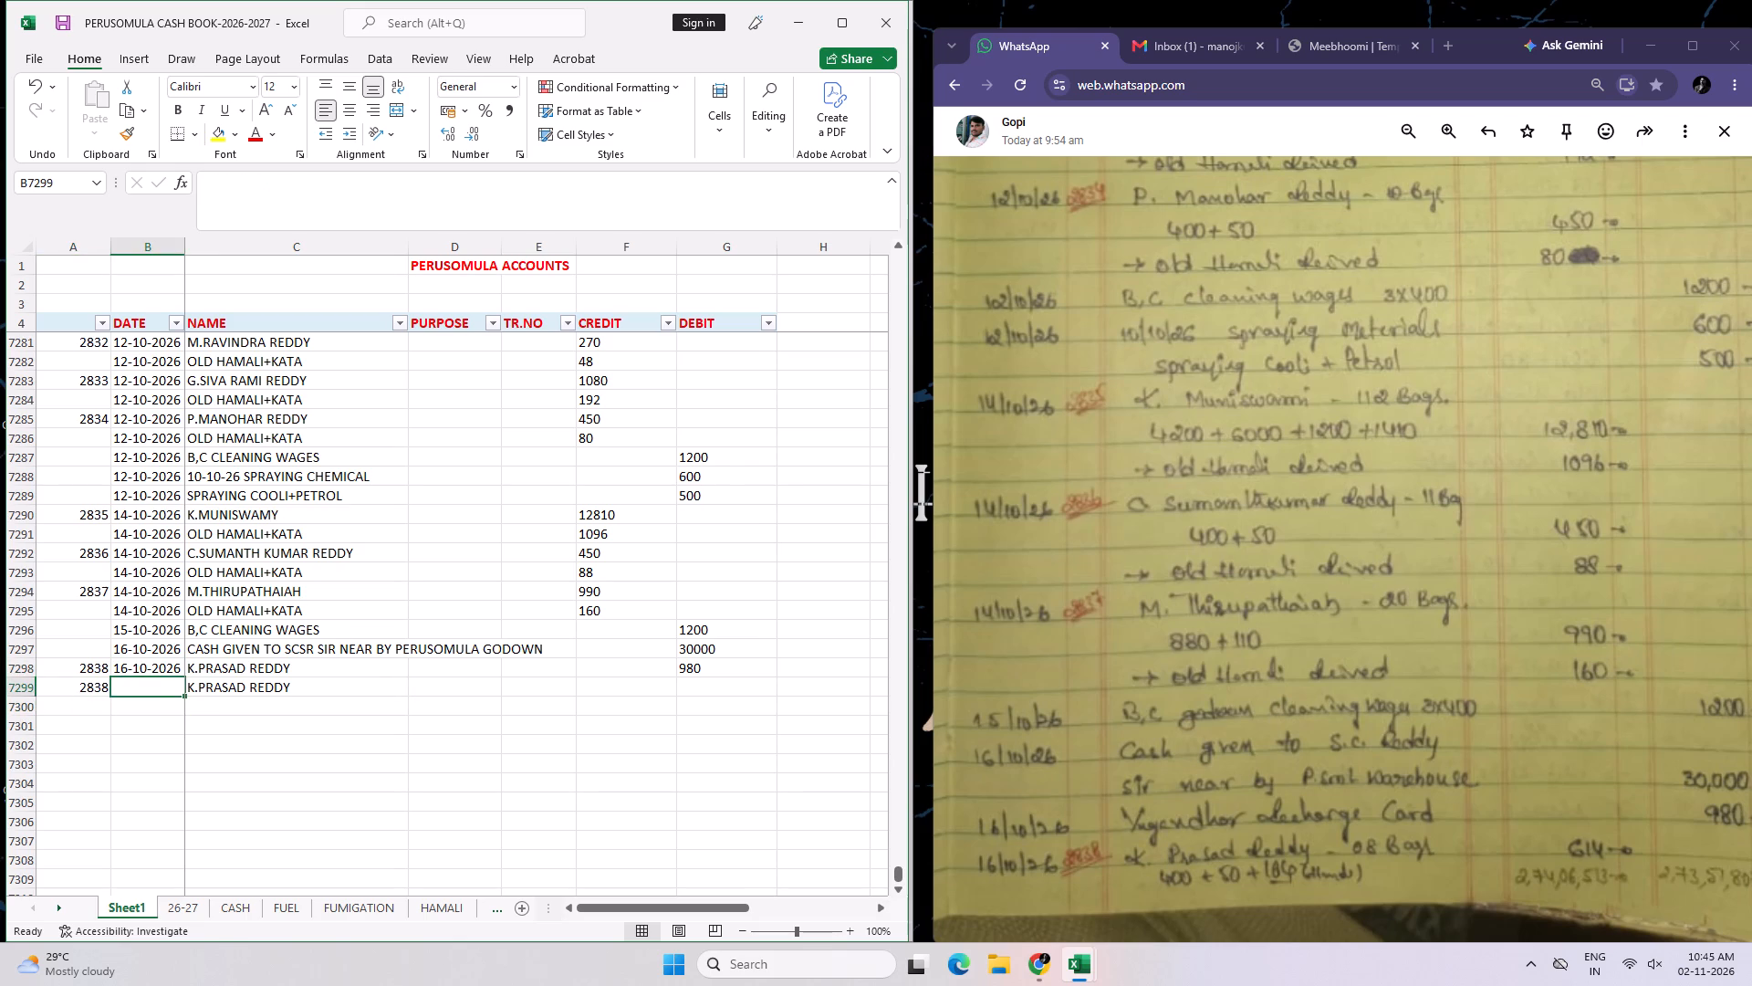
Clear the serial number in row 7298 and replace its name with YUGENDRA RECHARGE CARD.
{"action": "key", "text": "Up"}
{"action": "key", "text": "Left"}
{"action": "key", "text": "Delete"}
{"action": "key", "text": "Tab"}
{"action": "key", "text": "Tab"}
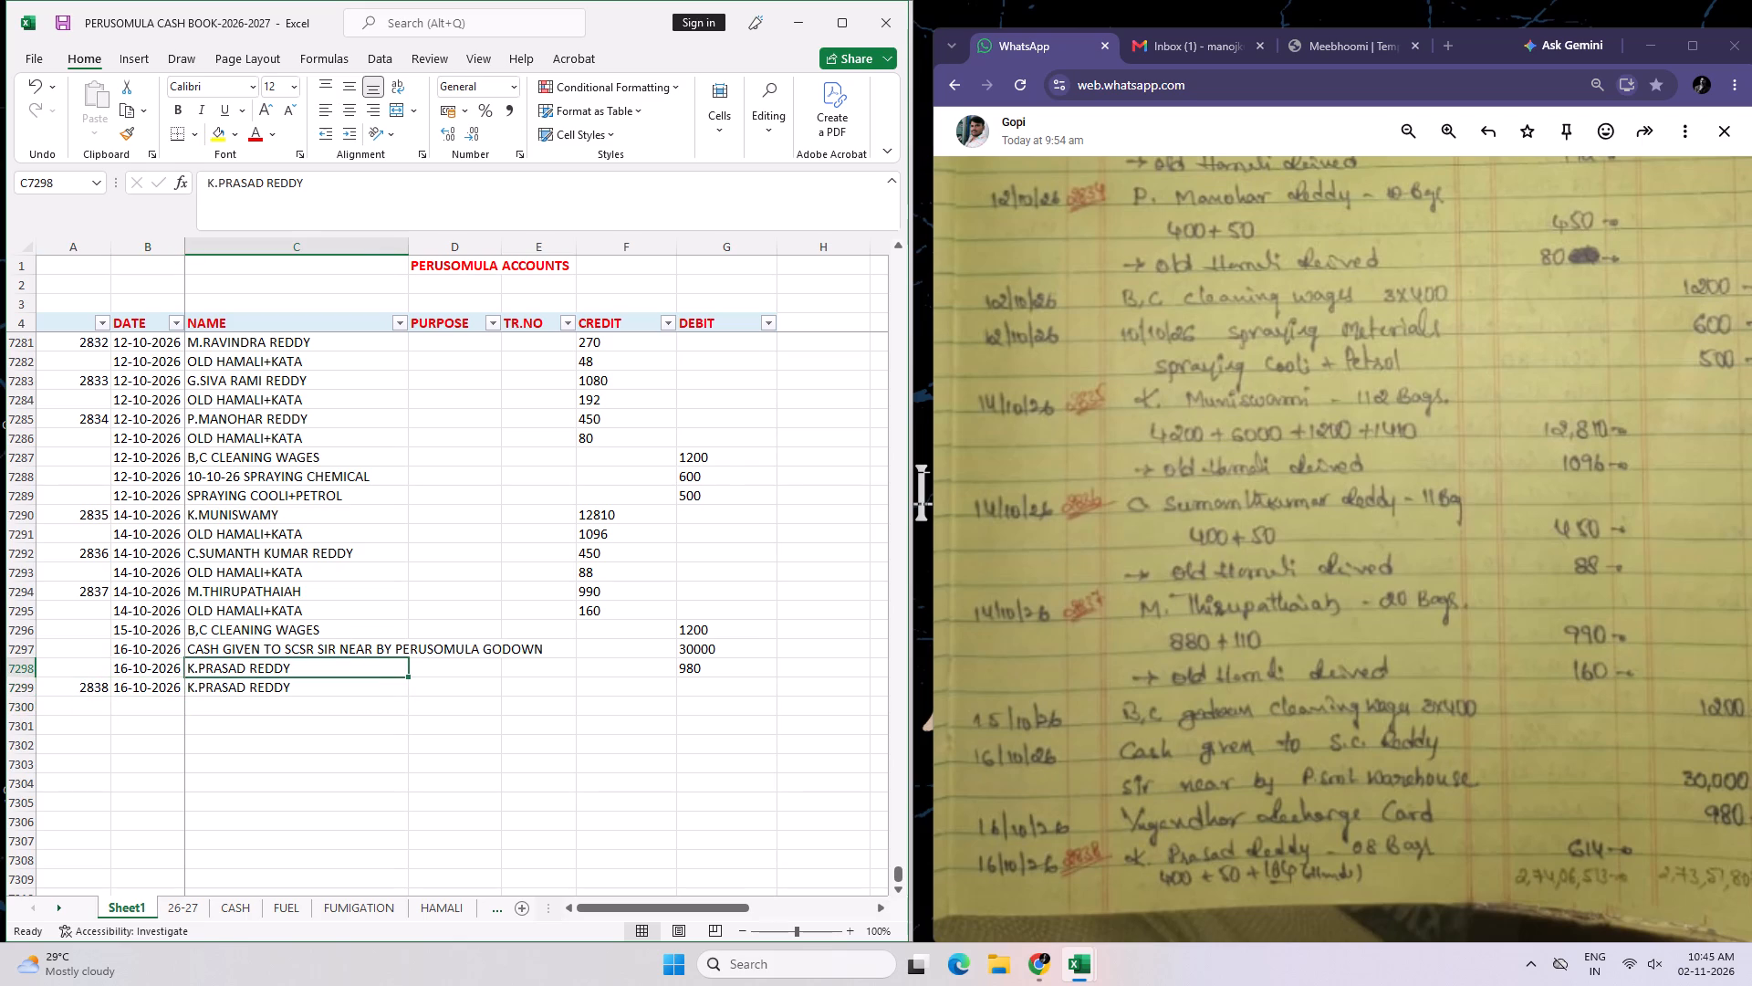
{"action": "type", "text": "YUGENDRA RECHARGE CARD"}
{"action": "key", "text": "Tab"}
Enter the credit for entry 2838 in row 7299 as the formula =400+50.
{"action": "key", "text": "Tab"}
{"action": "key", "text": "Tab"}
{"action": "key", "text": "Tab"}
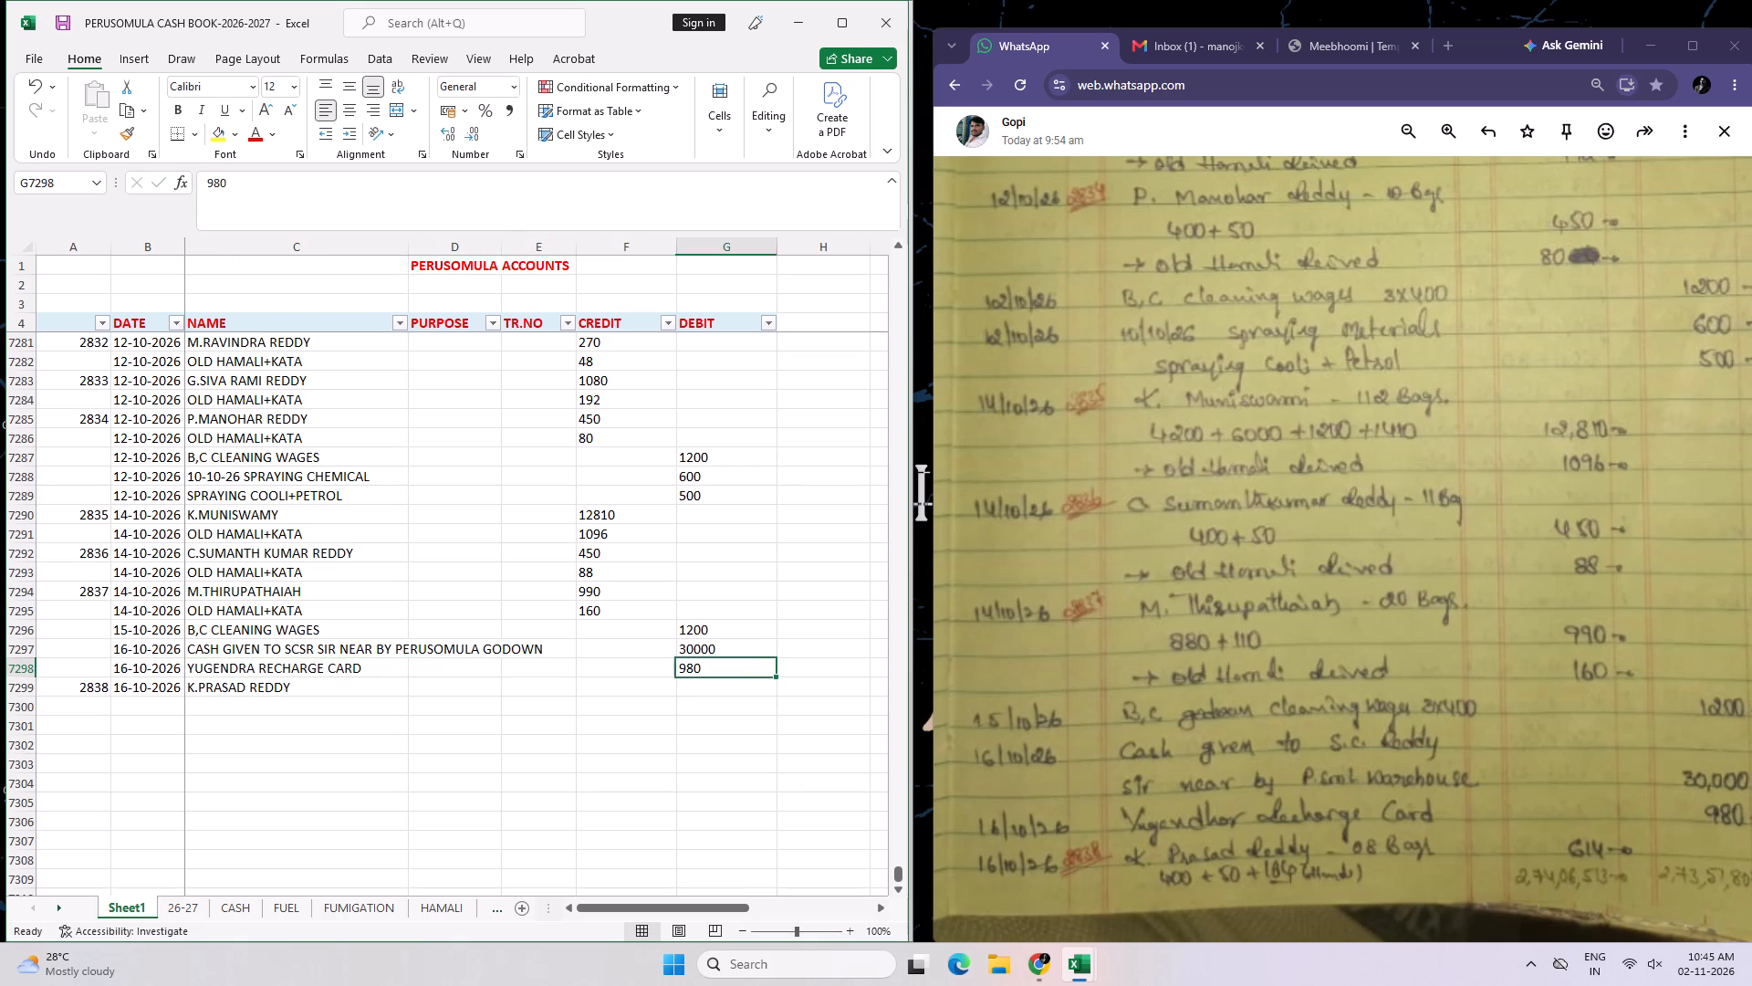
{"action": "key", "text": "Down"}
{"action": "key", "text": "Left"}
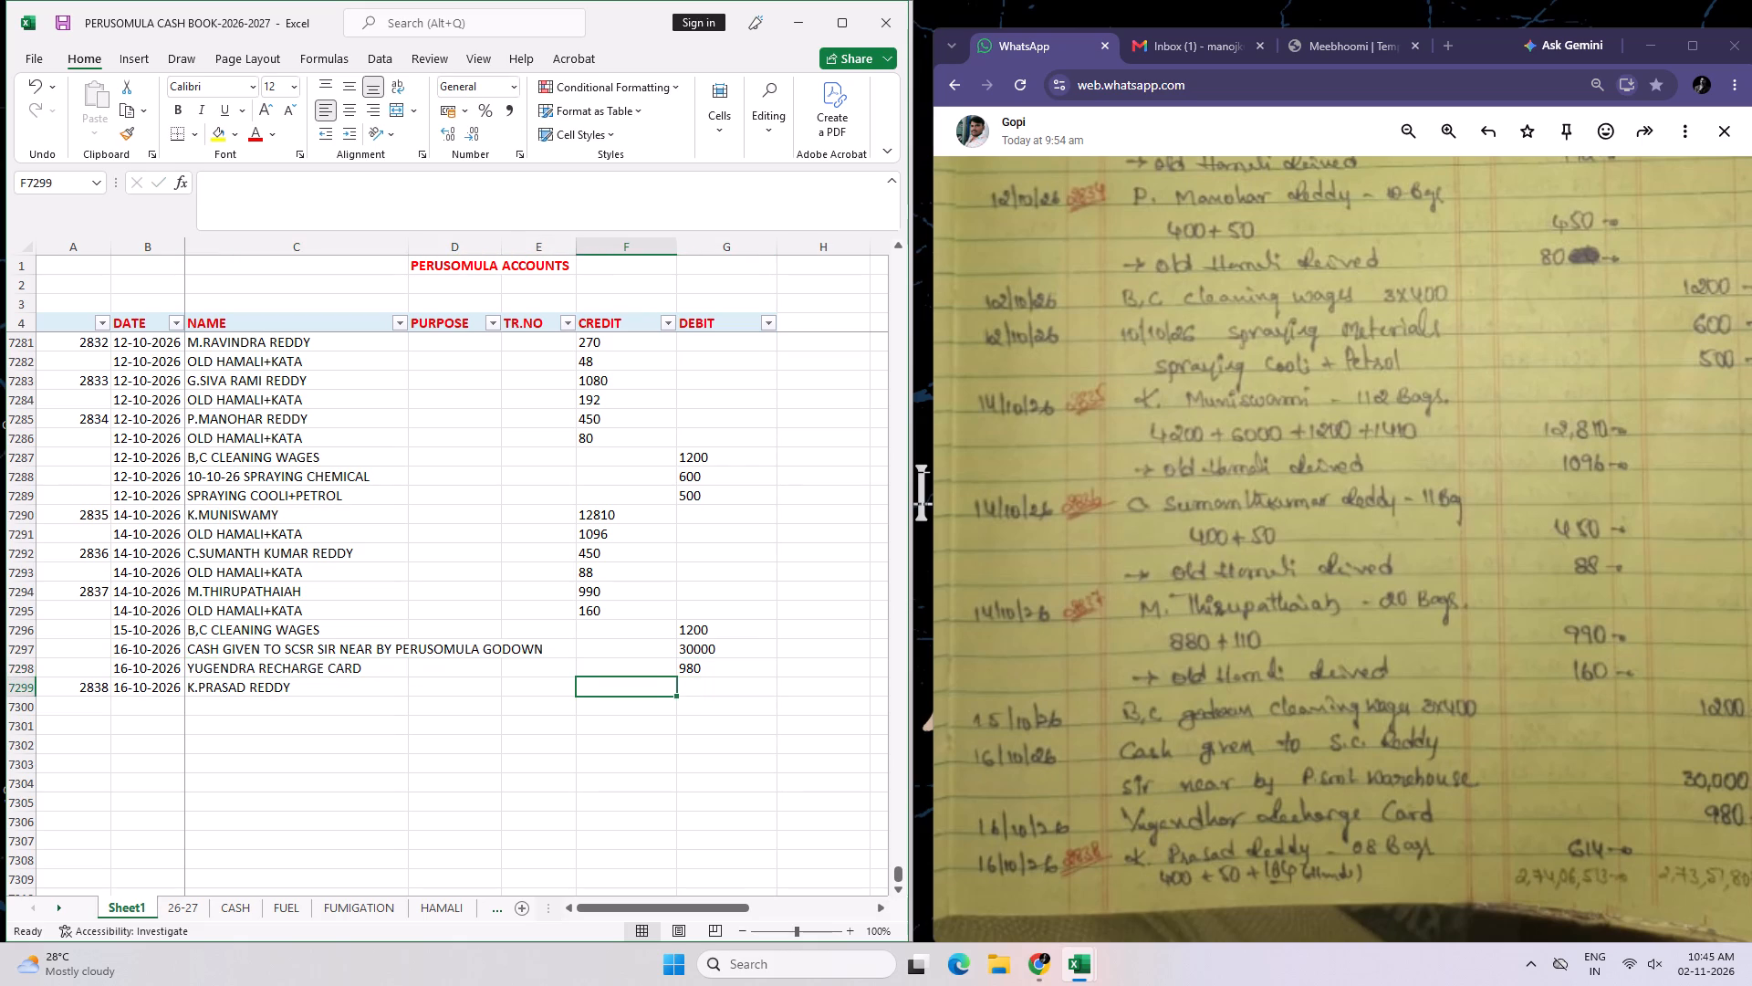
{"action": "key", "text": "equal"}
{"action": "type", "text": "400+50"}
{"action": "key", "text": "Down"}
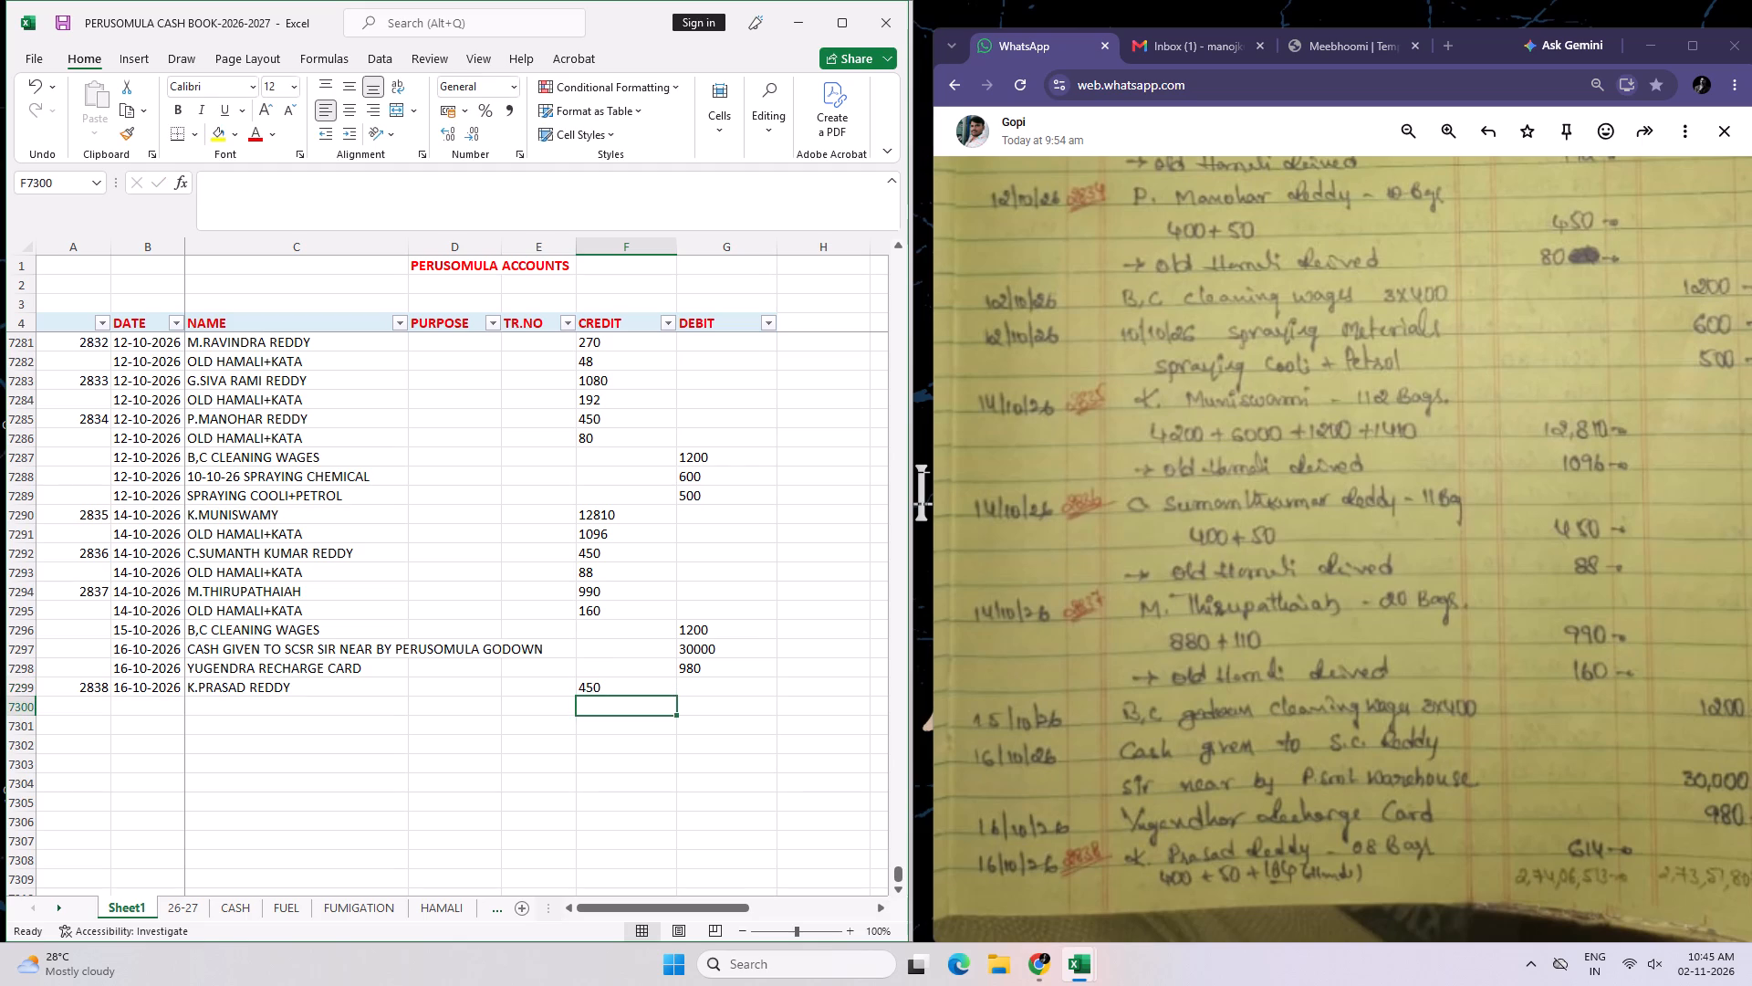
Record OLD HAMALI+KATA in row 7300 with a credit of 164 and the date above filled down, and save the workbook.
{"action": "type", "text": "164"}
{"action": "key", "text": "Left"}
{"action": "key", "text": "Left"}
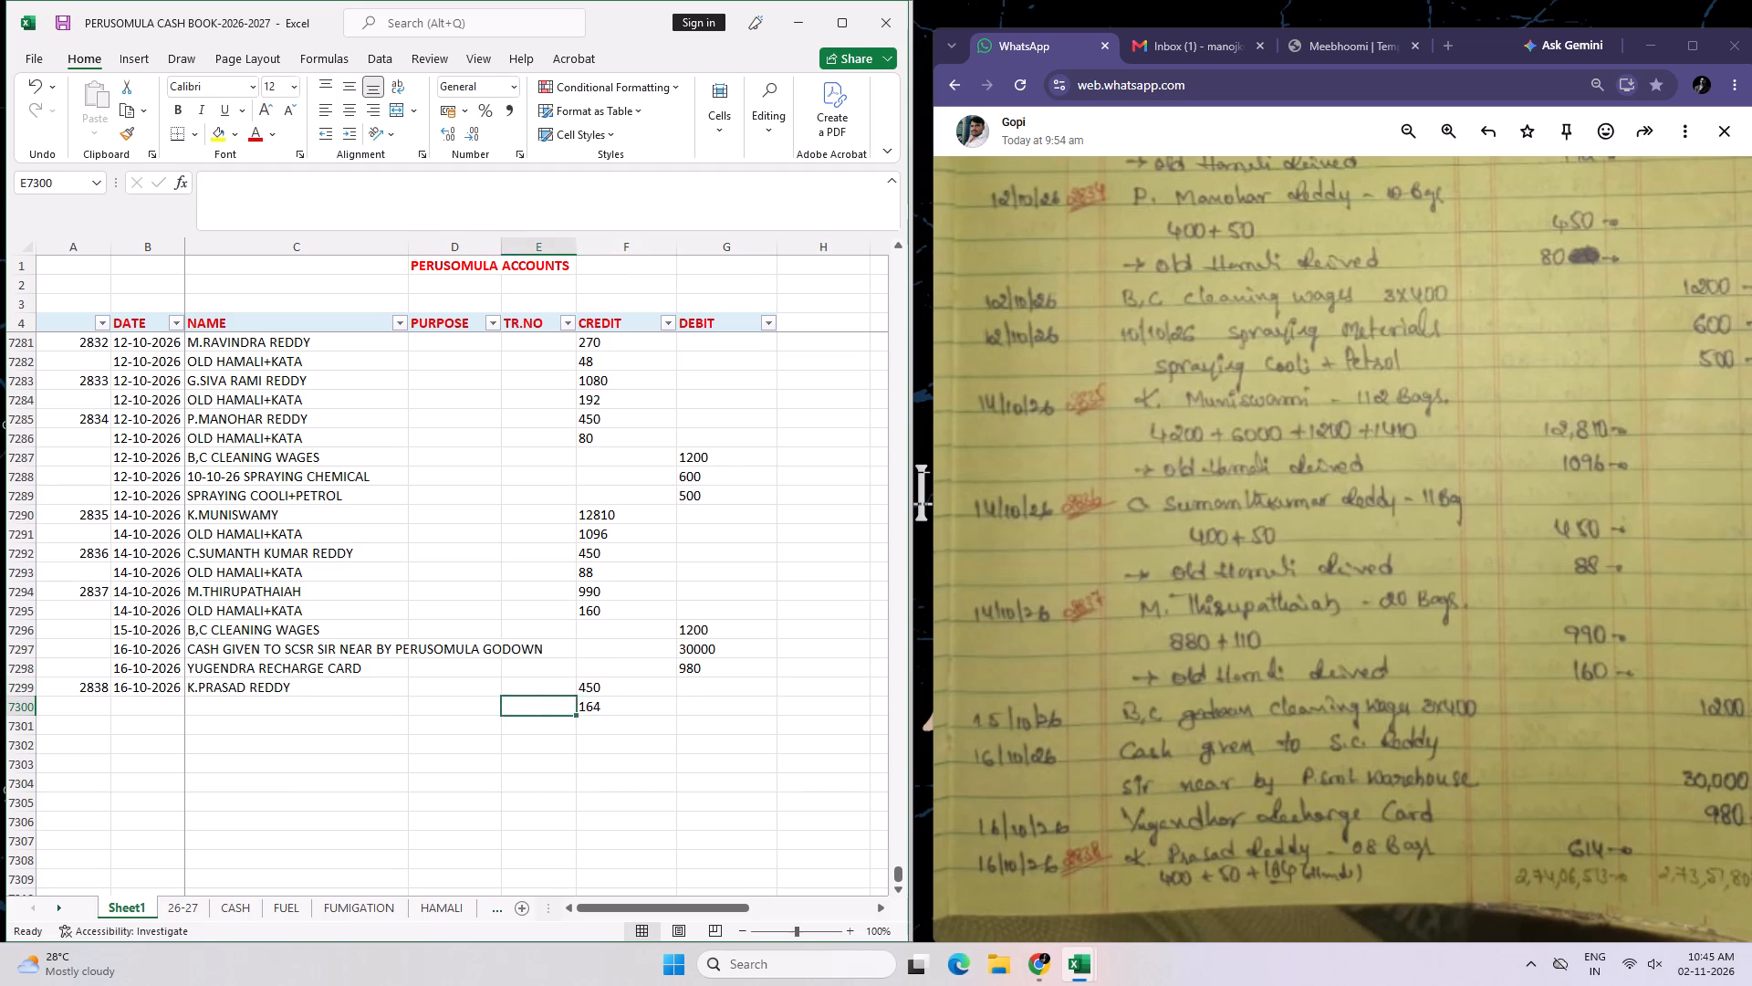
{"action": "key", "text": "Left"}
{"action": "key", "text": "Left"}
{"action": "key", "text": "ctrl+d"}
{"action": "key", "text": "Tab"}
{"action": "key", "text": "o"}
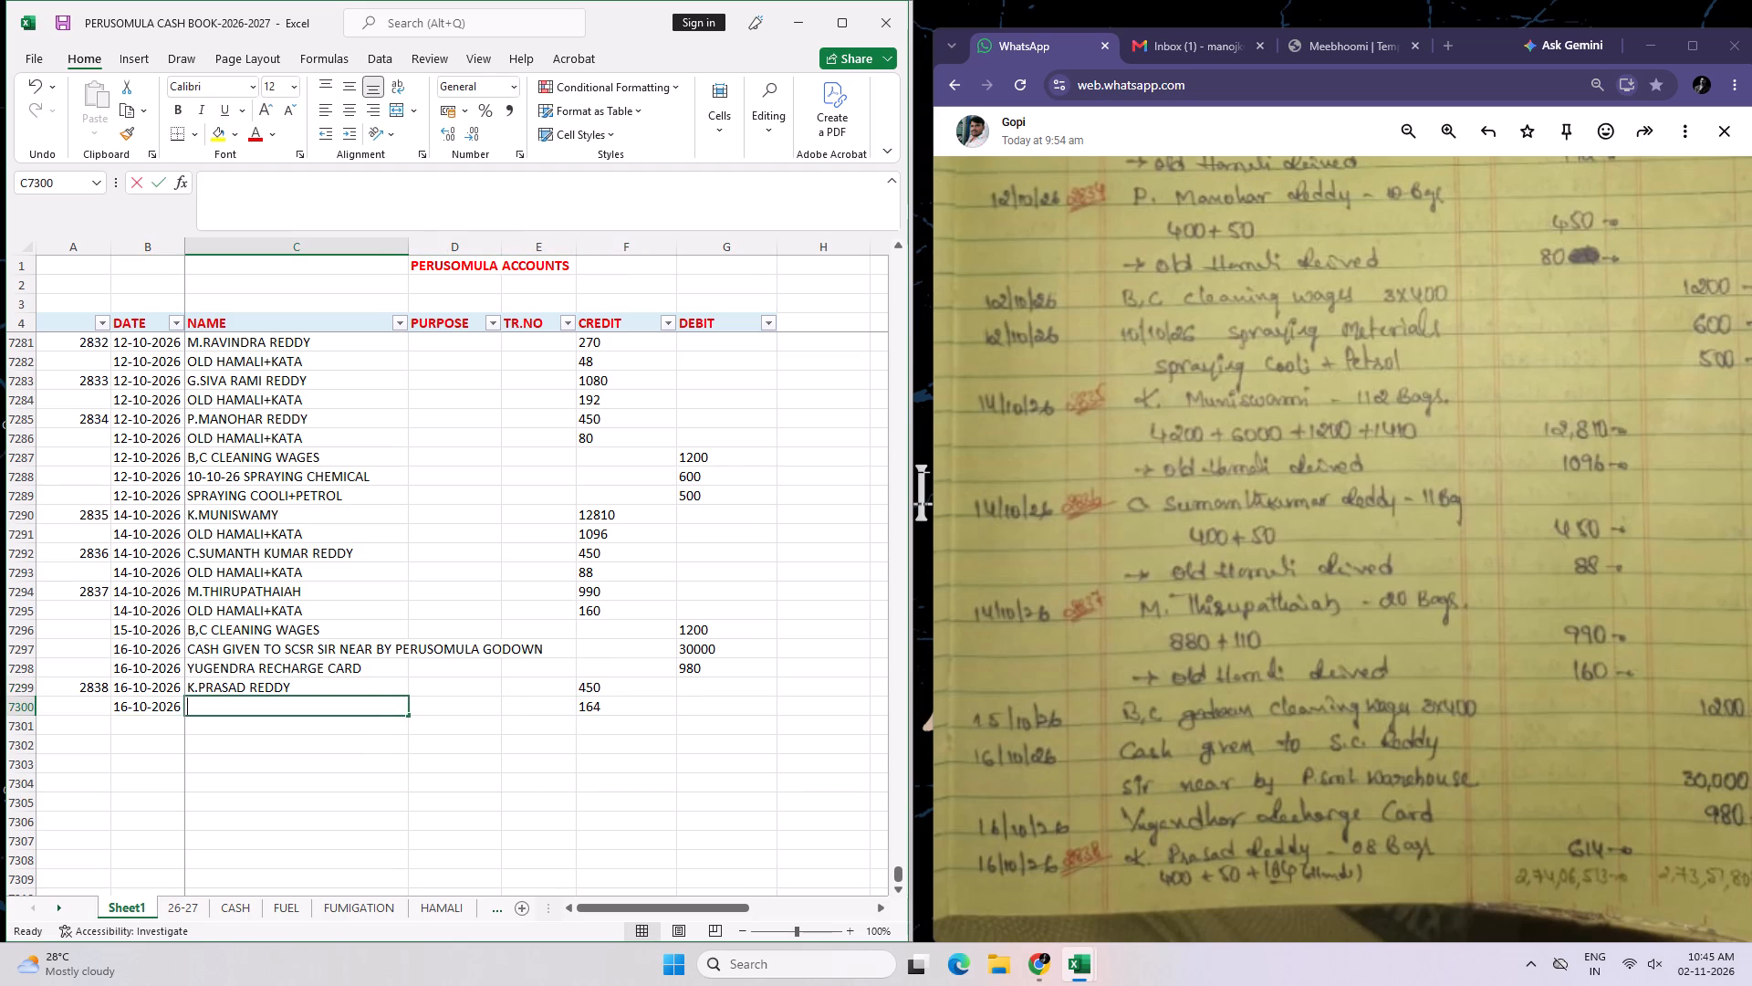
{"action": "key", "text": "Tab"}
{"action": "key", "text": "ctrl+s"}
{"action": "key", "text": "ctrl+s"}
Select the credit and debit cells F7275:G7301, starting at the previous totals row, to total them.
{"action": "scroll", "coordinate": [494, 636], "scroll_direction": "up", "scroll_amount": 6}
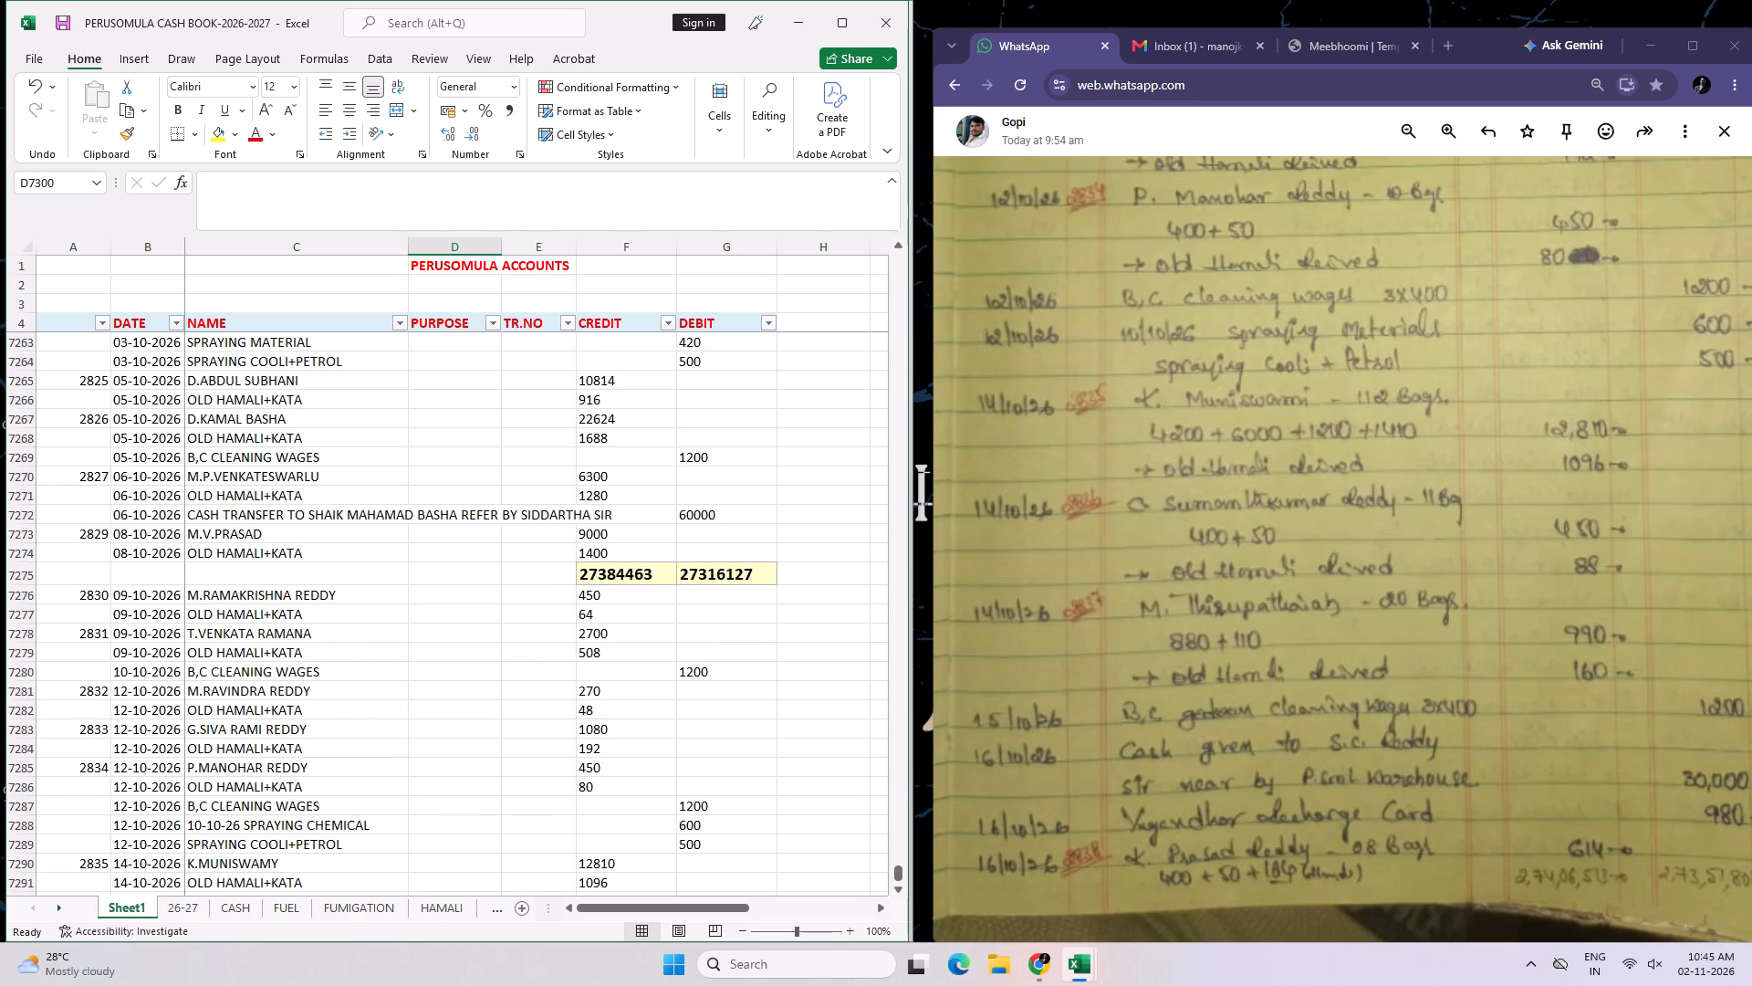
{"action": "left_click_drag", "start_coordinate": [590, 576], "coordinate": [629, 979]}
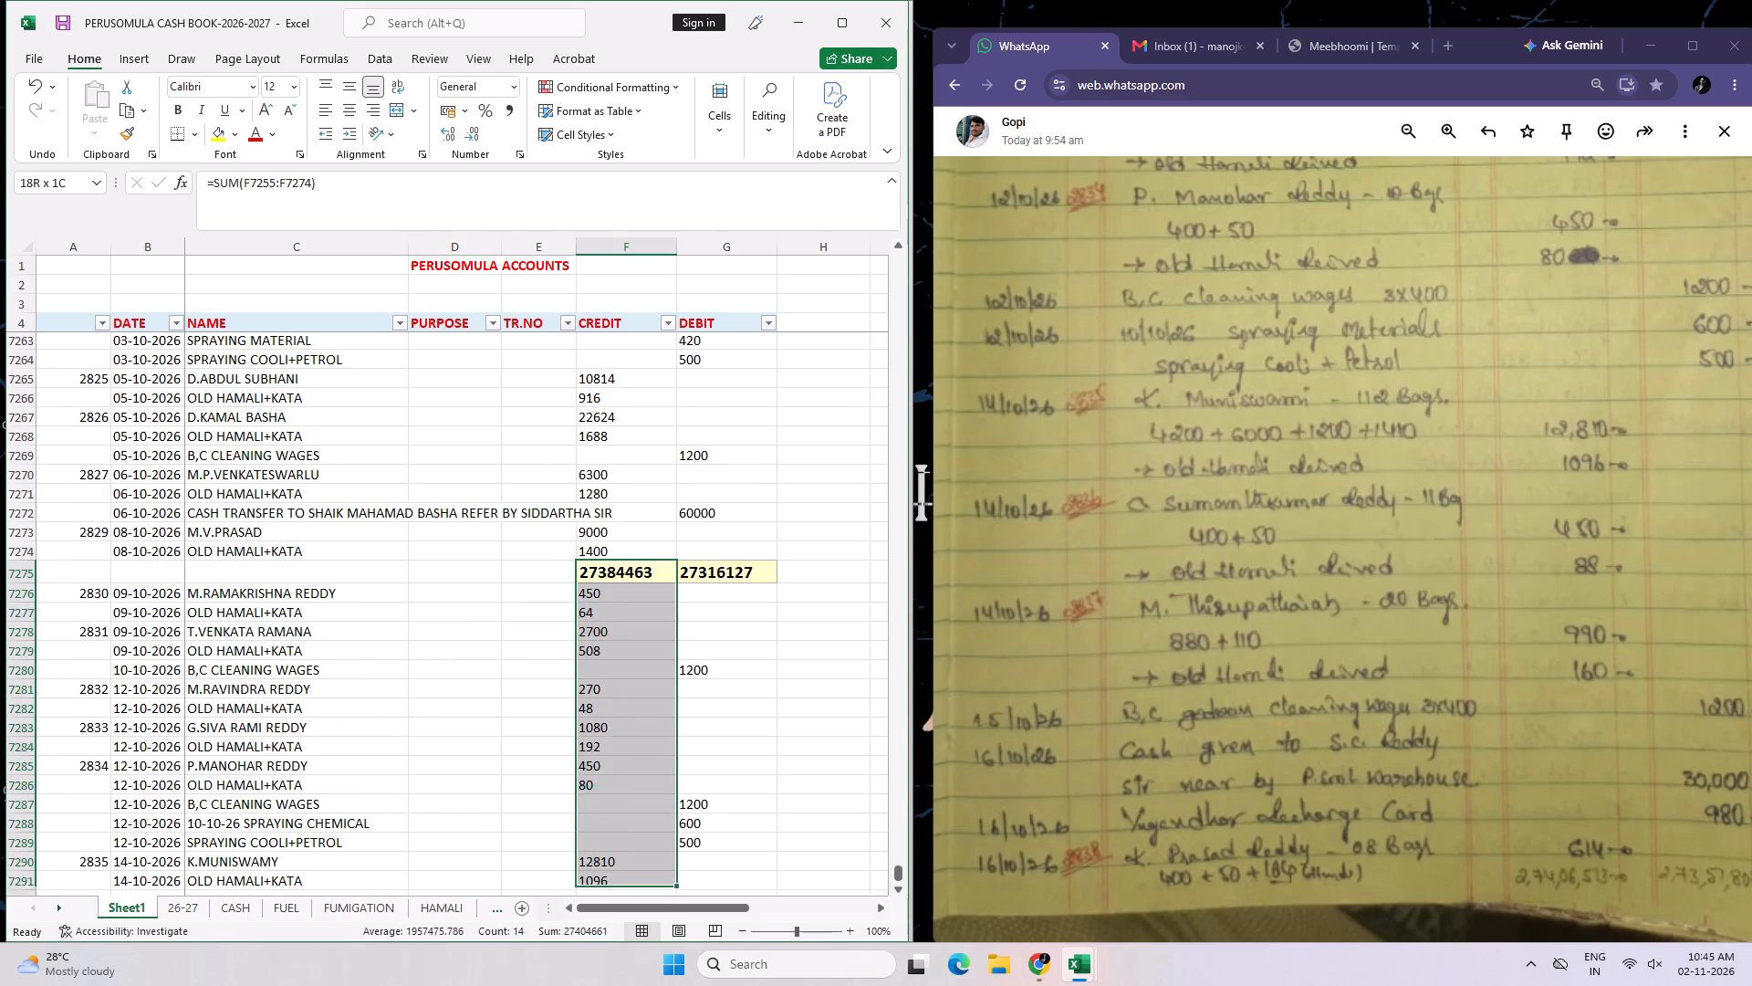
{"action": "left_click_drag", "start_coordinate": [629, 979], "coordinate": [707, 876]}
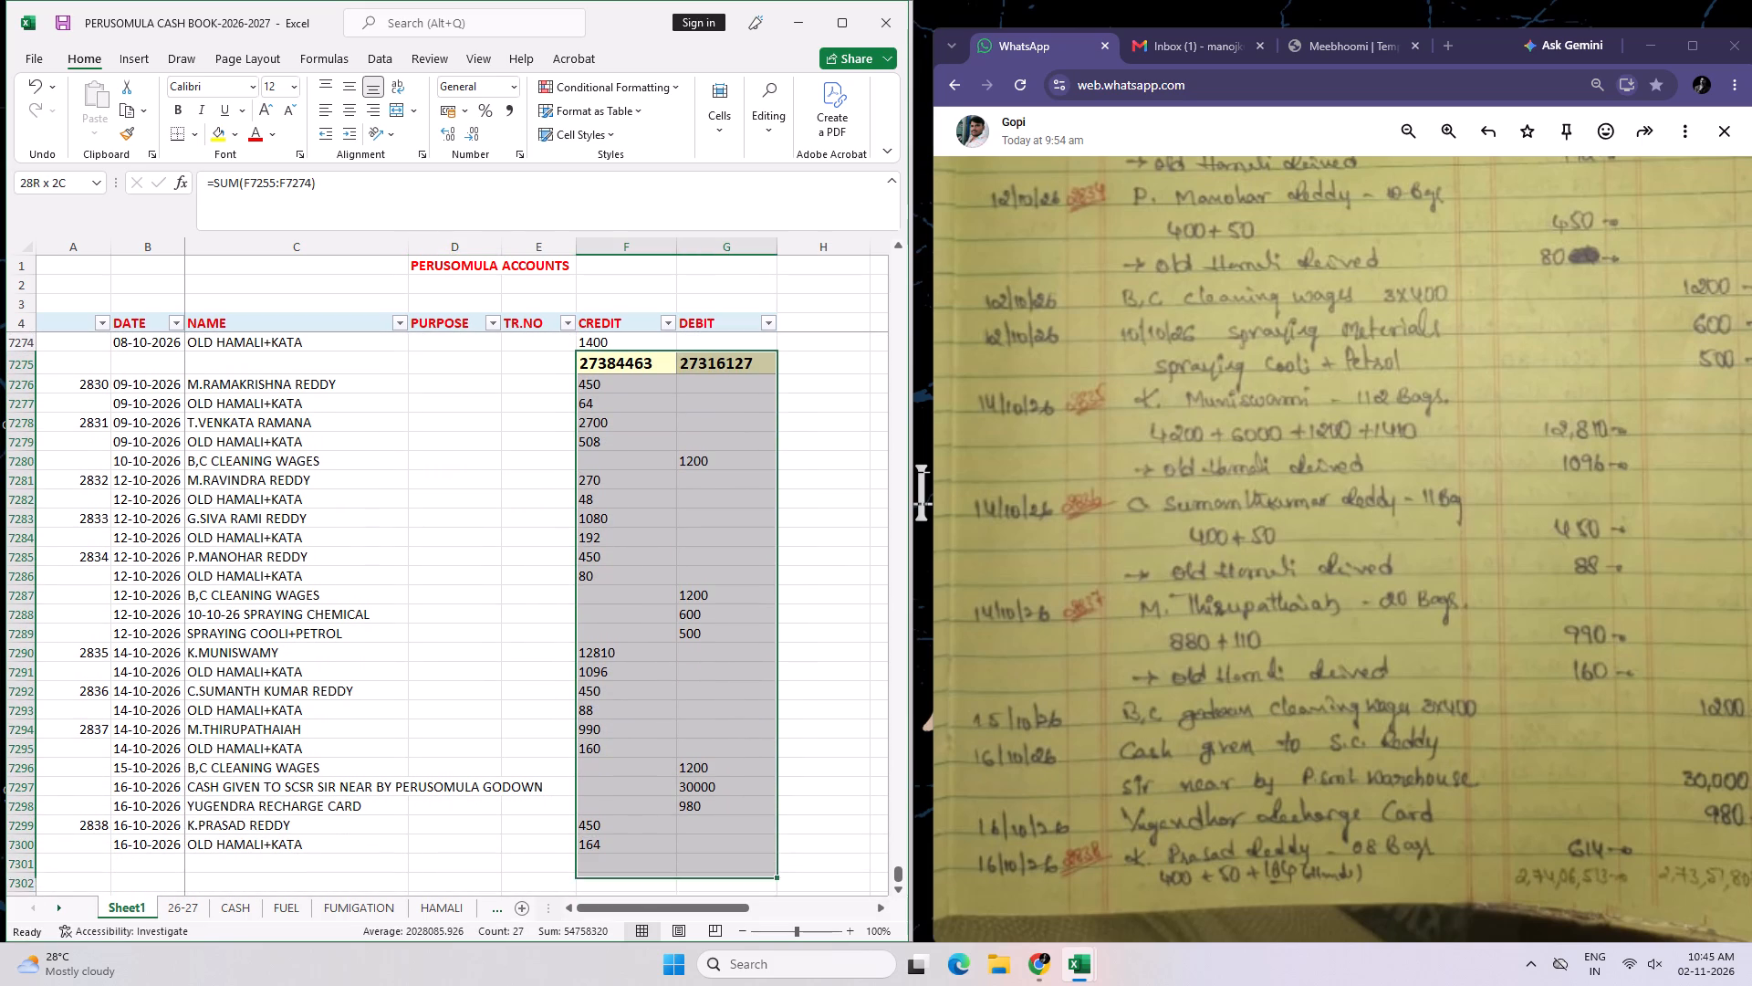
{"action": "left_click_drag", "start_coordinate": [707, 876], "coordinate": [709, 865]}
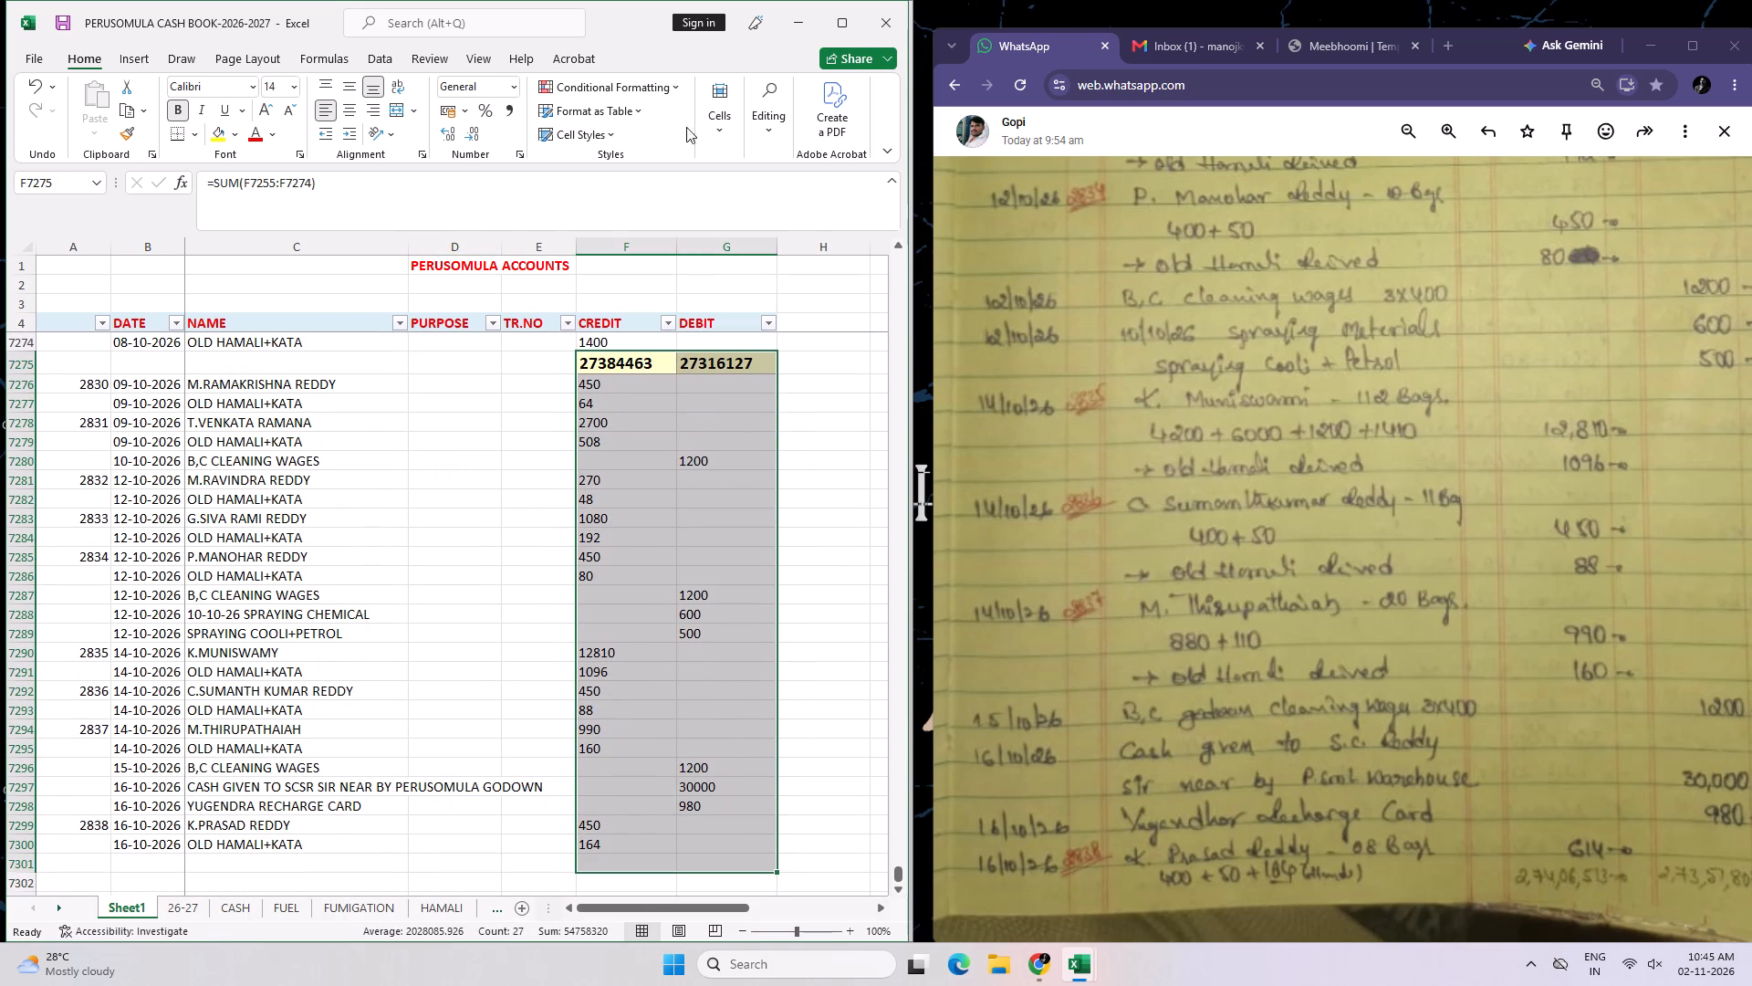
{"action": "left_click", "coordinate": [732, 128]}
{"action": "left_click", "coordinate": [599, 131]}
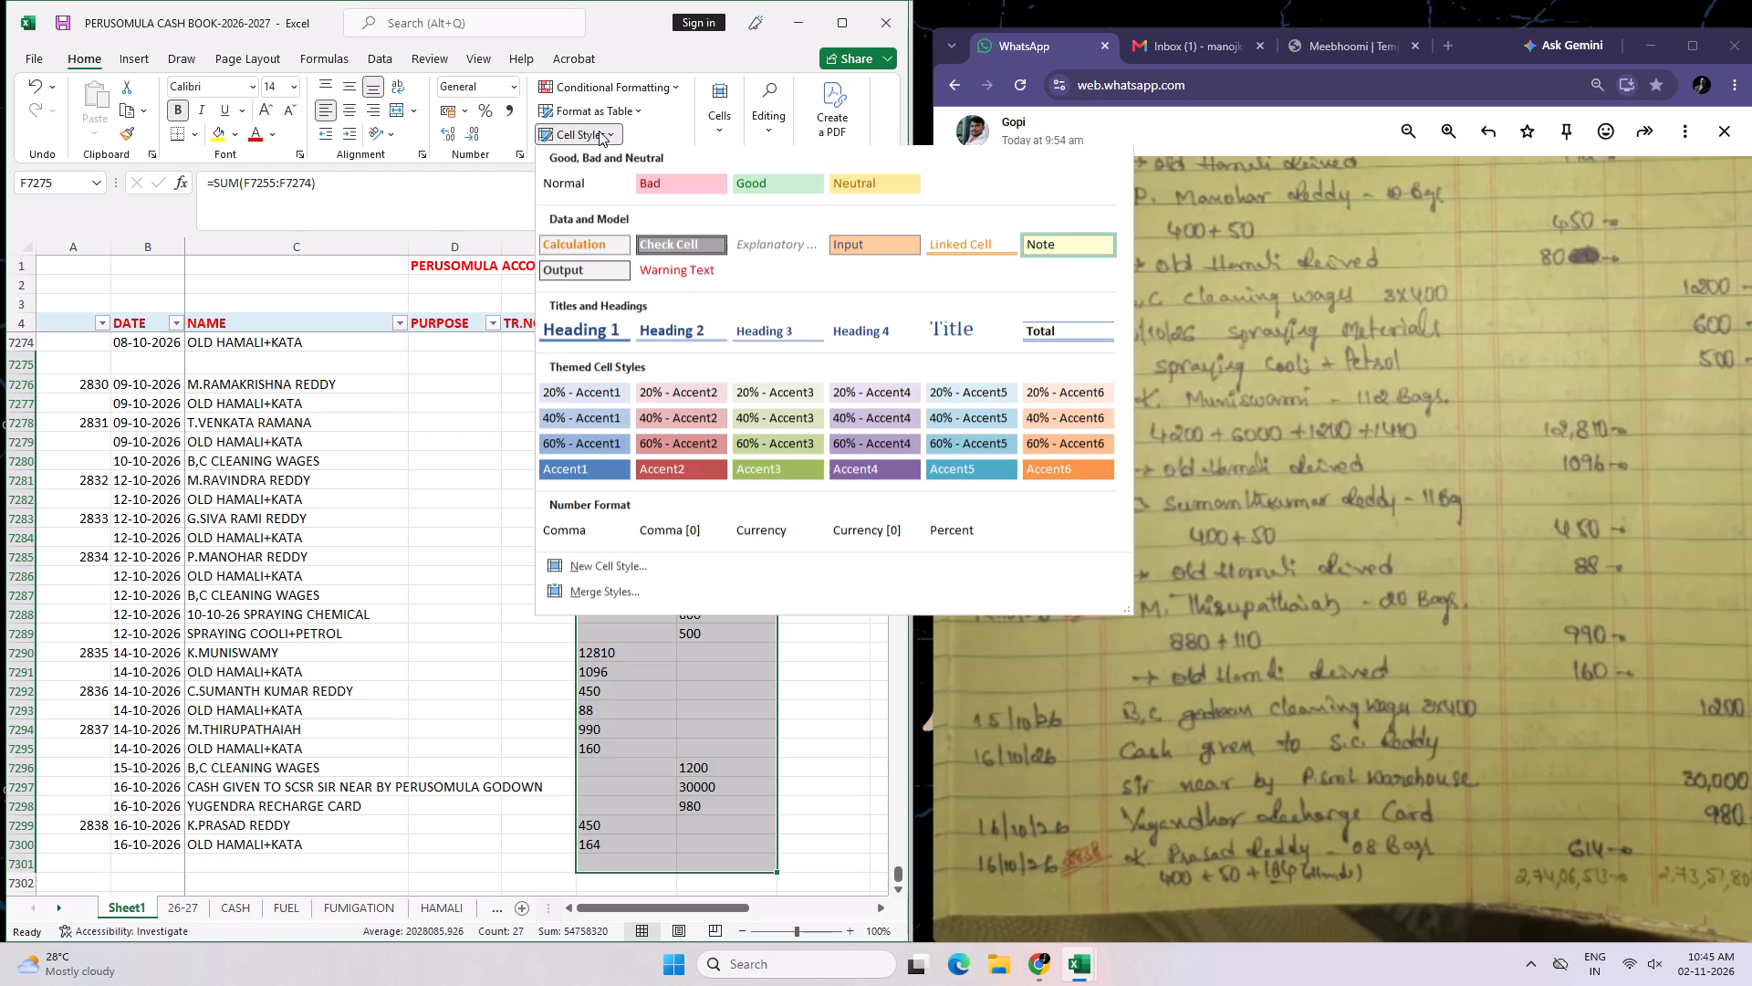
{"action": "left_click", "coordinate": [762, 117]}
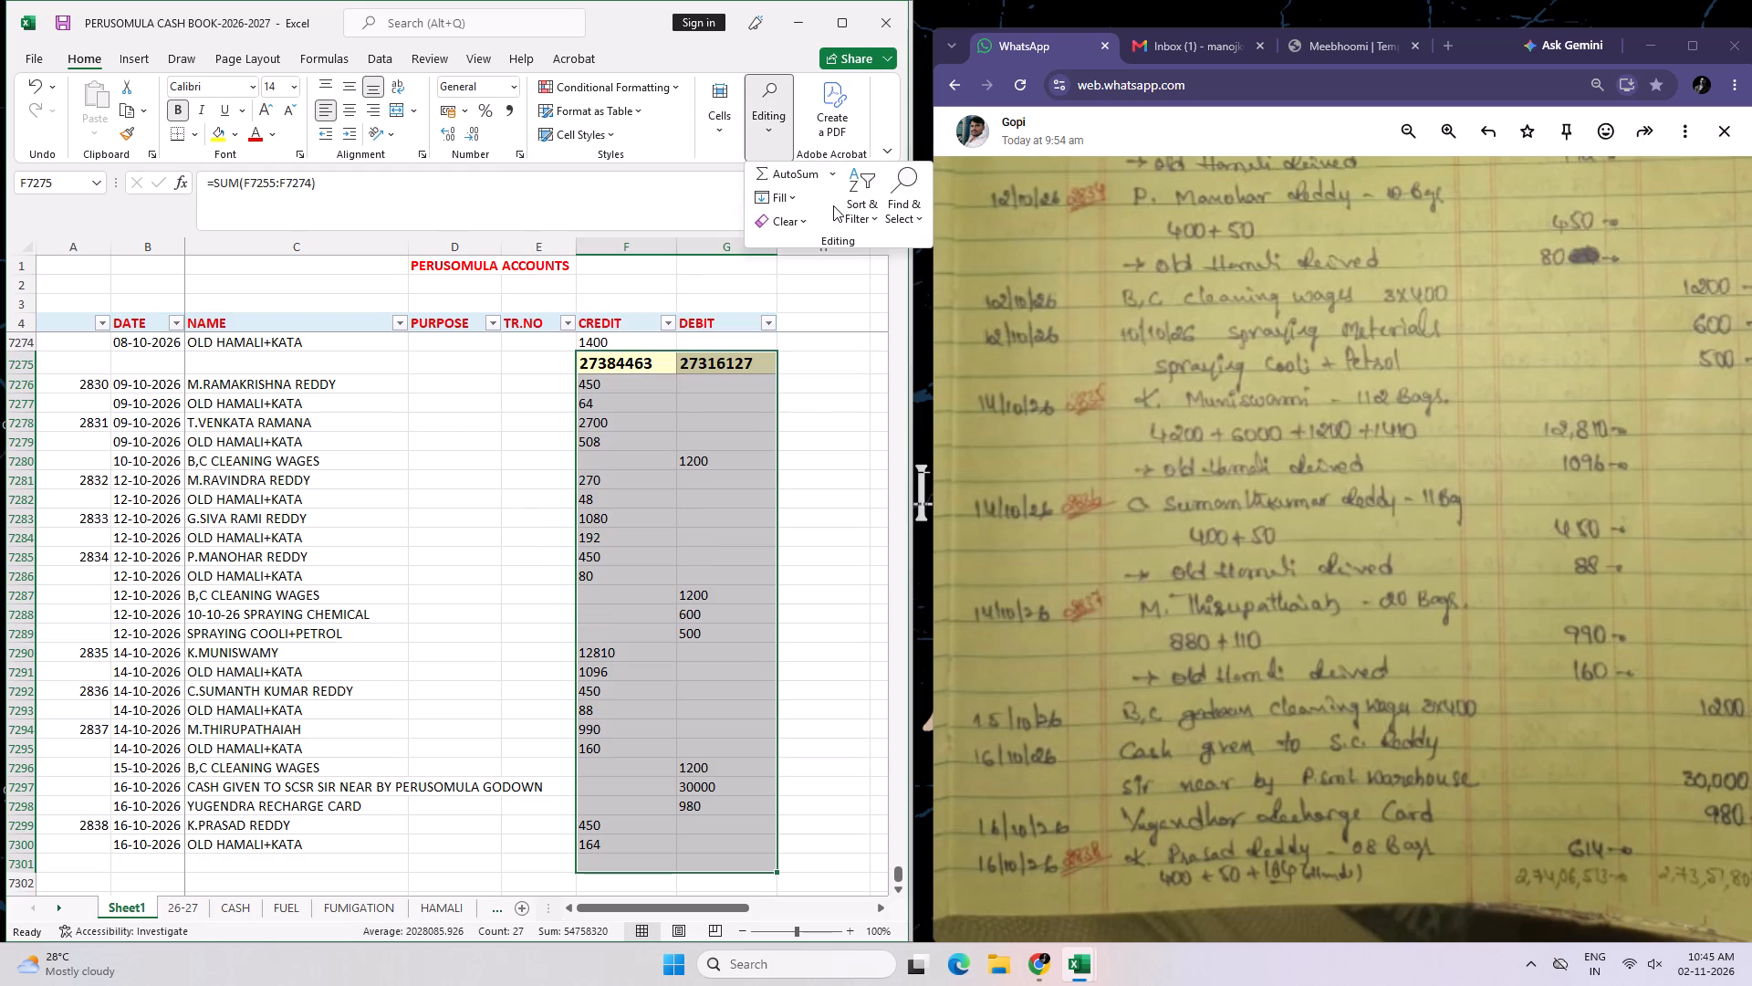
Total the selected credit and debit columns in row 7301 with AutoSum.
{"action": "left_click", "coordinate": [801, 172]}
Apply the pale yellow cell style to the credit and debit totals in F7301:G7301.
{"action": "scroll", "coordinate": [735, 416], "scroll_direction": "down", "scroll_amount": 3}
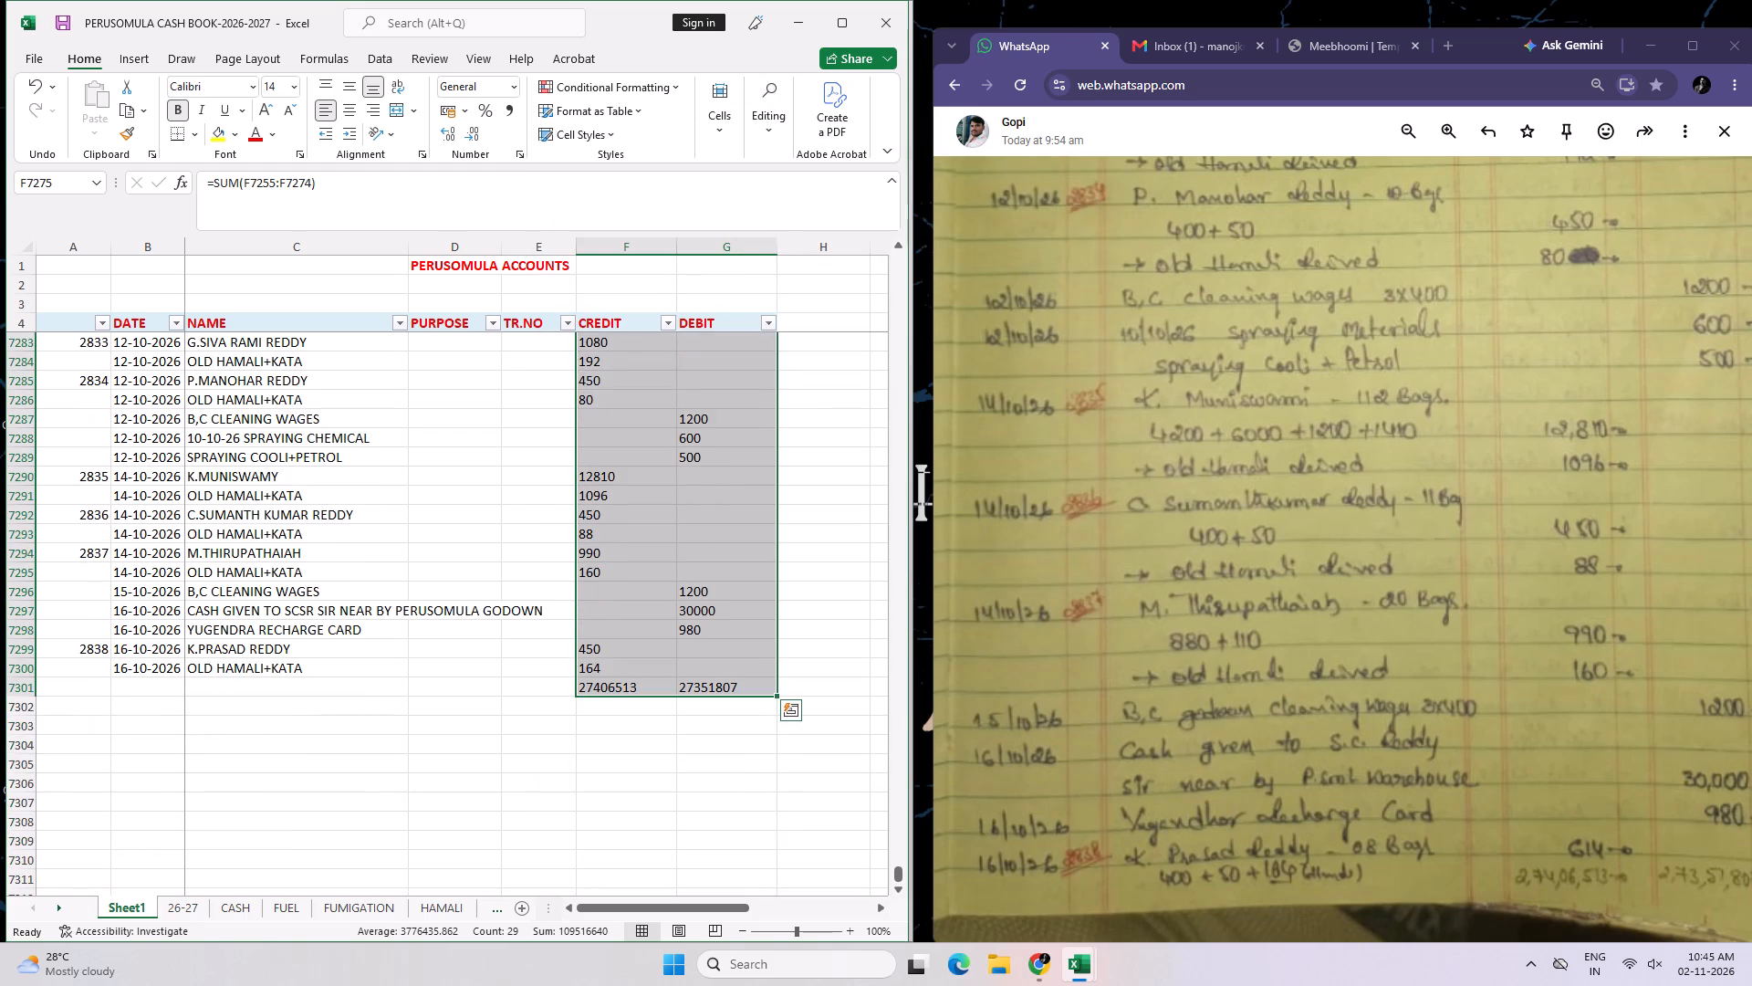
{"action": "left_click_drag", "start_coordinate": [568, 687], "coordinate": [673, 685]}
{"action": "left_click", "coordinate": [631, 694]}
{"action": "left_click_drag", "start_coordinate": [610, 684], "coordinate": [673, 684]}
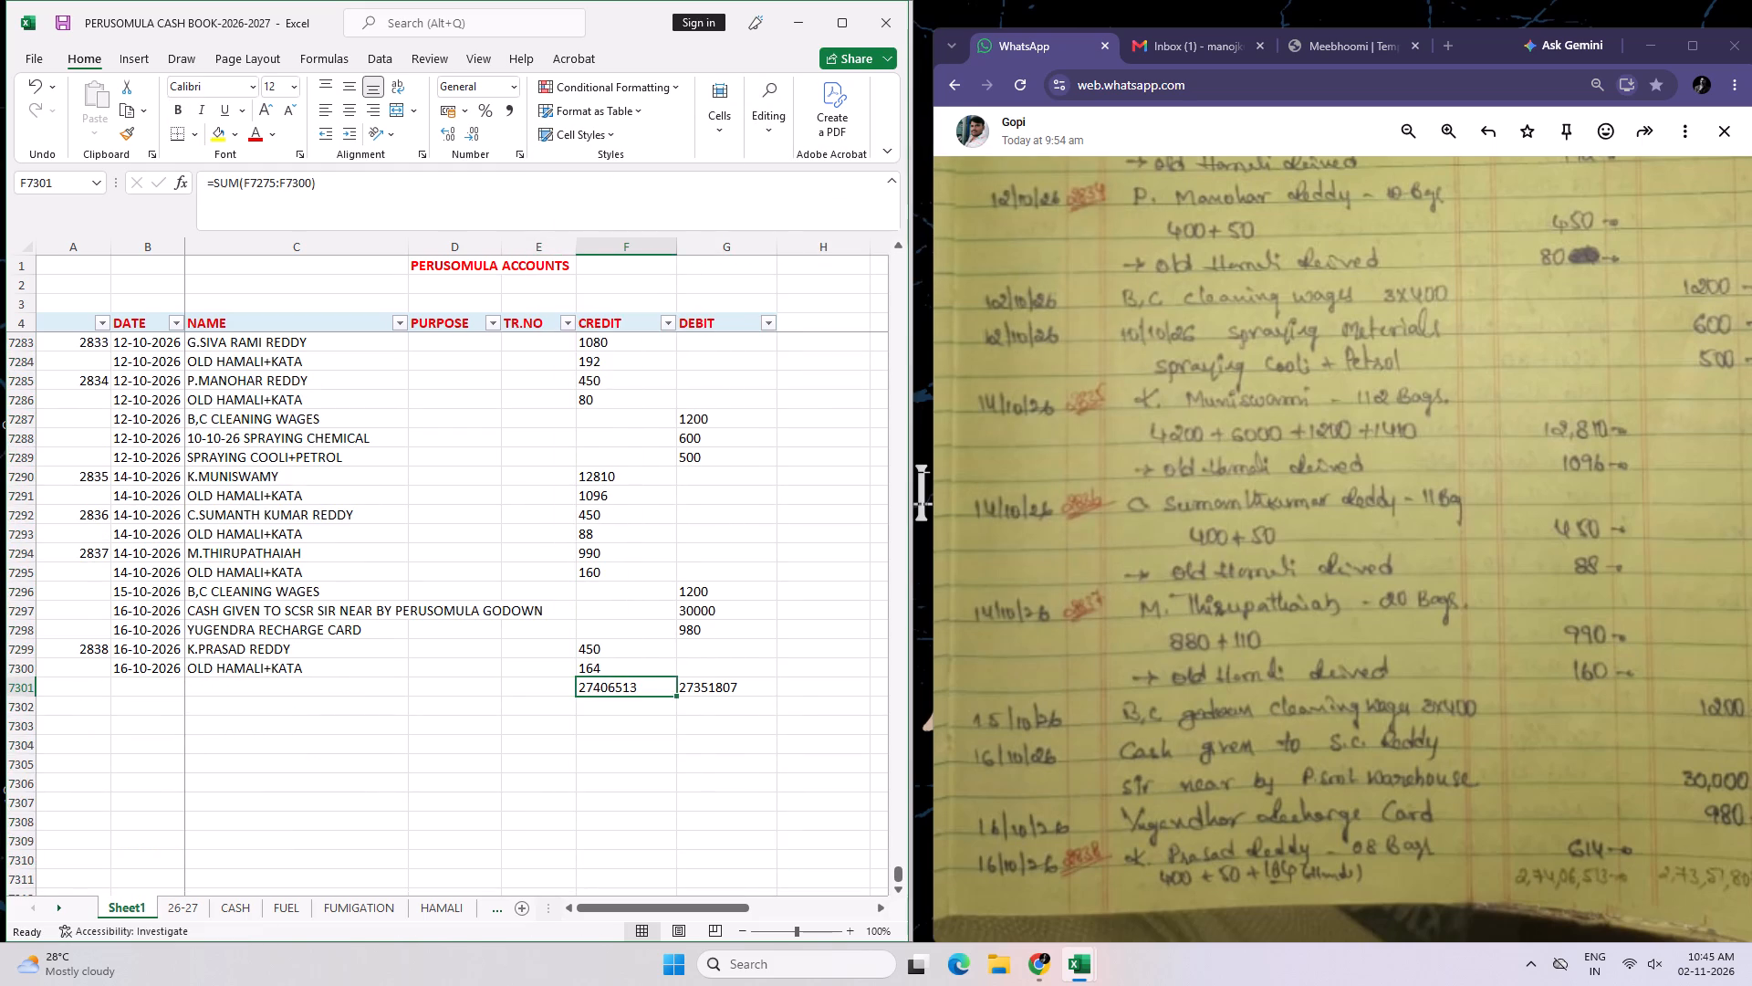
{"action": "left_click_drag", "start_coordinate": [673, 684], "coordinate": [726, 690]}
{"action": "left_click", "coordinate": [602, 131]}
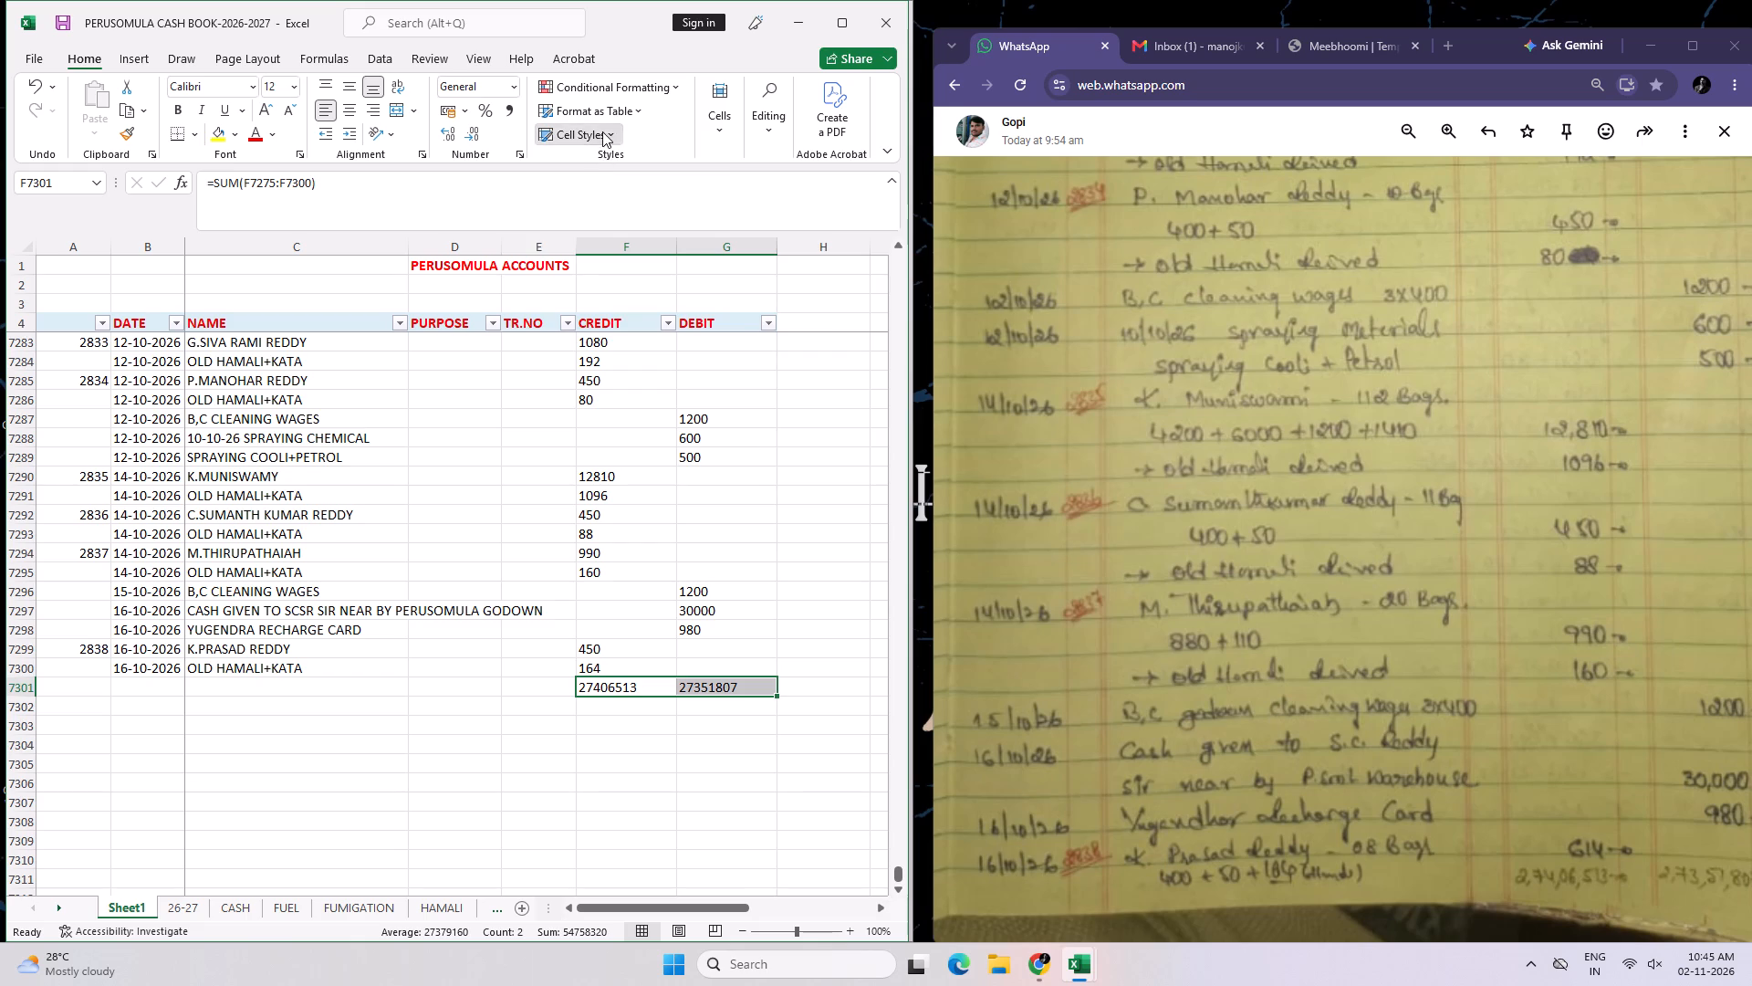
{"action": "left_click", "coordinate": [1086, 247]}
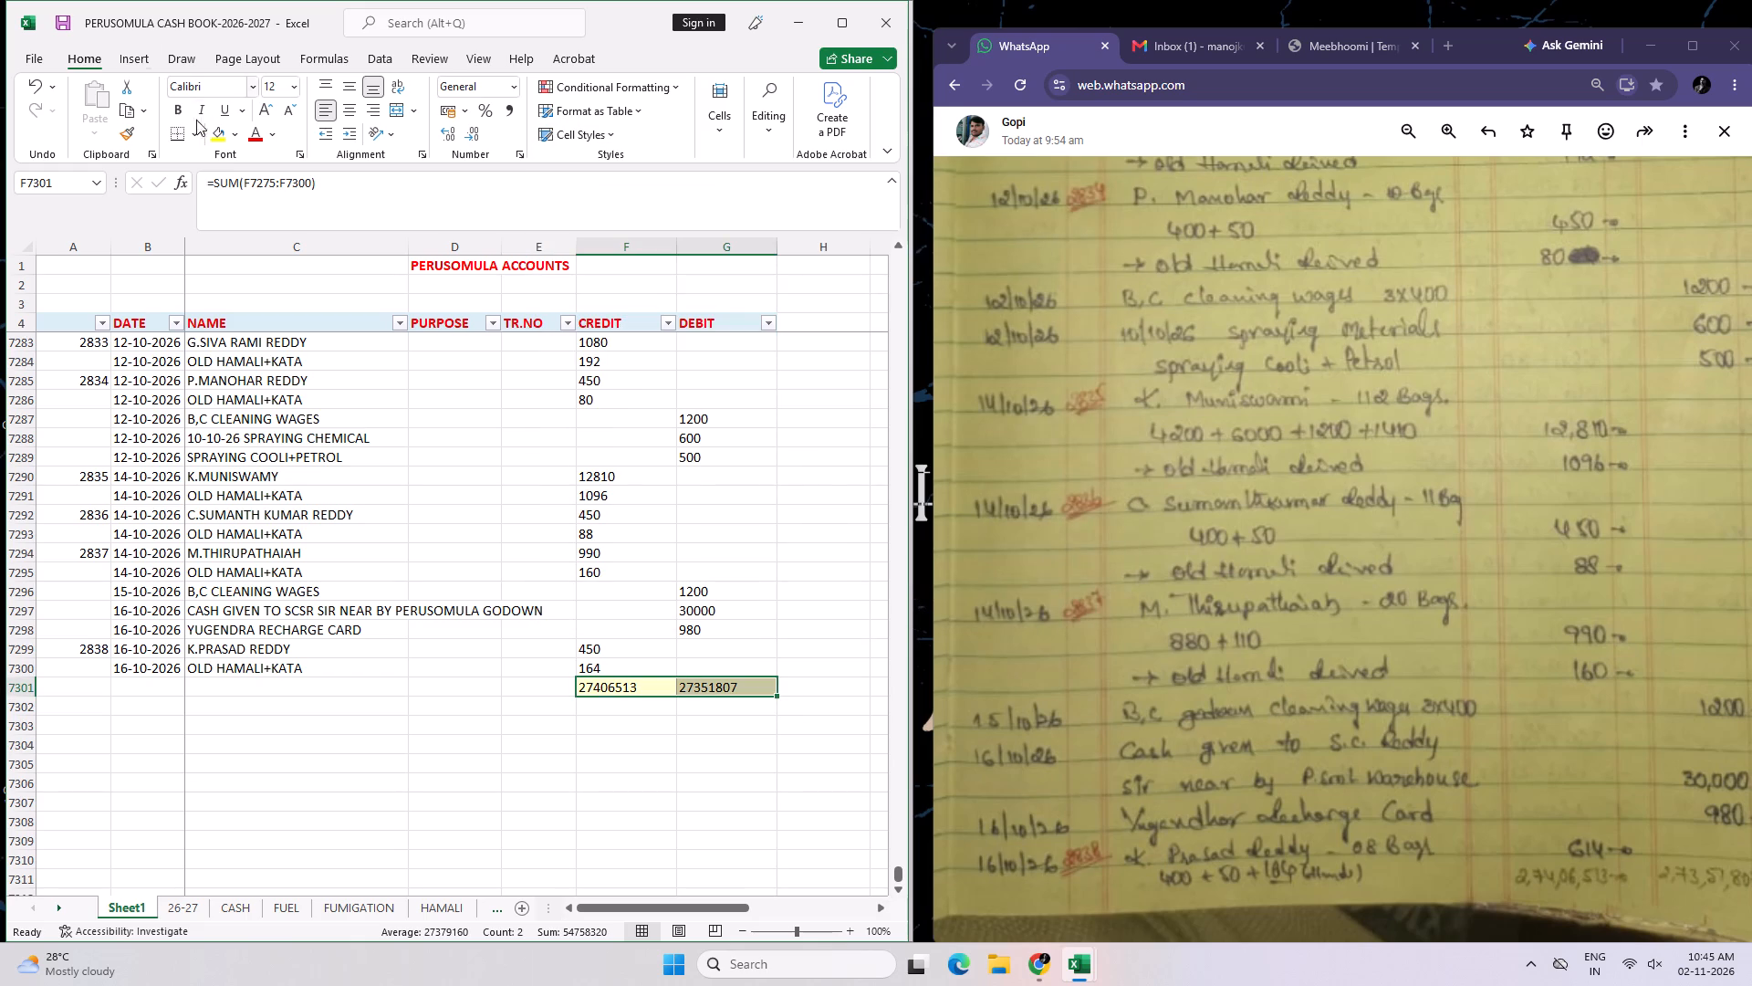
Enlarge the credit and debit totals in row 7301 to font size 16 and make them bold.
{"action": "double_click", "coordinate": [262, 110]}
{"action": "left_click", "coordinate": [172, 113]}
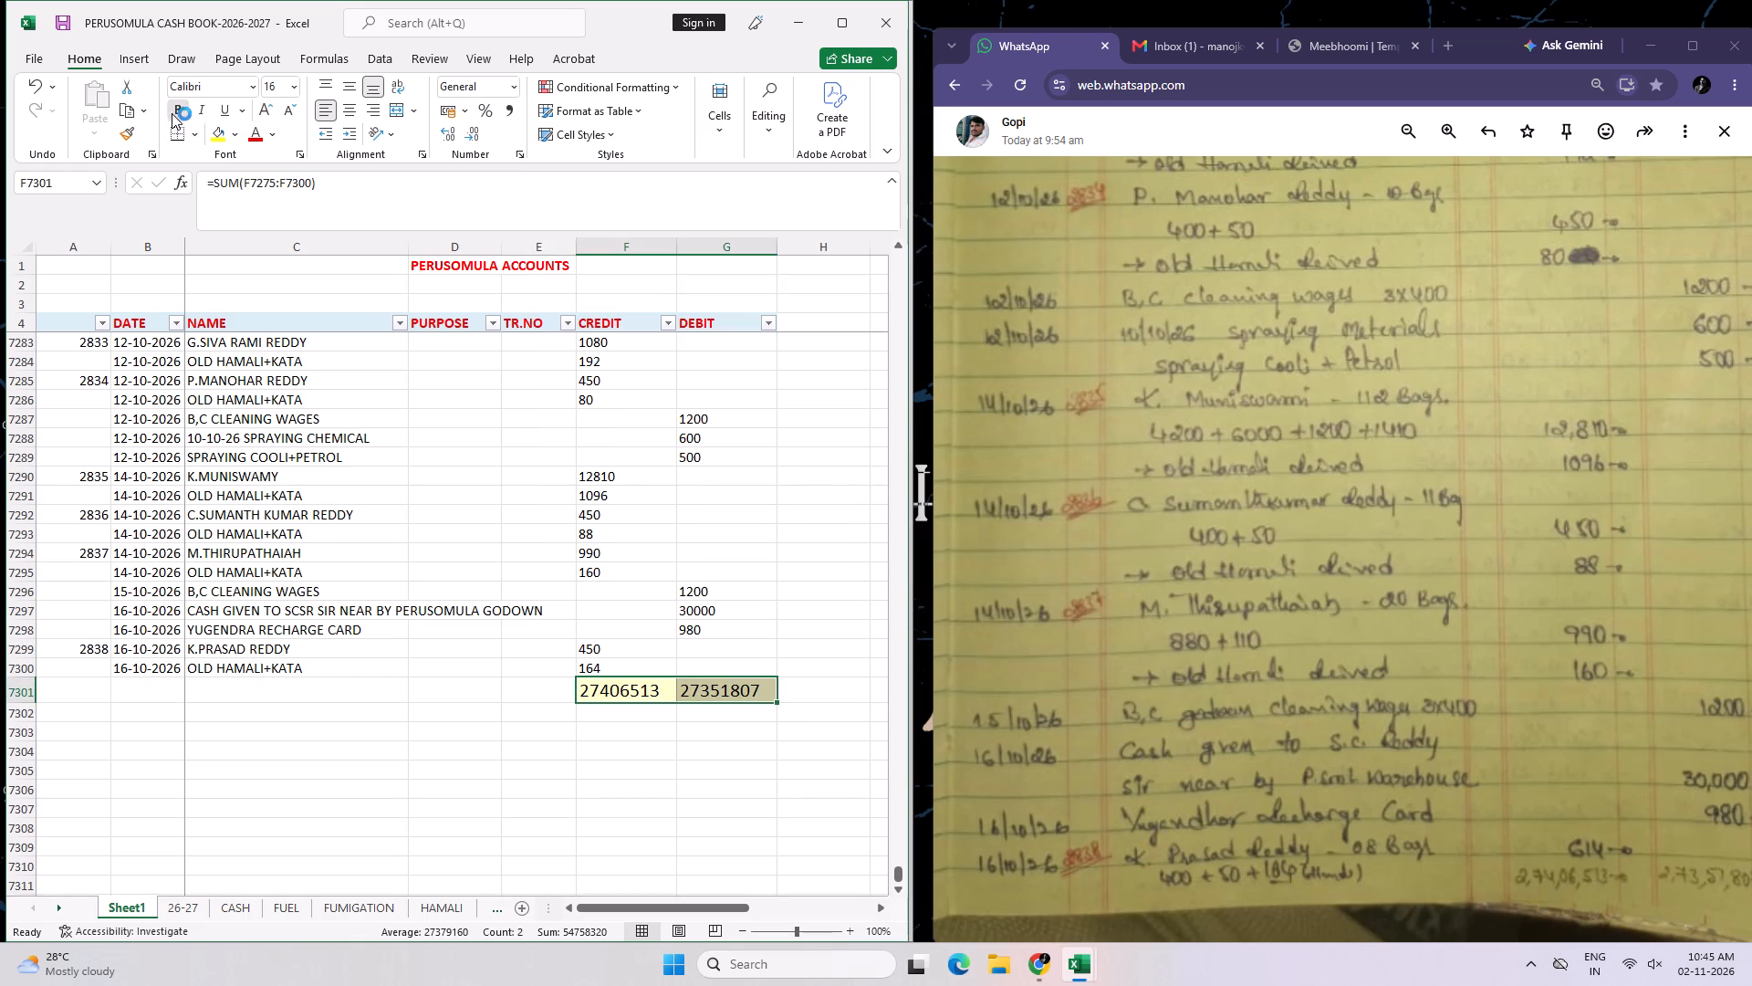
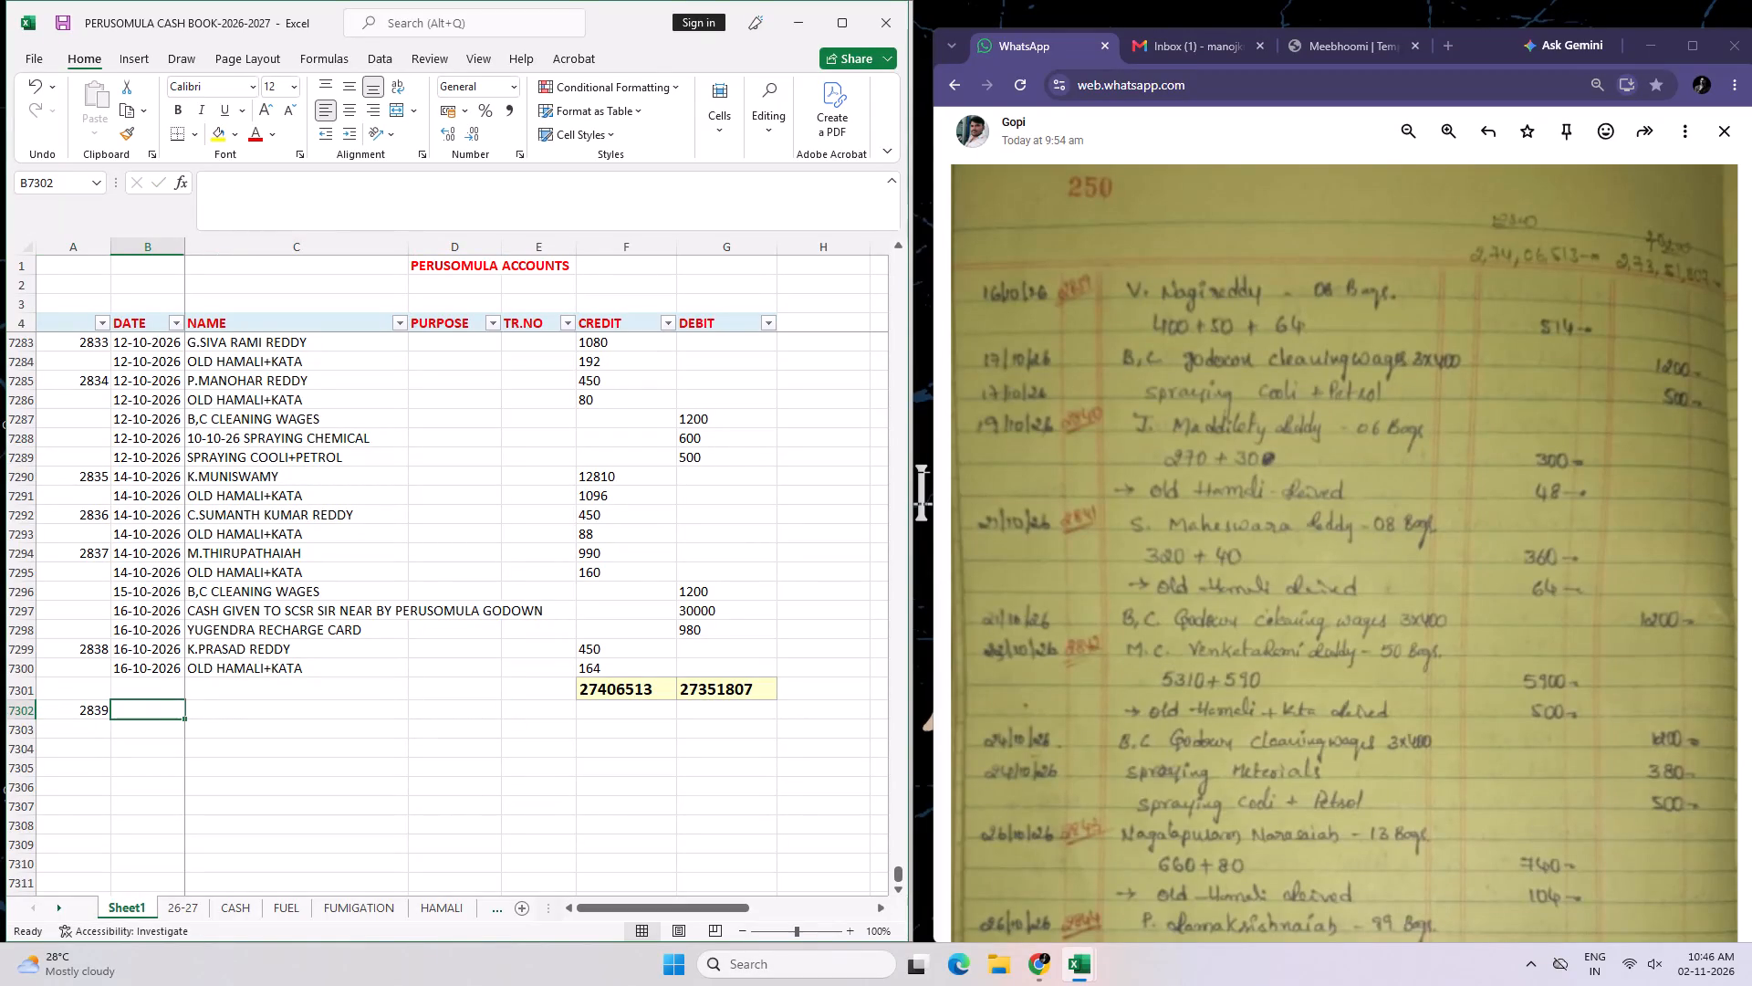
Date entry 2839 in row 7302 as 16-10-26 and enter the party's name from the first line of the ledger photo.
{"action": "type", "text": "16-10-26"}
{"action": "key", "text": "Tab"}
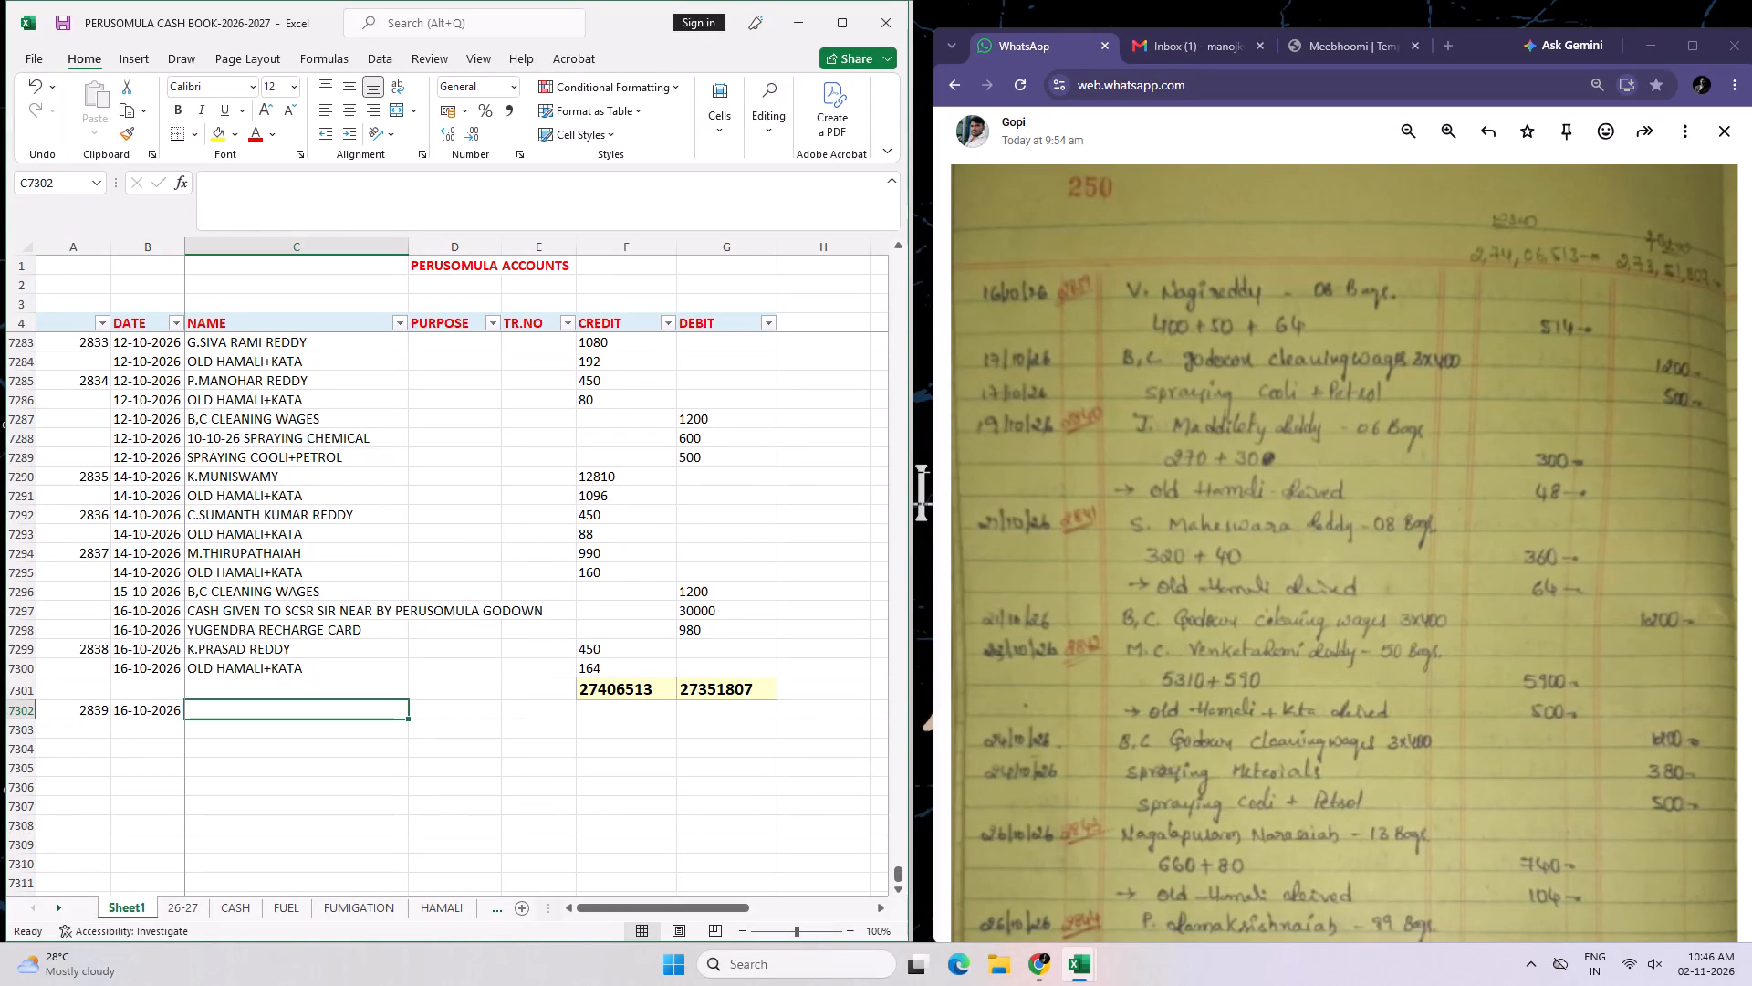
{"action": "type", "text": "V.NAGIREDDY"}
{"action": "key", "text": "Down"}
Fill the date from row 7302 down into row 7303.
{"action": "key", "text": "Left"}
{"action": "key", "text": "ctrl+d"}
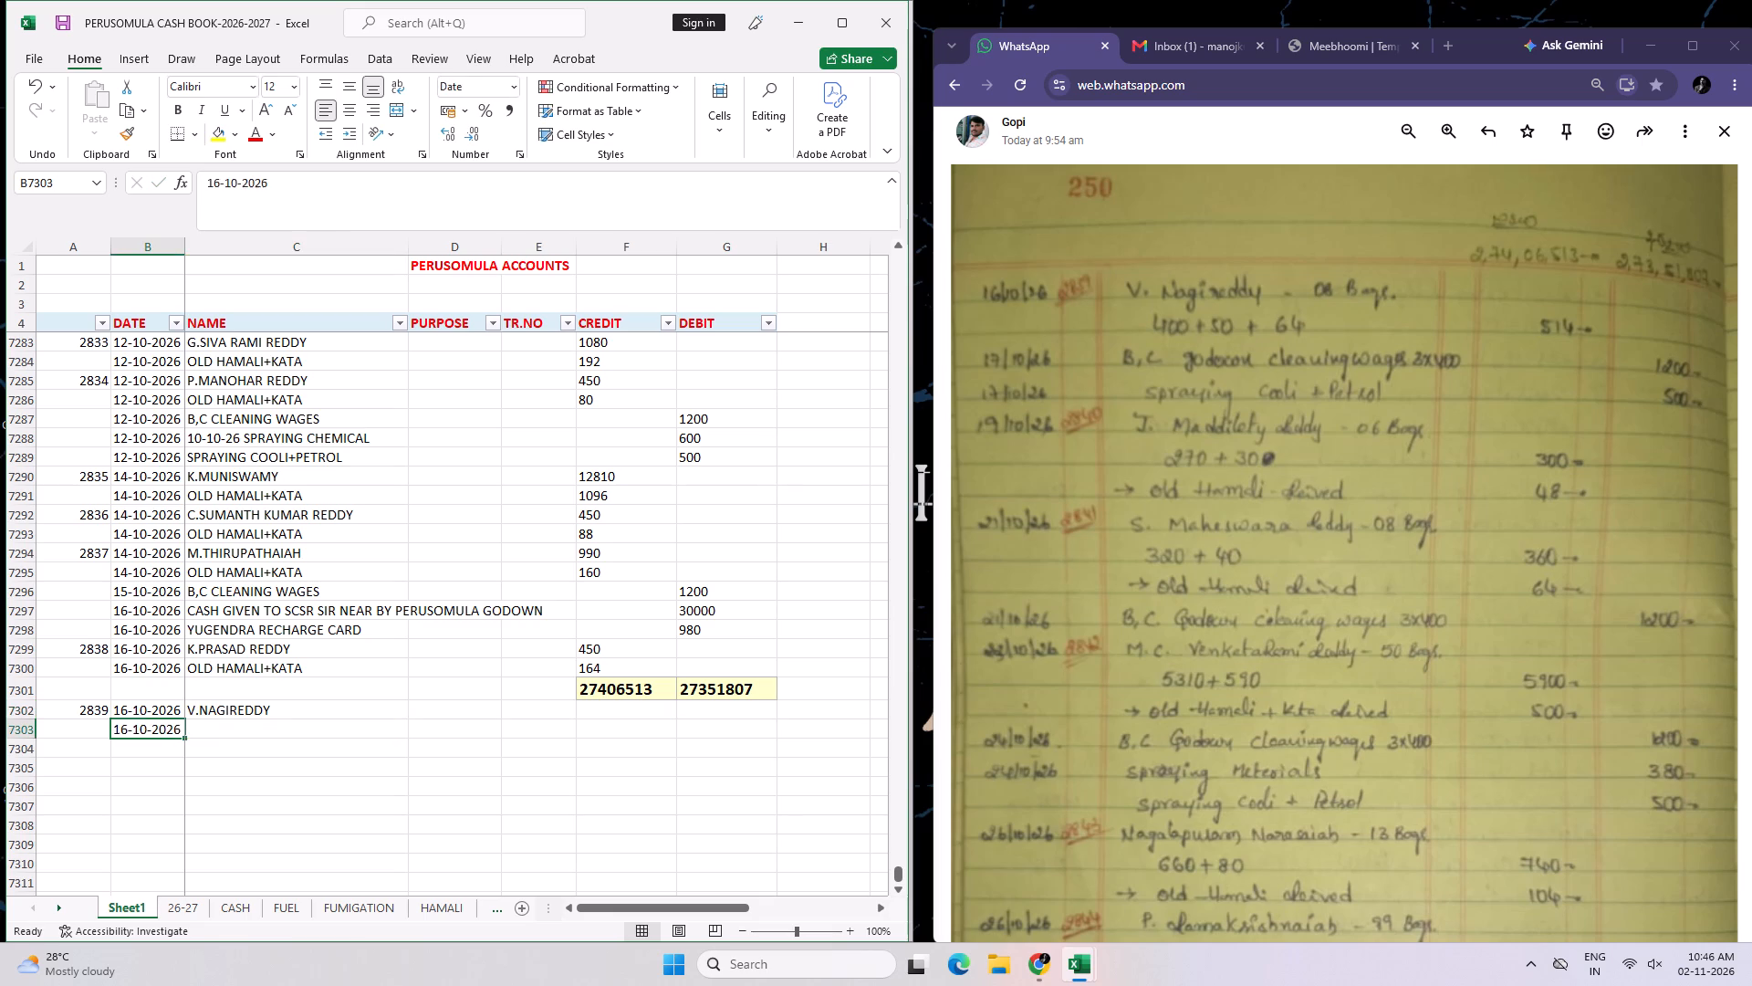
Enter OLD HAMALI+KATA as the name in row 7303 and save the workbook.
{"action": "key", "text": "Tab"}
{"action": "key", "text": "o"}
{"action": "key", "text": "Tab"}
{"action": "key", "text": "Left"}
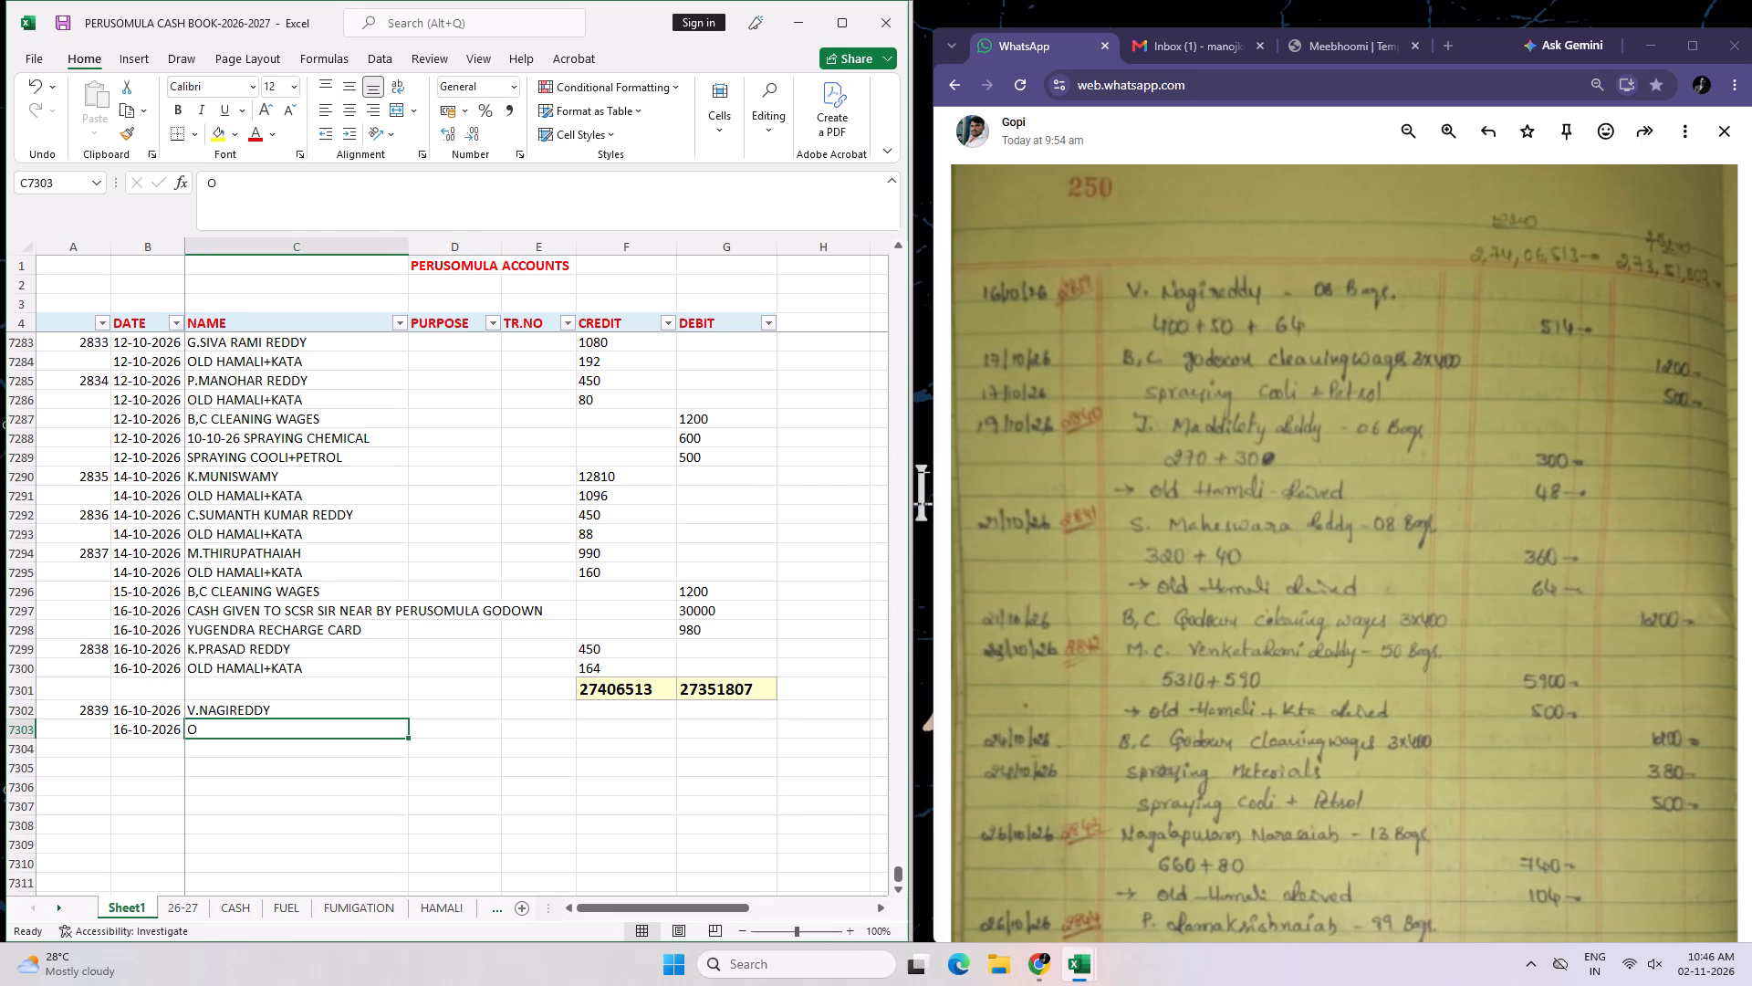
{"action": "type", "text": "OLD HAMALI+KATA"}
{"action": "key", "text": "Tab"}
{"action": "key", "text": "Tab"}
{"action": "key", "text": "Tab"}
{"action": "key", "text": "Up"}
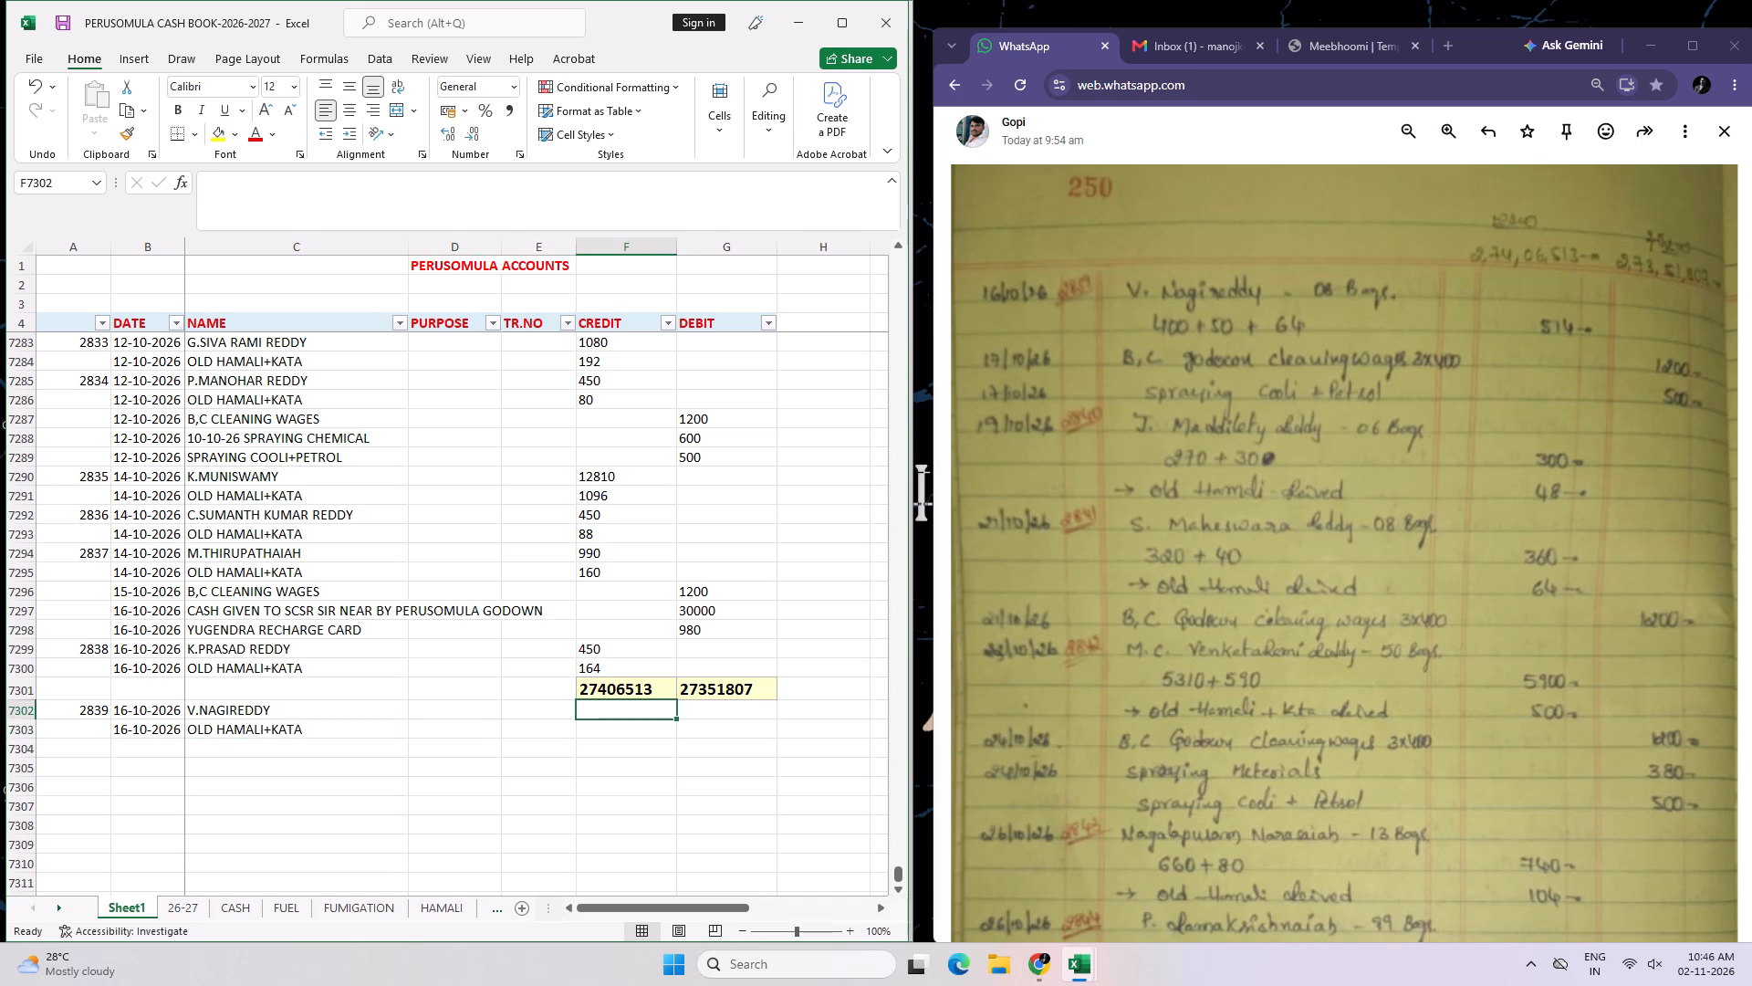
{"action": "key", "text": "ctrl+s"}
Enter the credit for entry 2839 as the formula =400+50 and its hamali credit in row 7303 as 64, and save the workbook.
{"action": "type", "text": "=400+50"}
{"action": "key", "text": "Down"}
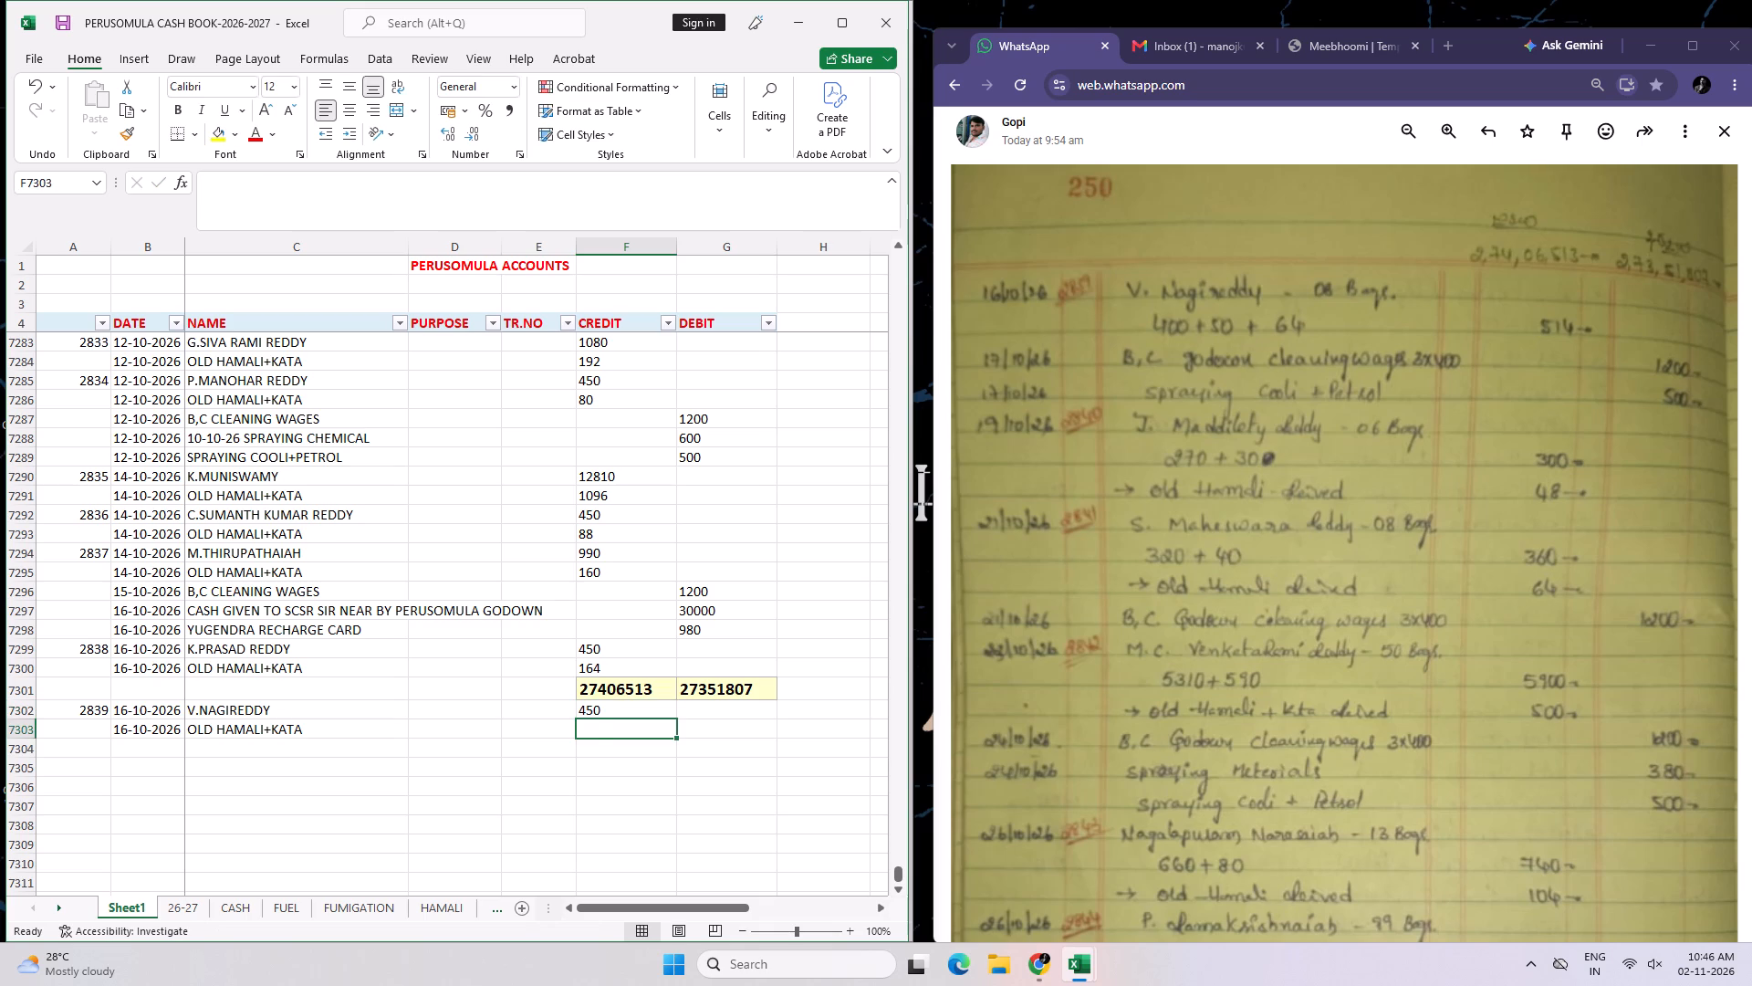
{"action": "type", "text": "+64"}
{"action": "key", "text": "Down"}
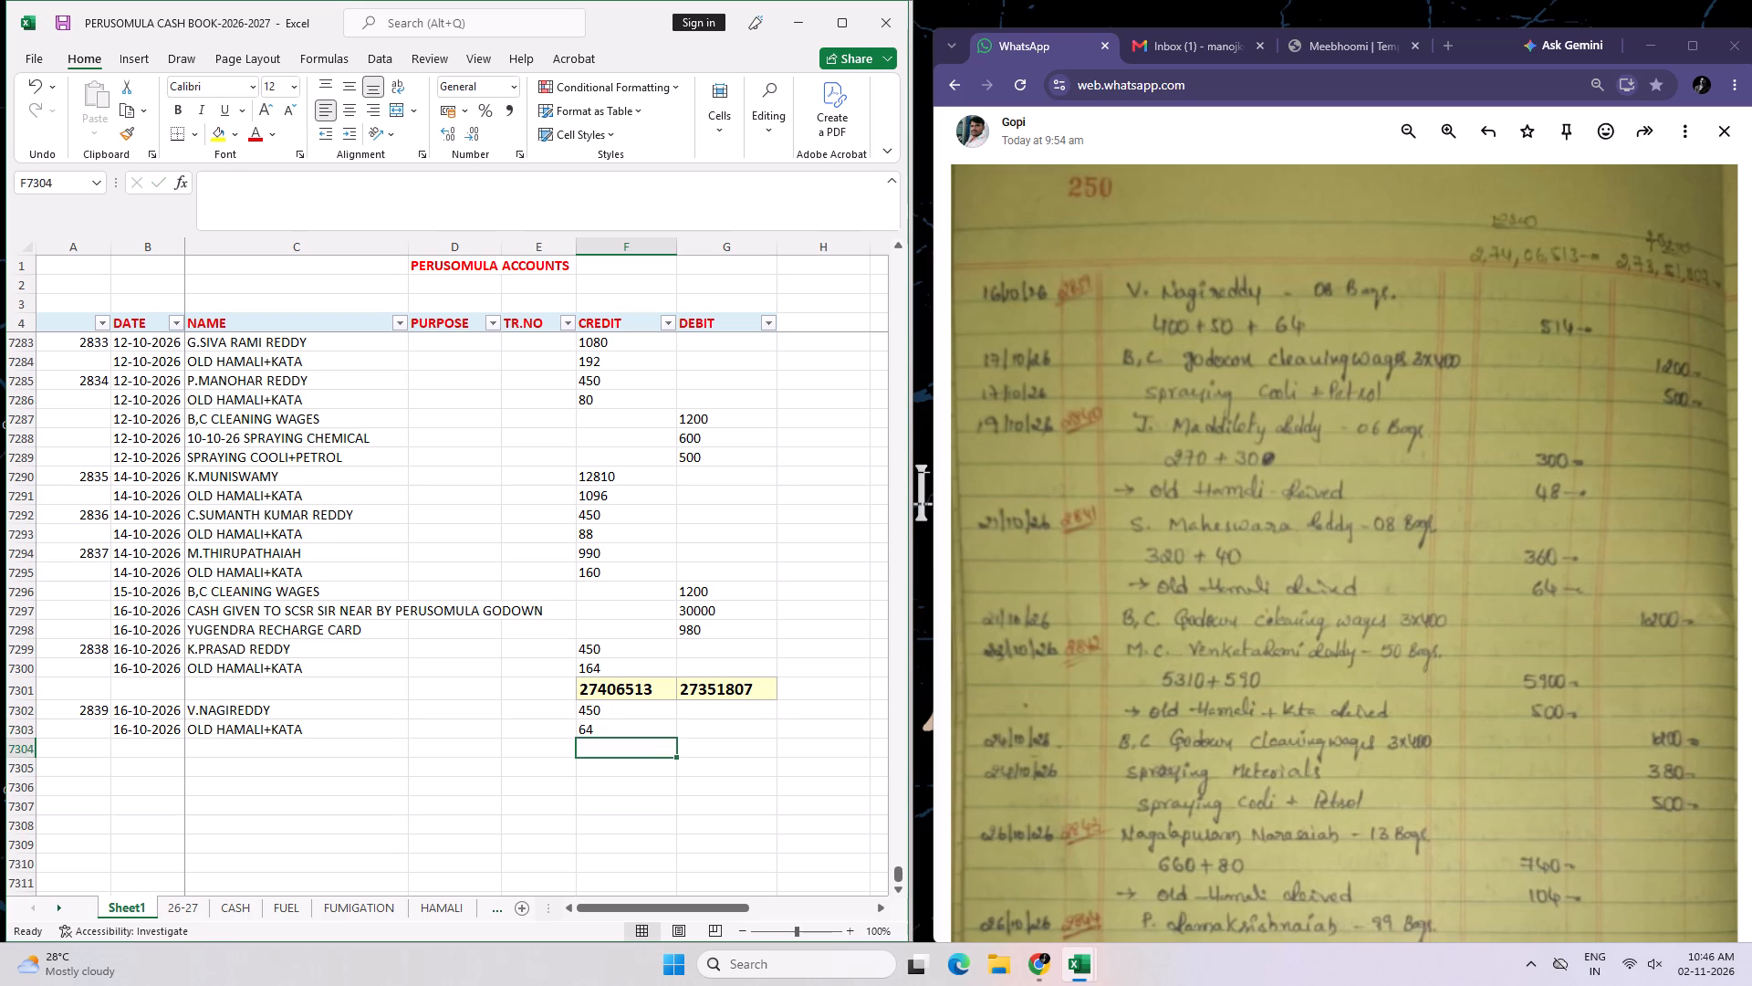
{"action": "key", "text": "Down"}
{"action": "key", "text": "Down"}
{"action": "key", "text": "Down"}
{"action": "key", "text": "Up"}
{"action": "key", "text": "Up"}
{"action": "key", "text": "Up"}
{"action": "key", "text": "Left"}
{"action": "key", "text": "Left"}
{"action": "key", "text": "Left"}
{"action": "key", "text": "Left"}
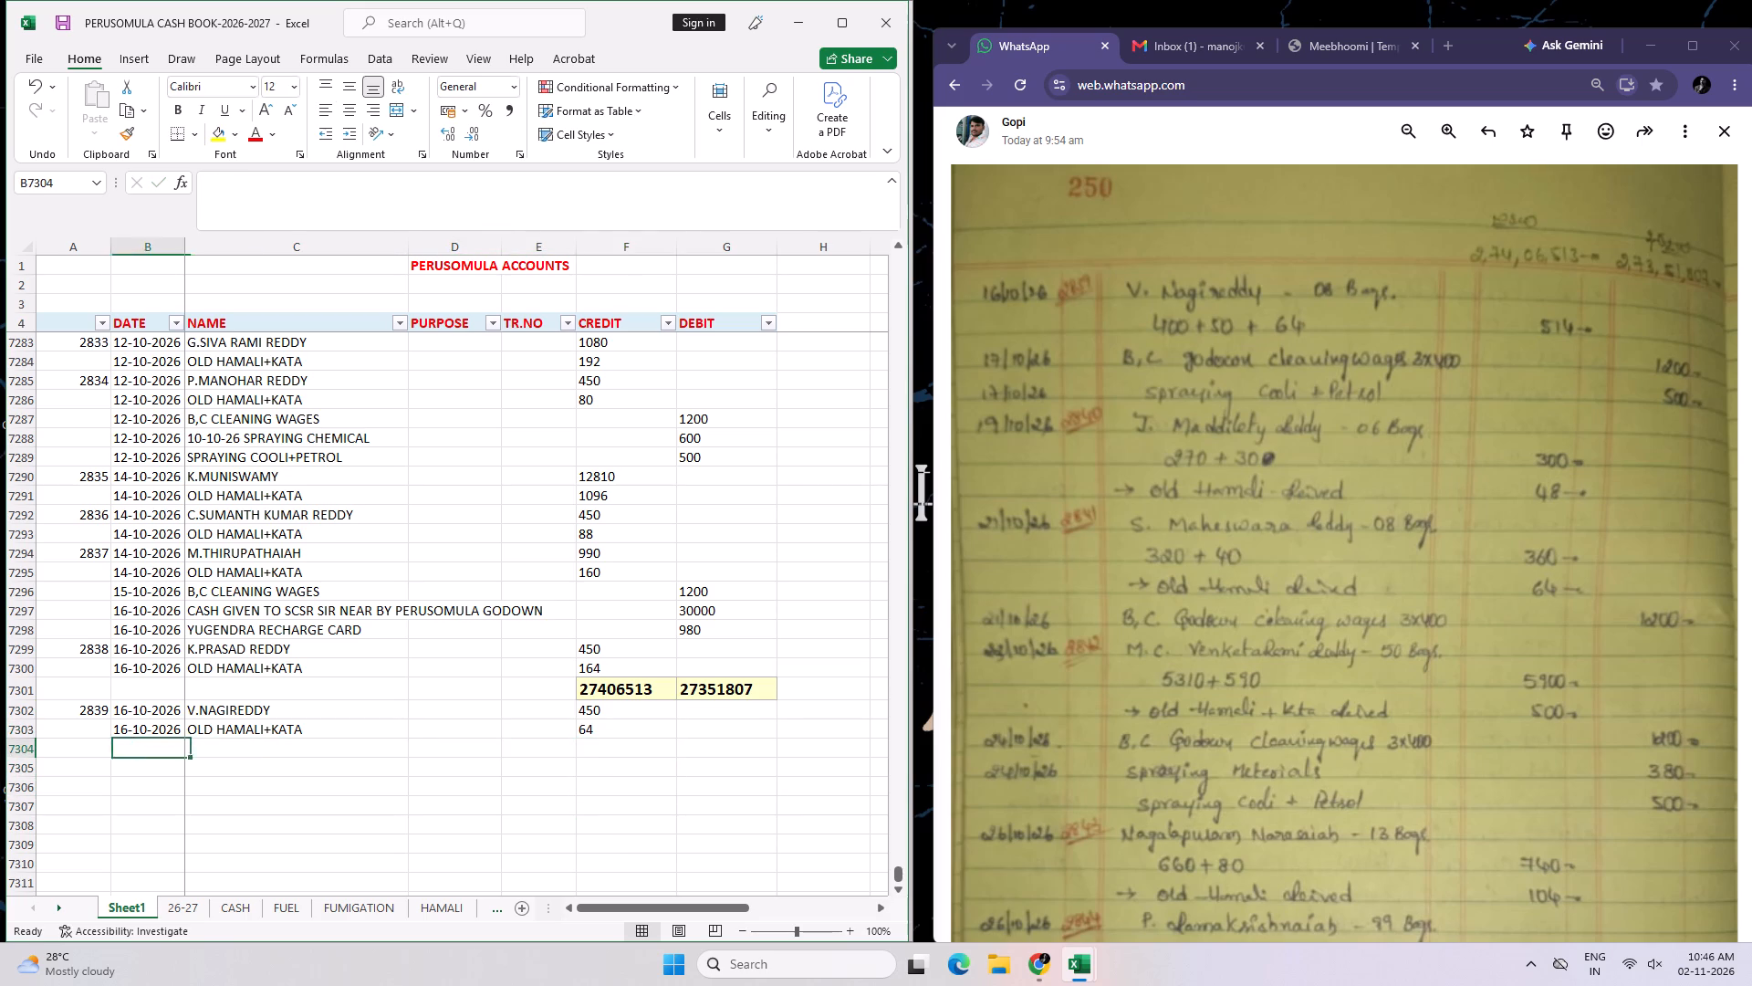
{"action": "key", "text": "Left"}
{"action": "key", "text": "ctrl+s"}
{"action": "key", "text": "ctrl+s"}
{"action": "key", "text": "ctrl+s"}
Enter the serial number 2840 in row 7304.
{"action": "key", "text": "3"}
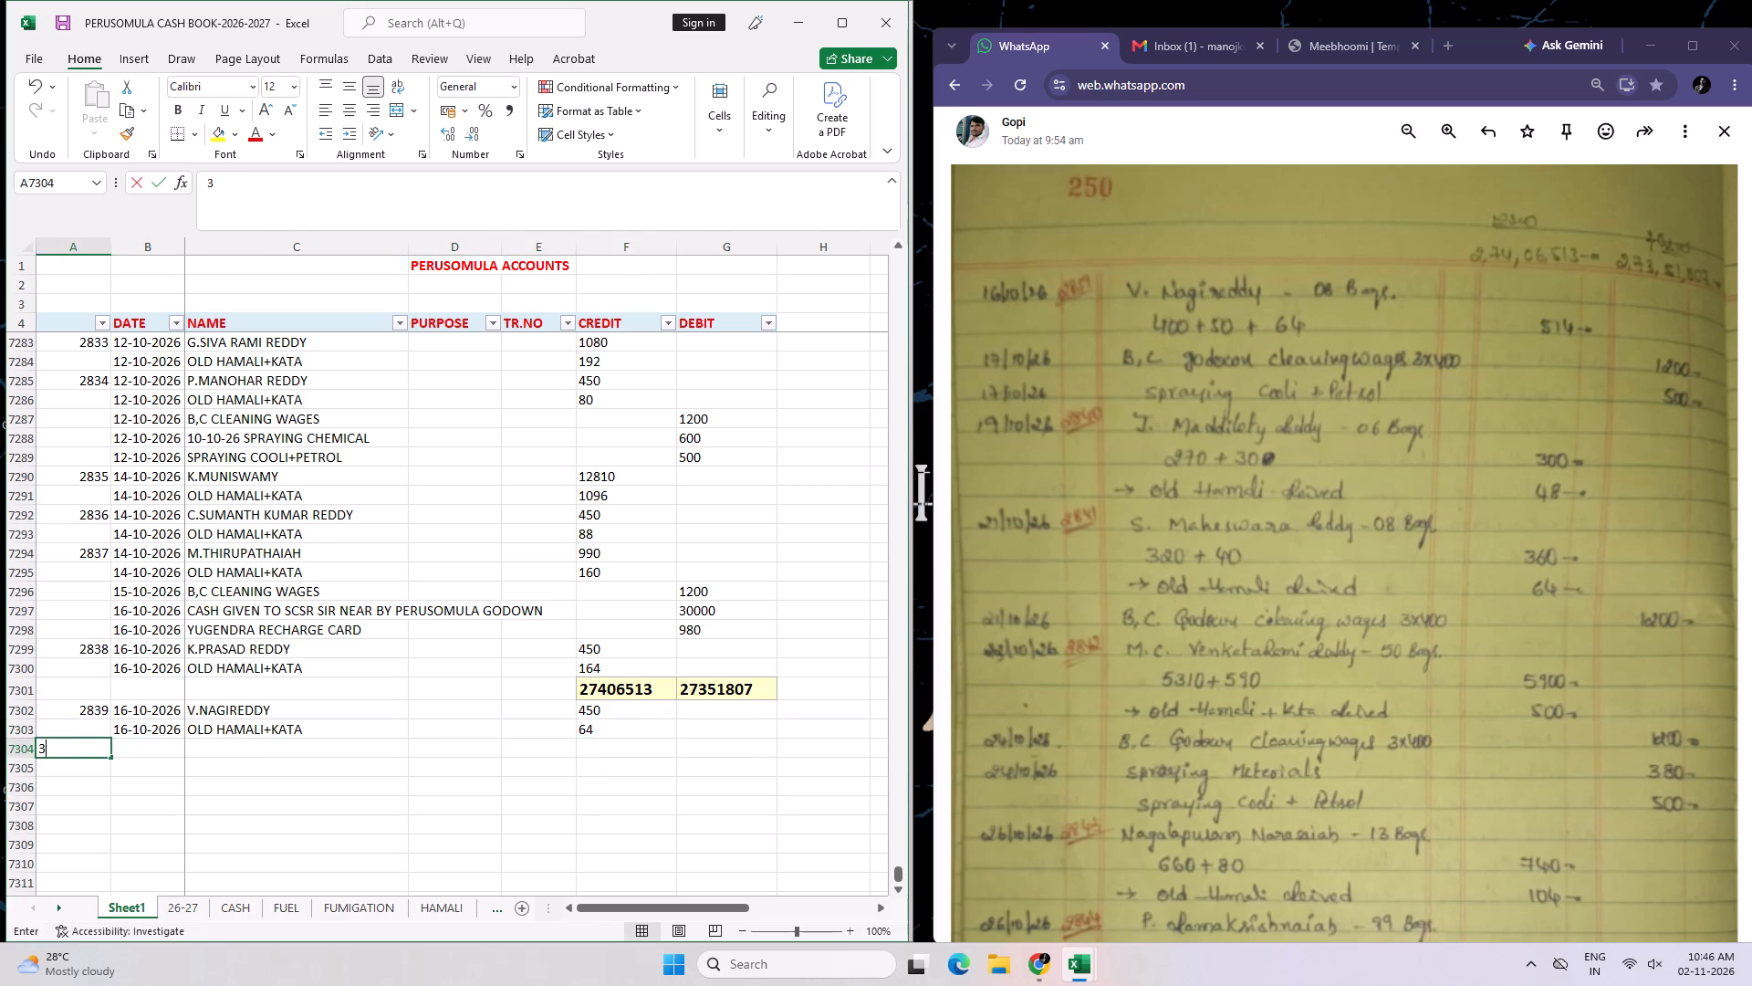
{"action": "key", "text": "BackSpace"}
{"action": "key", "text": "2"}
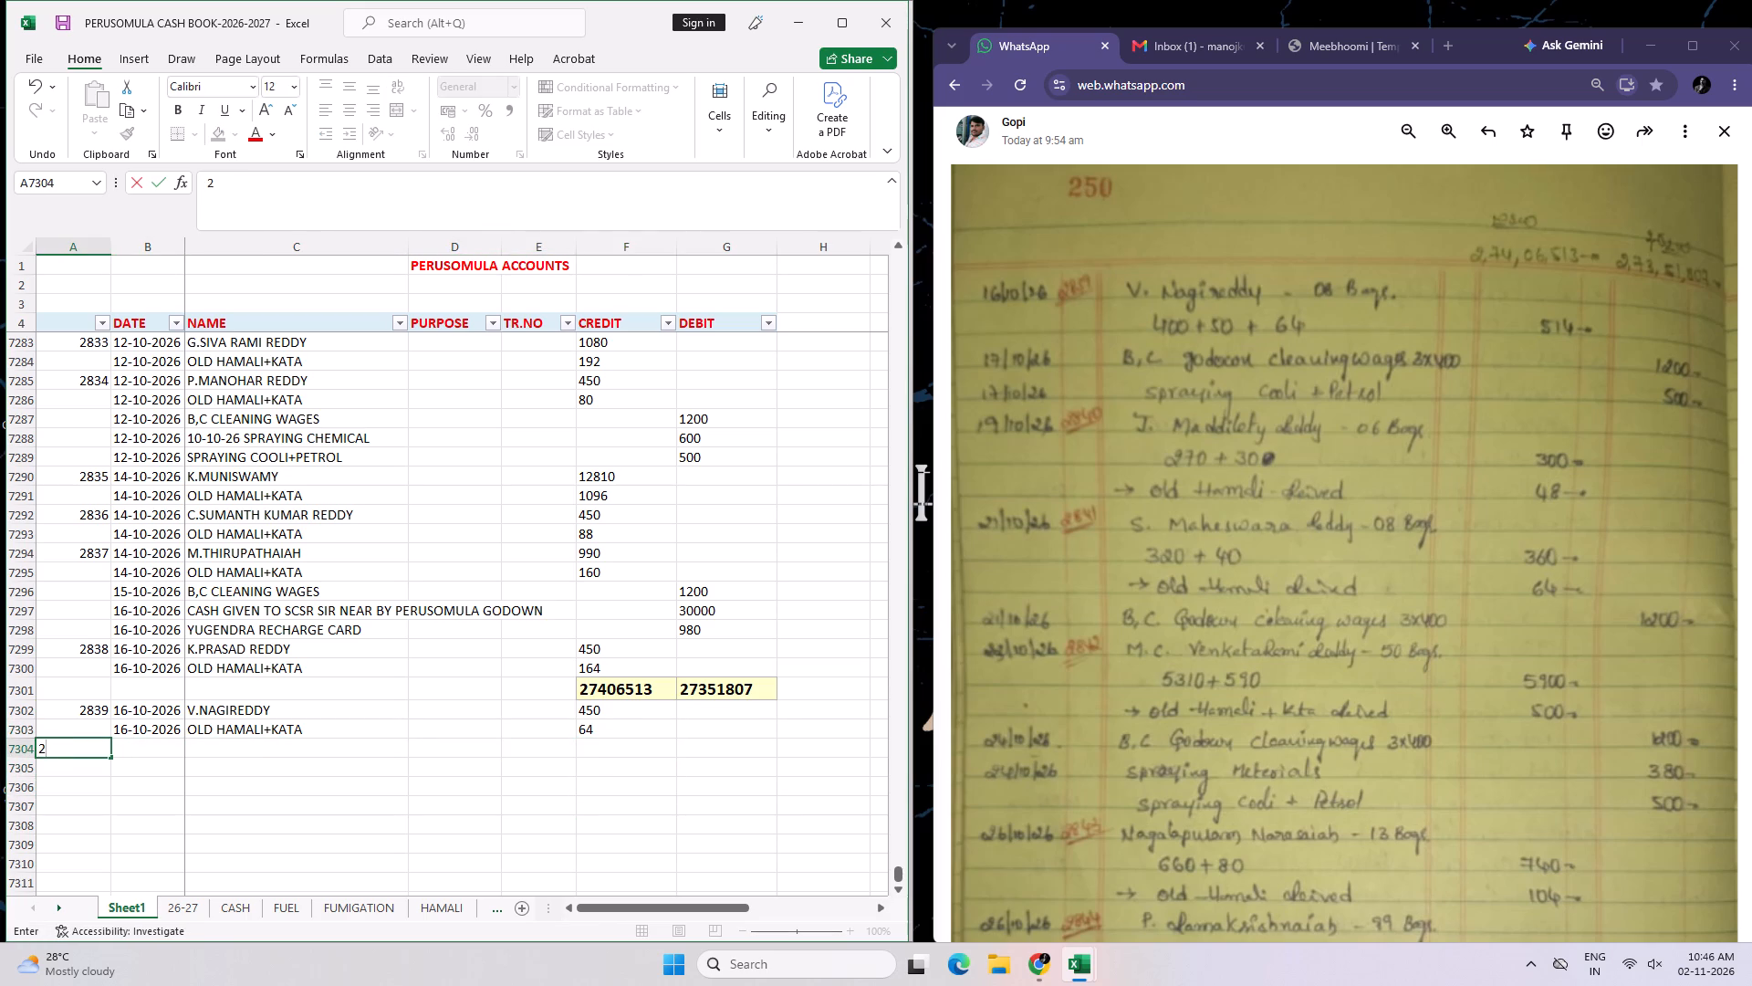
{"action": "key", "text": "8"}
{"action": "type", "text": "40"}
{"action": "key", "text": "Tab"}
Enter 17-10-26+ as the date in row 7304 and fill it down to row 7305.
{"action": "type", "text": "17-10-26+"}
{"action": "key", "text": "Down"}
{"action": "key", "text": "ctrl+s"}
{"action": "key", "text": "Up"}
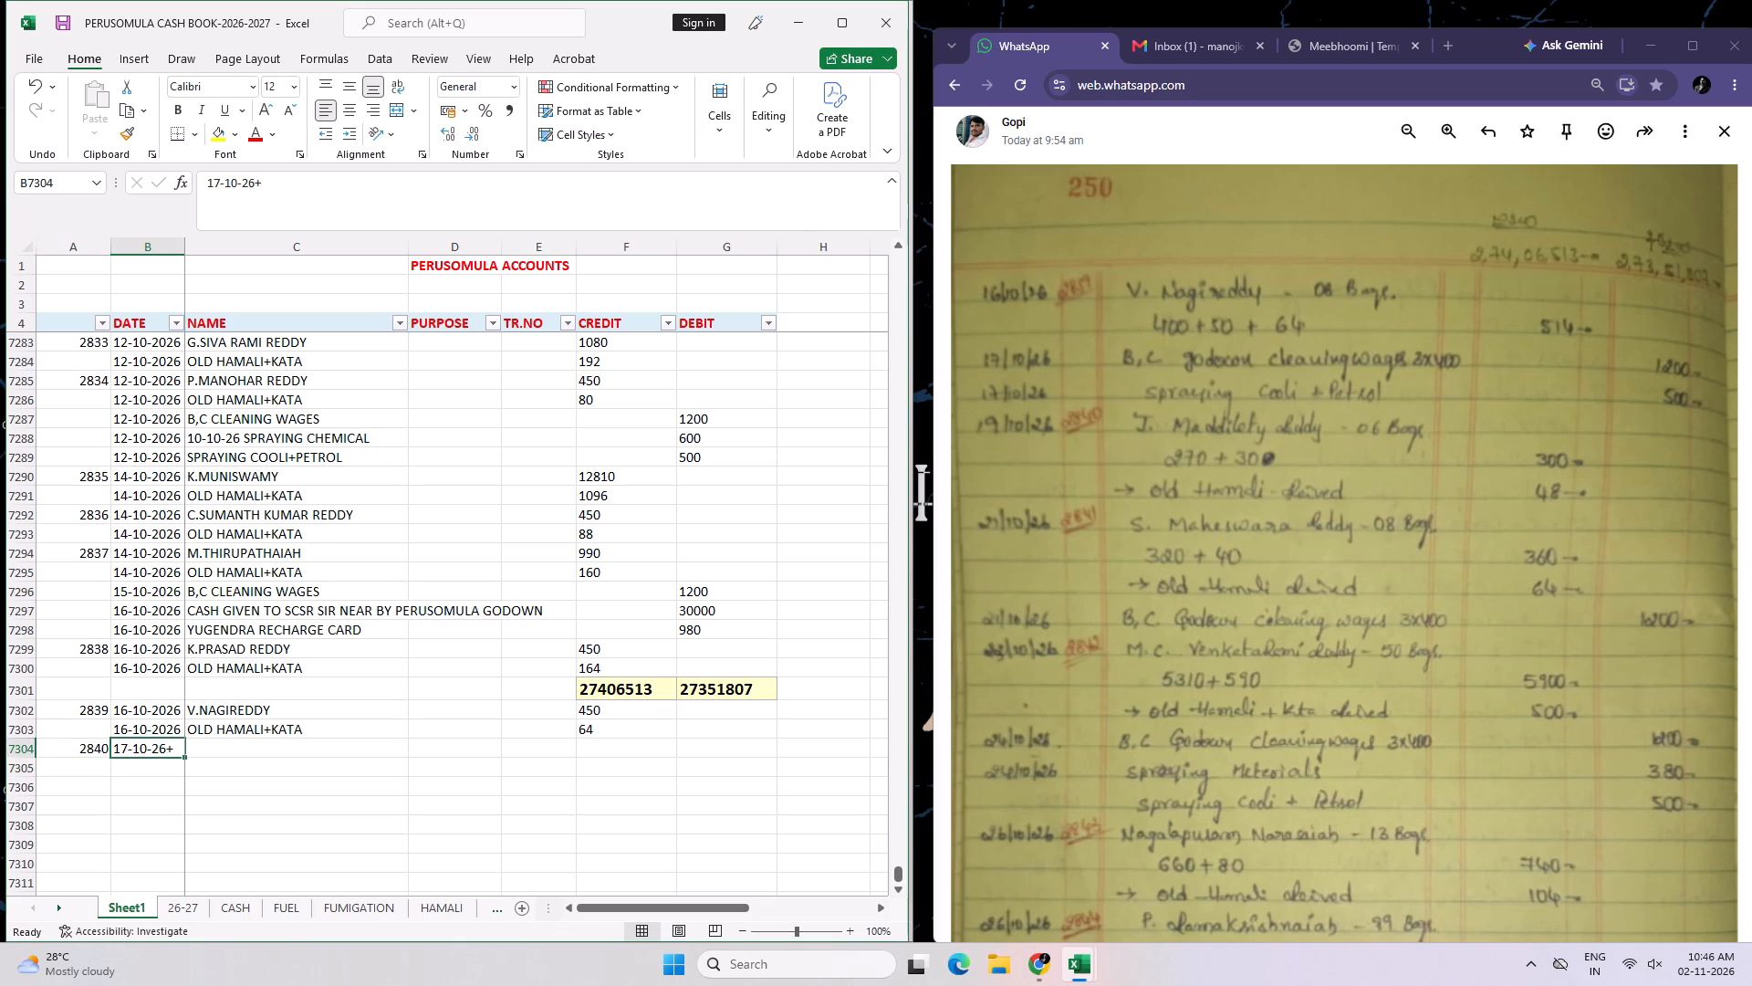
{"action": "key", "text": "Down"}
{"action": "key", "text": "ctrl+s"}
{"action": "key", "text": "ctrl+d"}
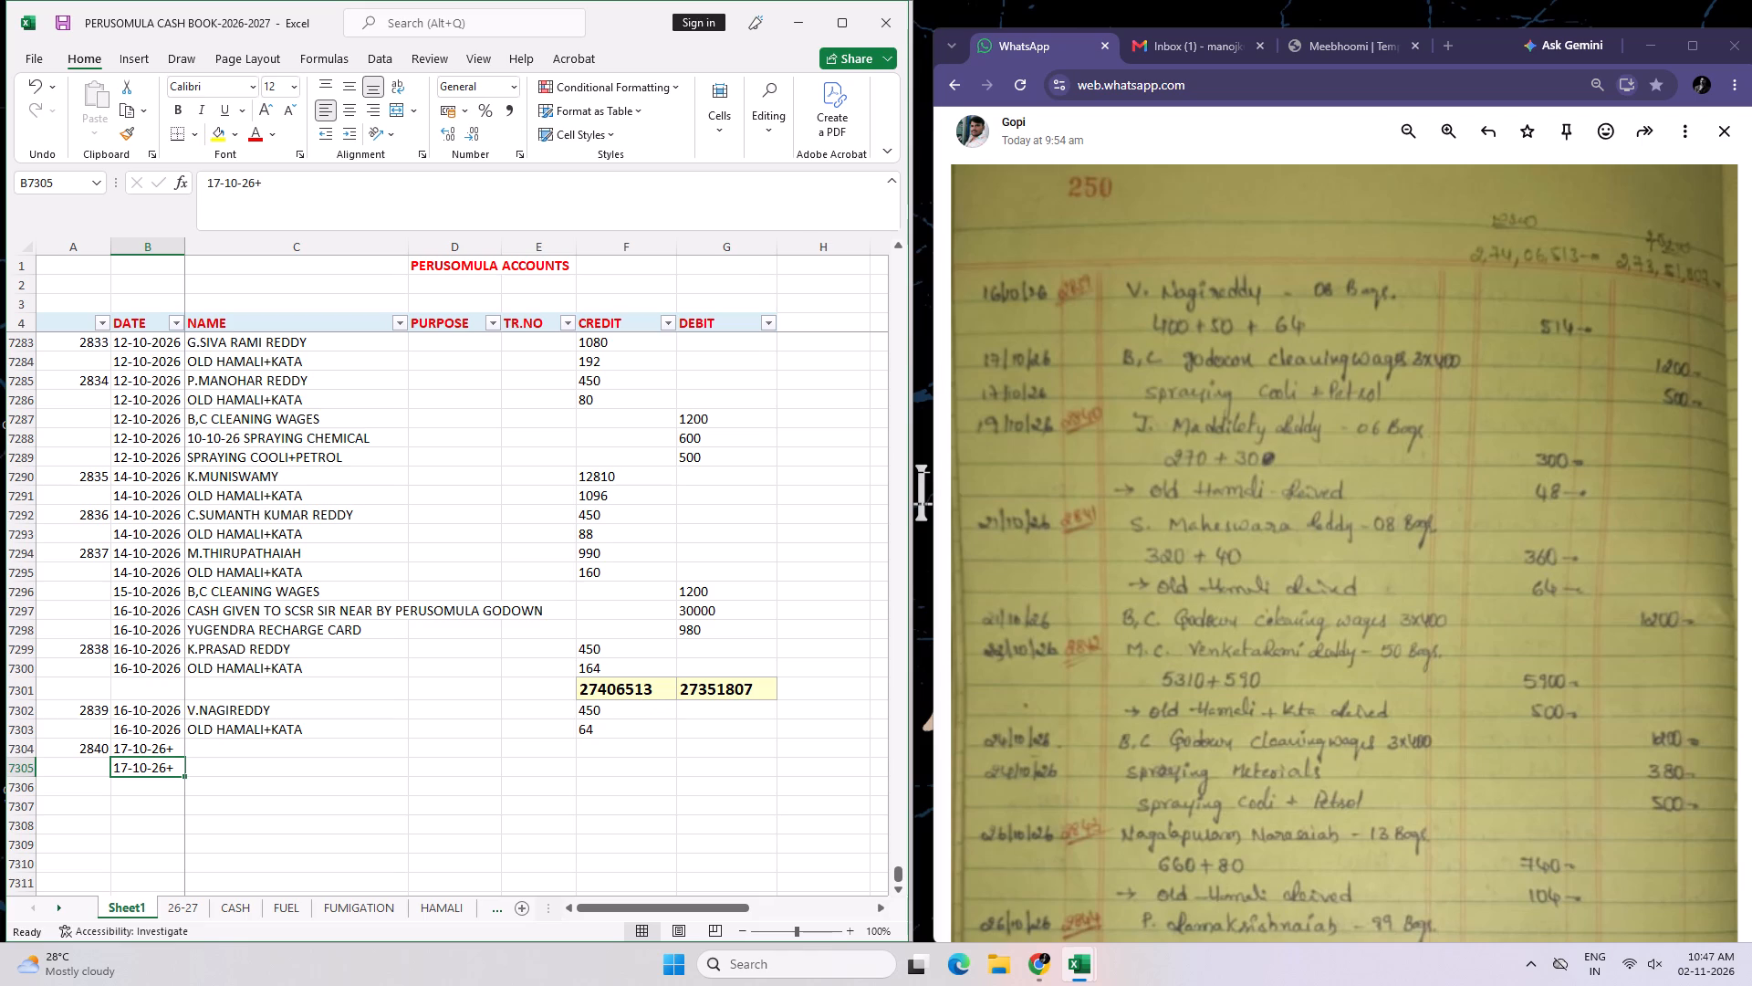
Replace the dates in rows 7304 and 7305 with 17-10-26 and save the workbook.
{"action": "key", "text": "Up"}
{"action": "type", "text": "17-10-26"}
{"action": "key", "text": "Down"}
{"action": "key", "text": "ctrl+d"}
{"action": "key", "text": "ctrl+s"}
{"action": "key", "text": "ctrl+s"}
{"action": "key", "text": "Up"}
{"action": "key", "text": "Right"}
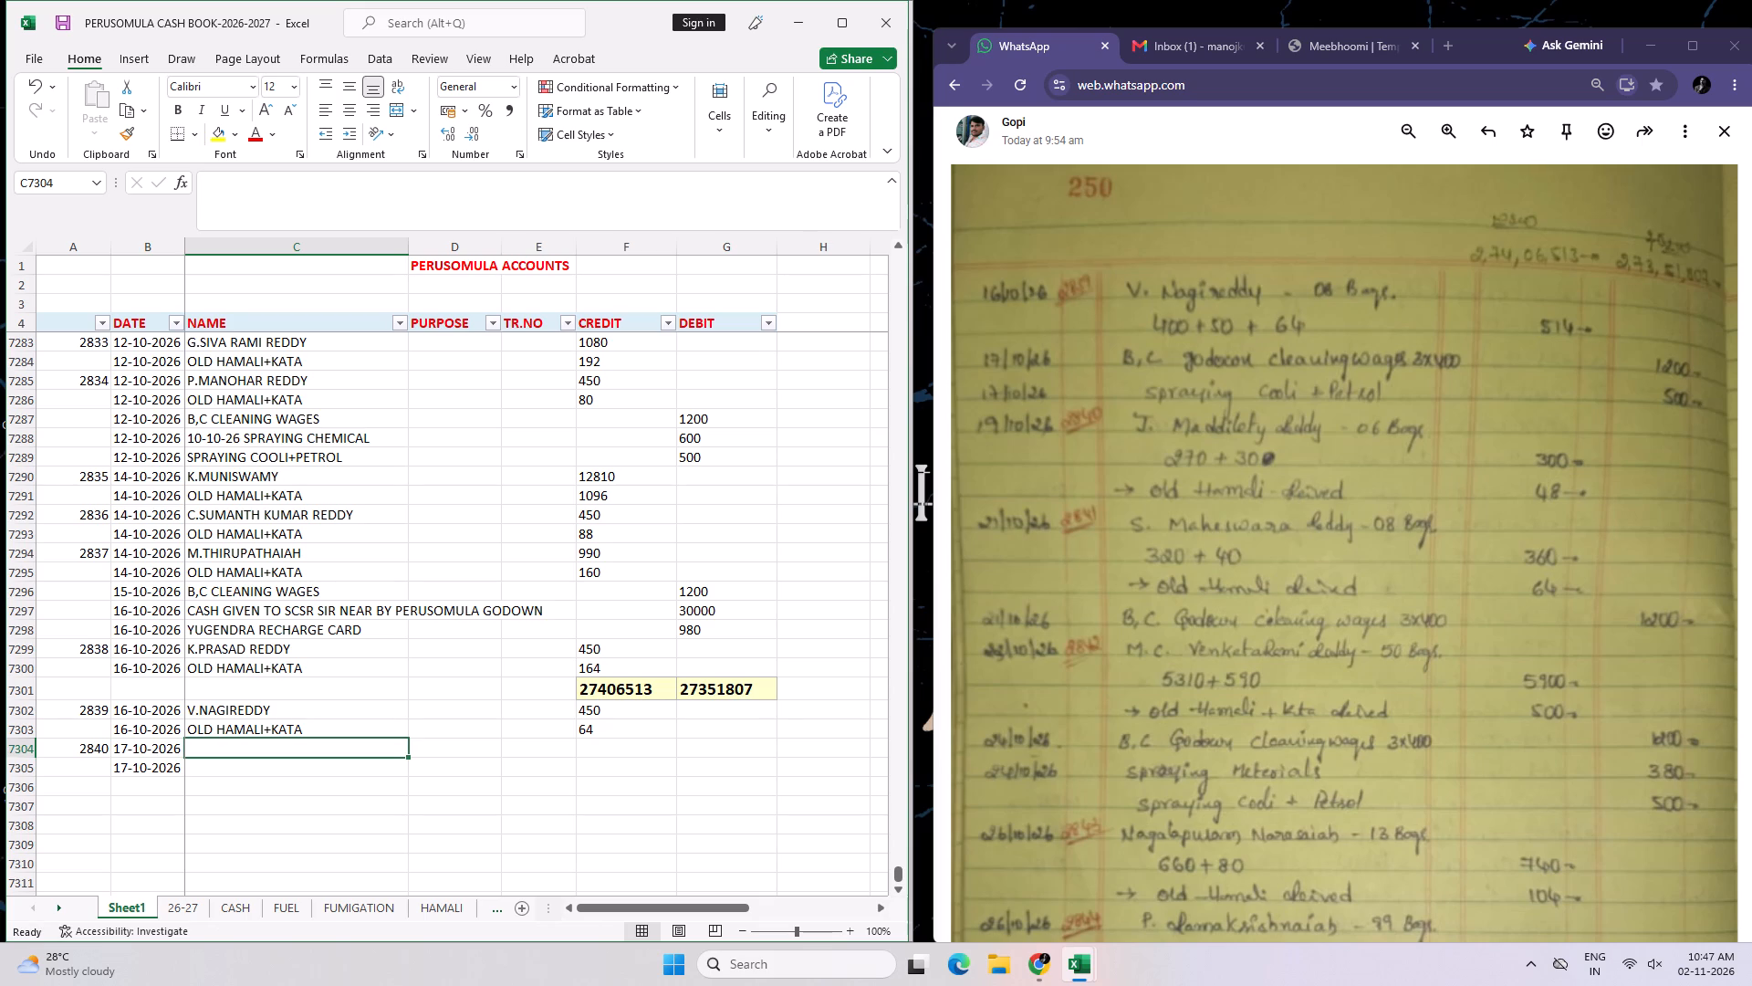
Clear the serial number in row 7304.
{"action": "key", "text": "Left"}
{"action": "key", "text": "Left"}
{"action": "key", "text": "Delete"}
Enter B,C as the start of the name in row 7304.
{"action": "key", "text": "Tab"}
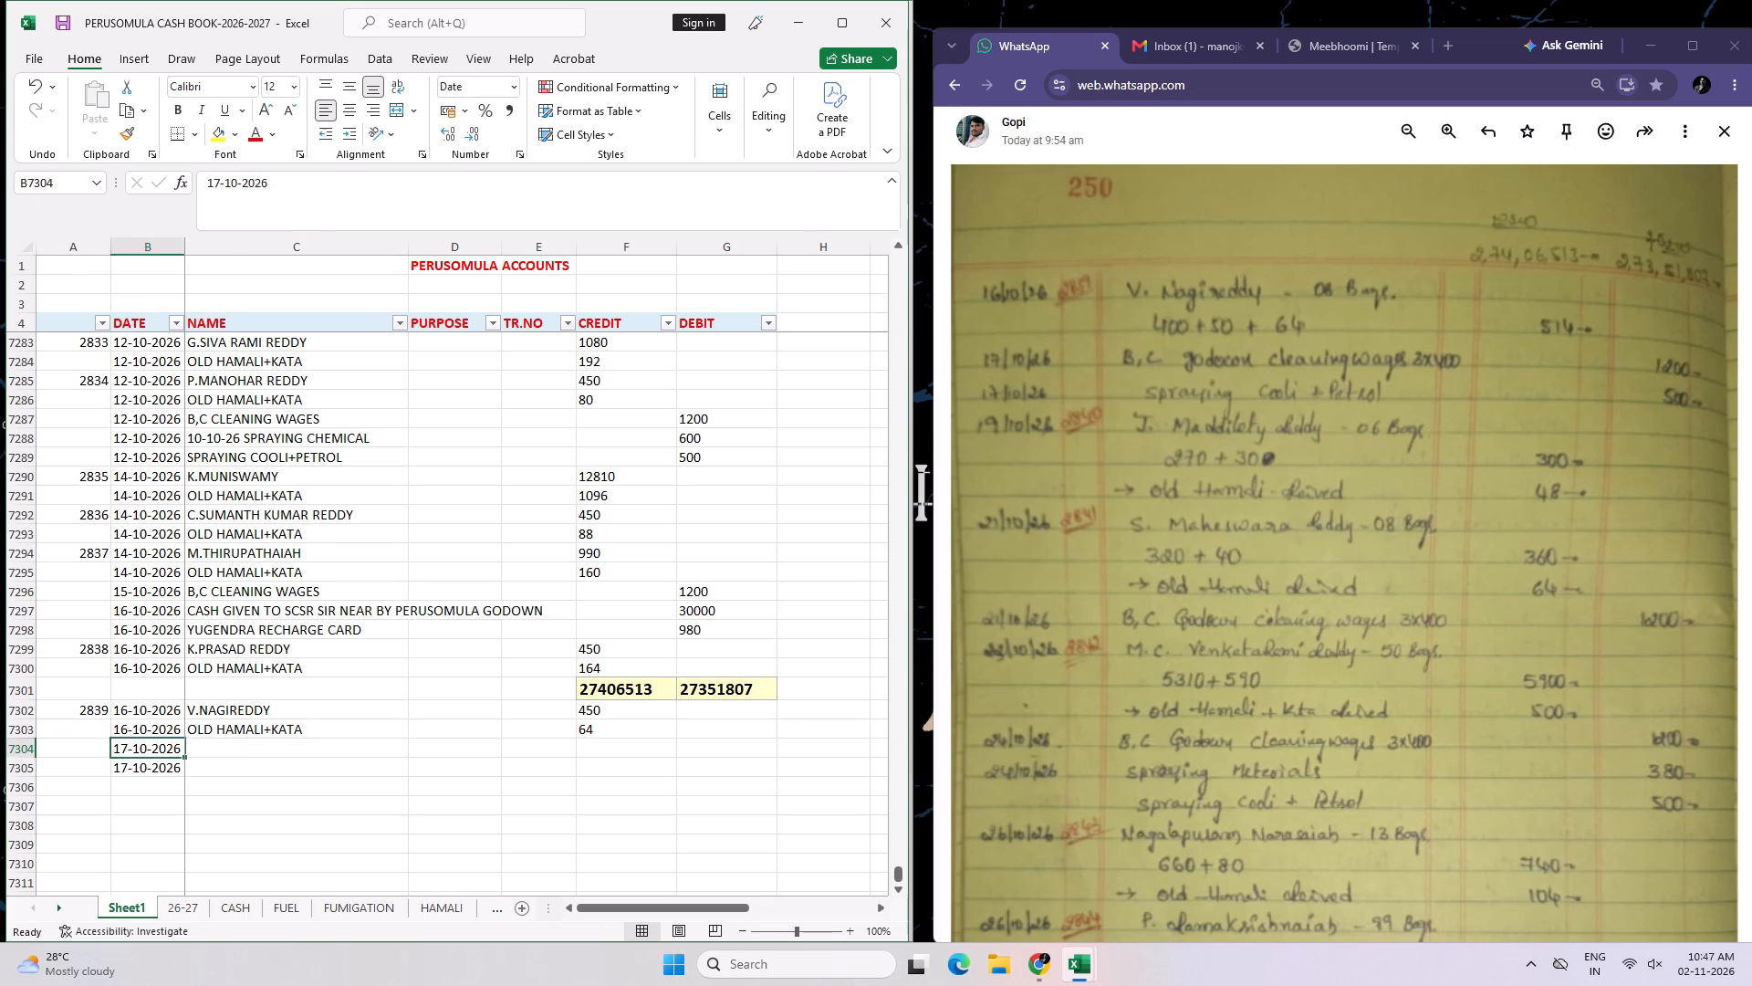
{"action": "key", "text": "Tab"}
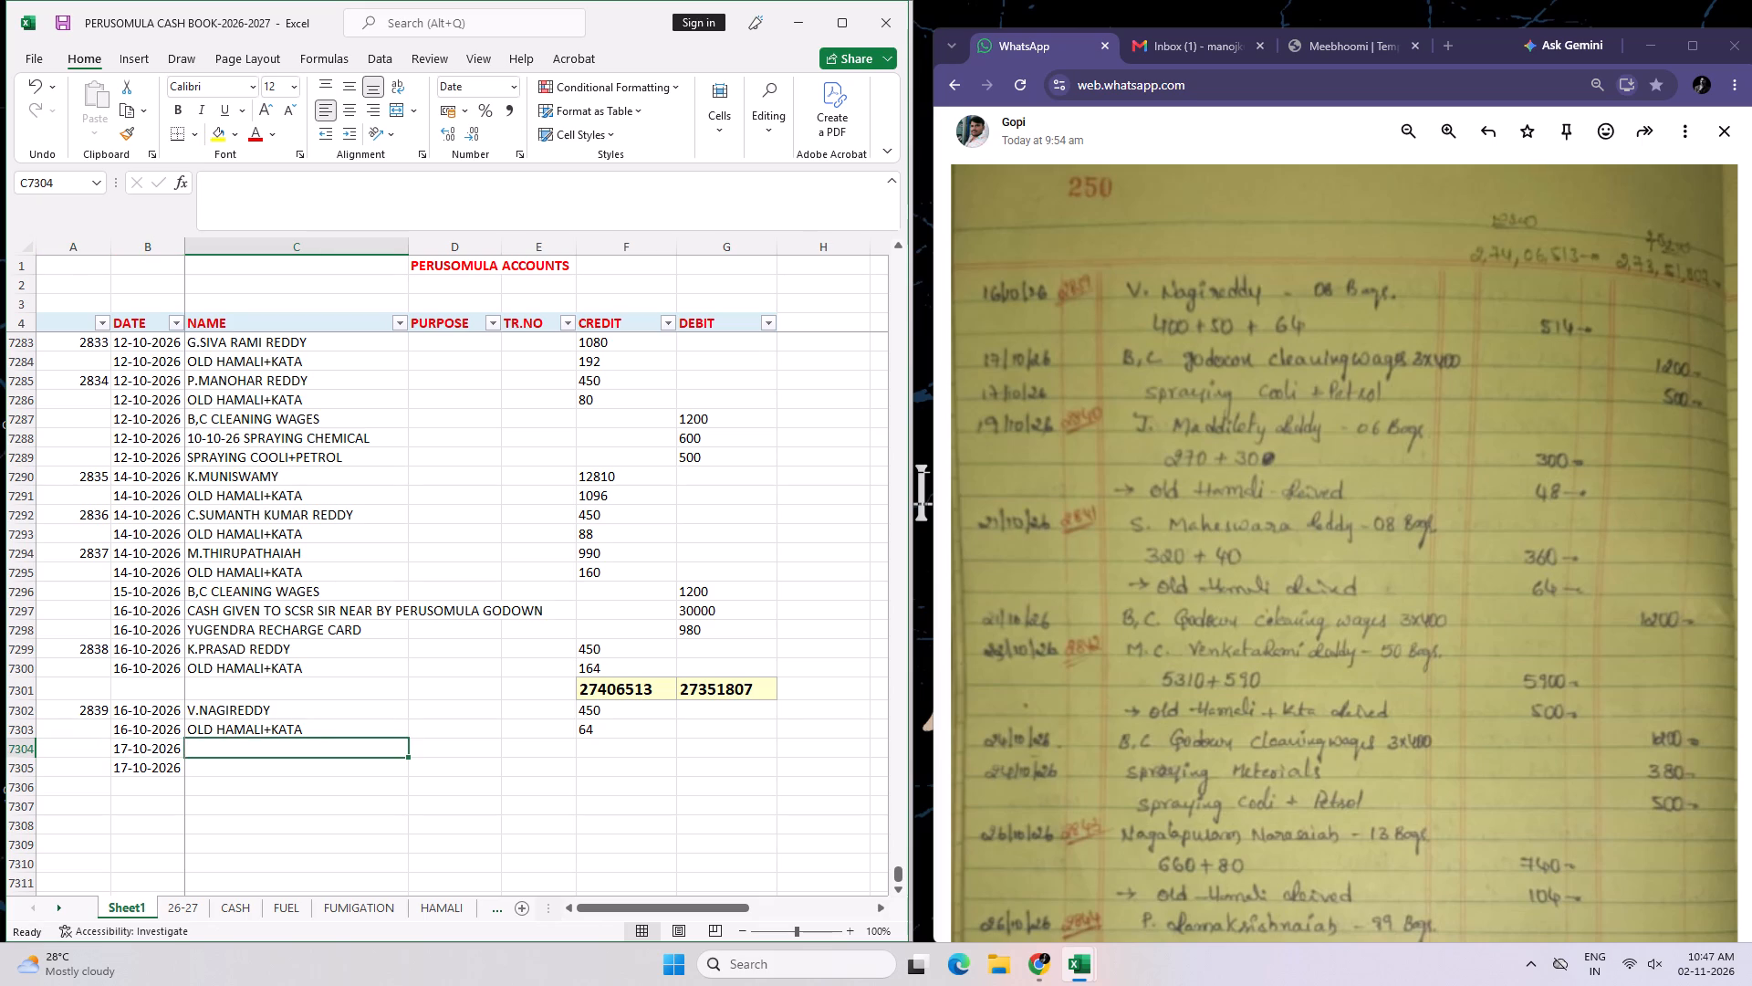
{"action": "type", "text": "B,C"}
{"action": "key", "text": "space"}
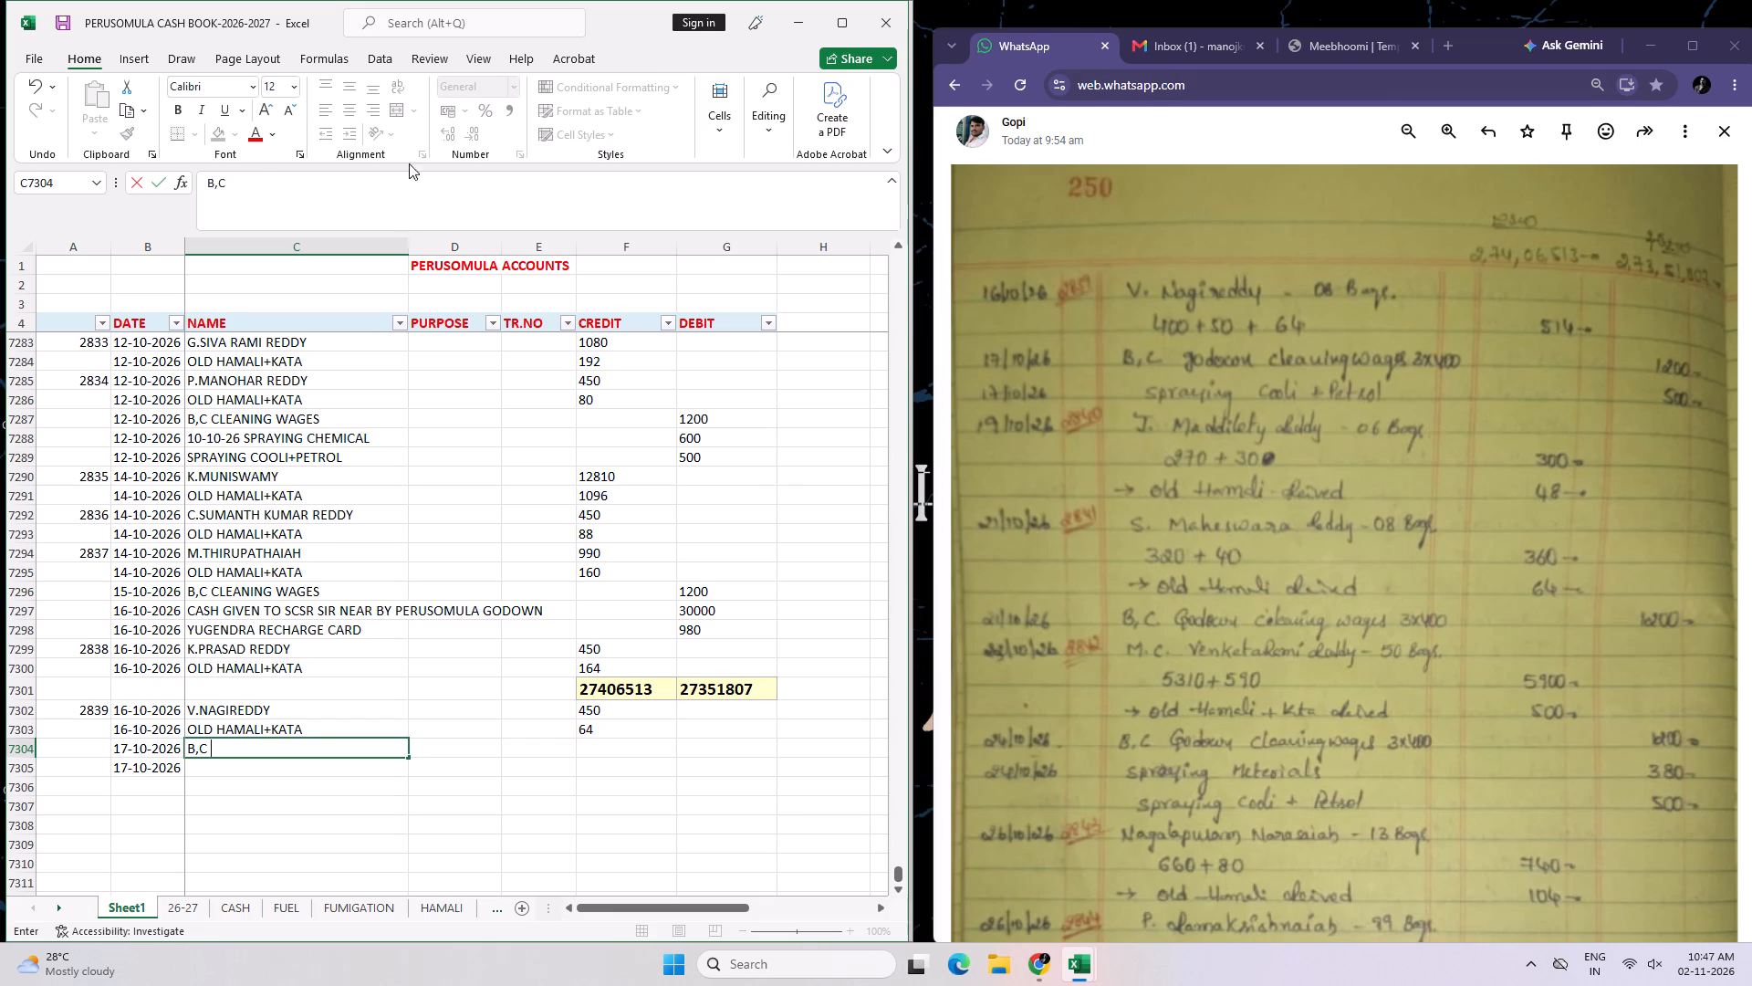
Insert GODOWN into the cleaning wages name in row 7296 so it reads B,C GODOWN CLEANING WAGES.
{"action": "double_click", "coordinate": [209, 590]}
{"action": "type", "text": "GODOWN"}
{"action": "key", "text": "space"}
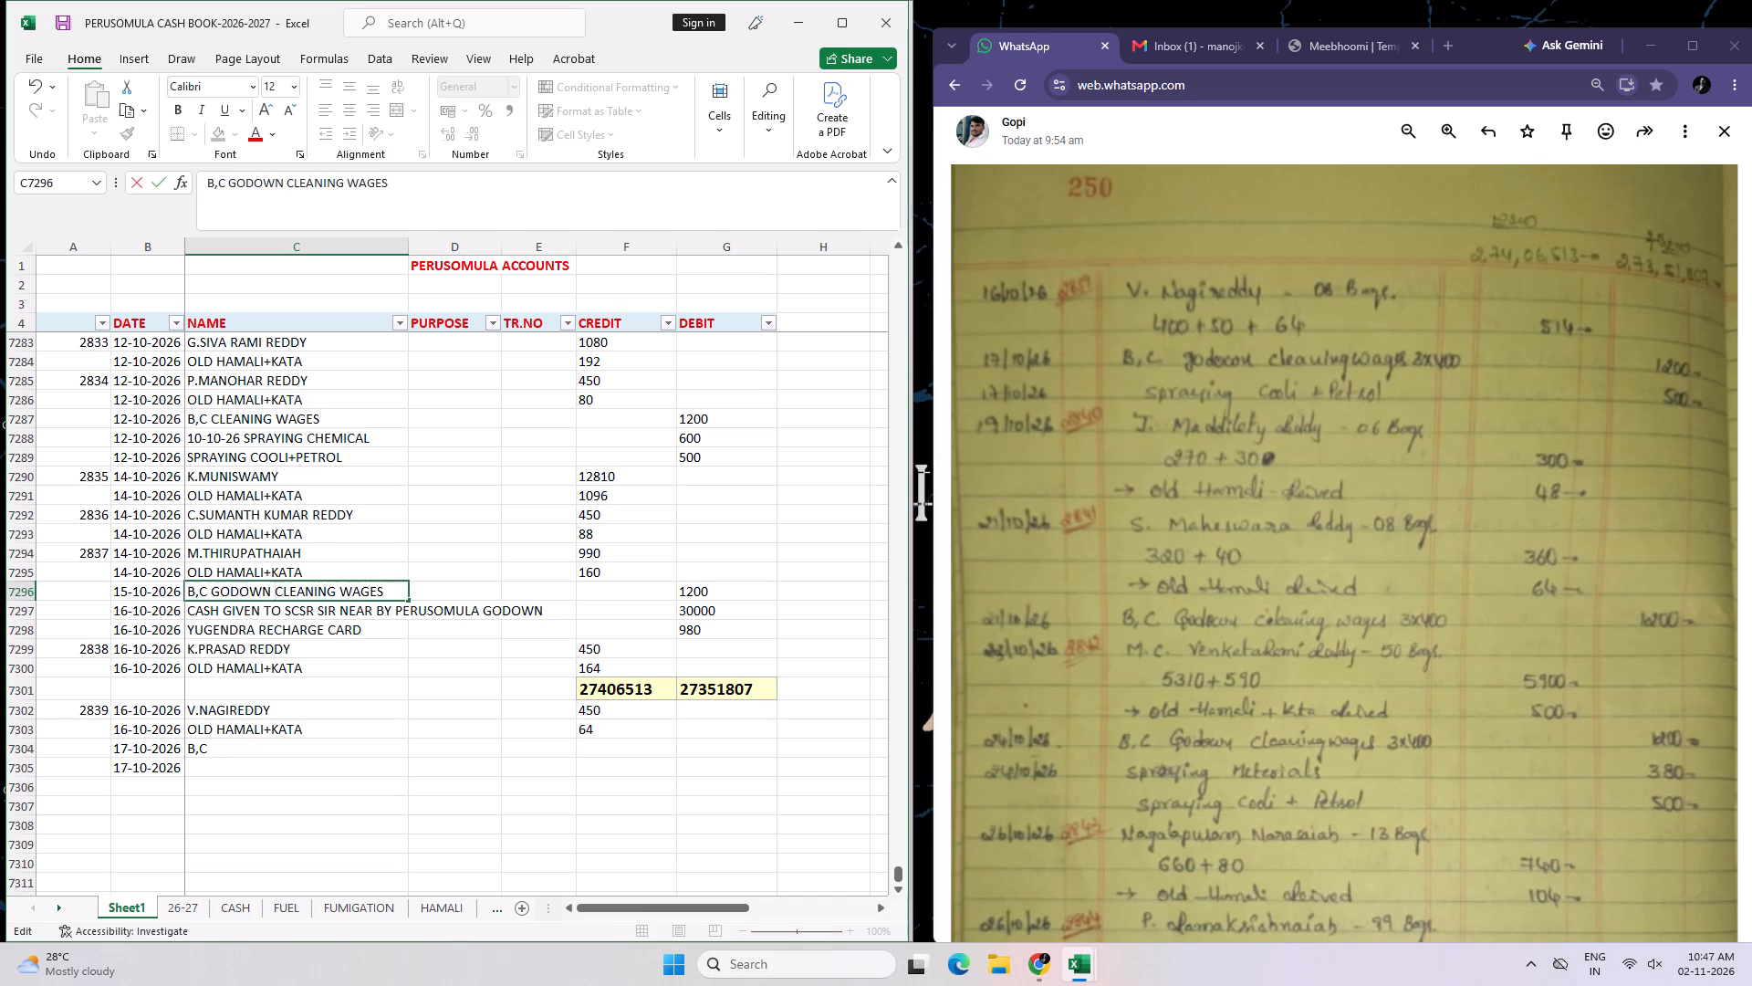
{"action": "left_click", "coordinate": [322, 641]}
Copy the name B,C GODOWN CLEANING WAGES from row 7296 into rows 7280 and 7304, and save the workbook.
{"action": "left_click", "coordinate": [323, 586]}
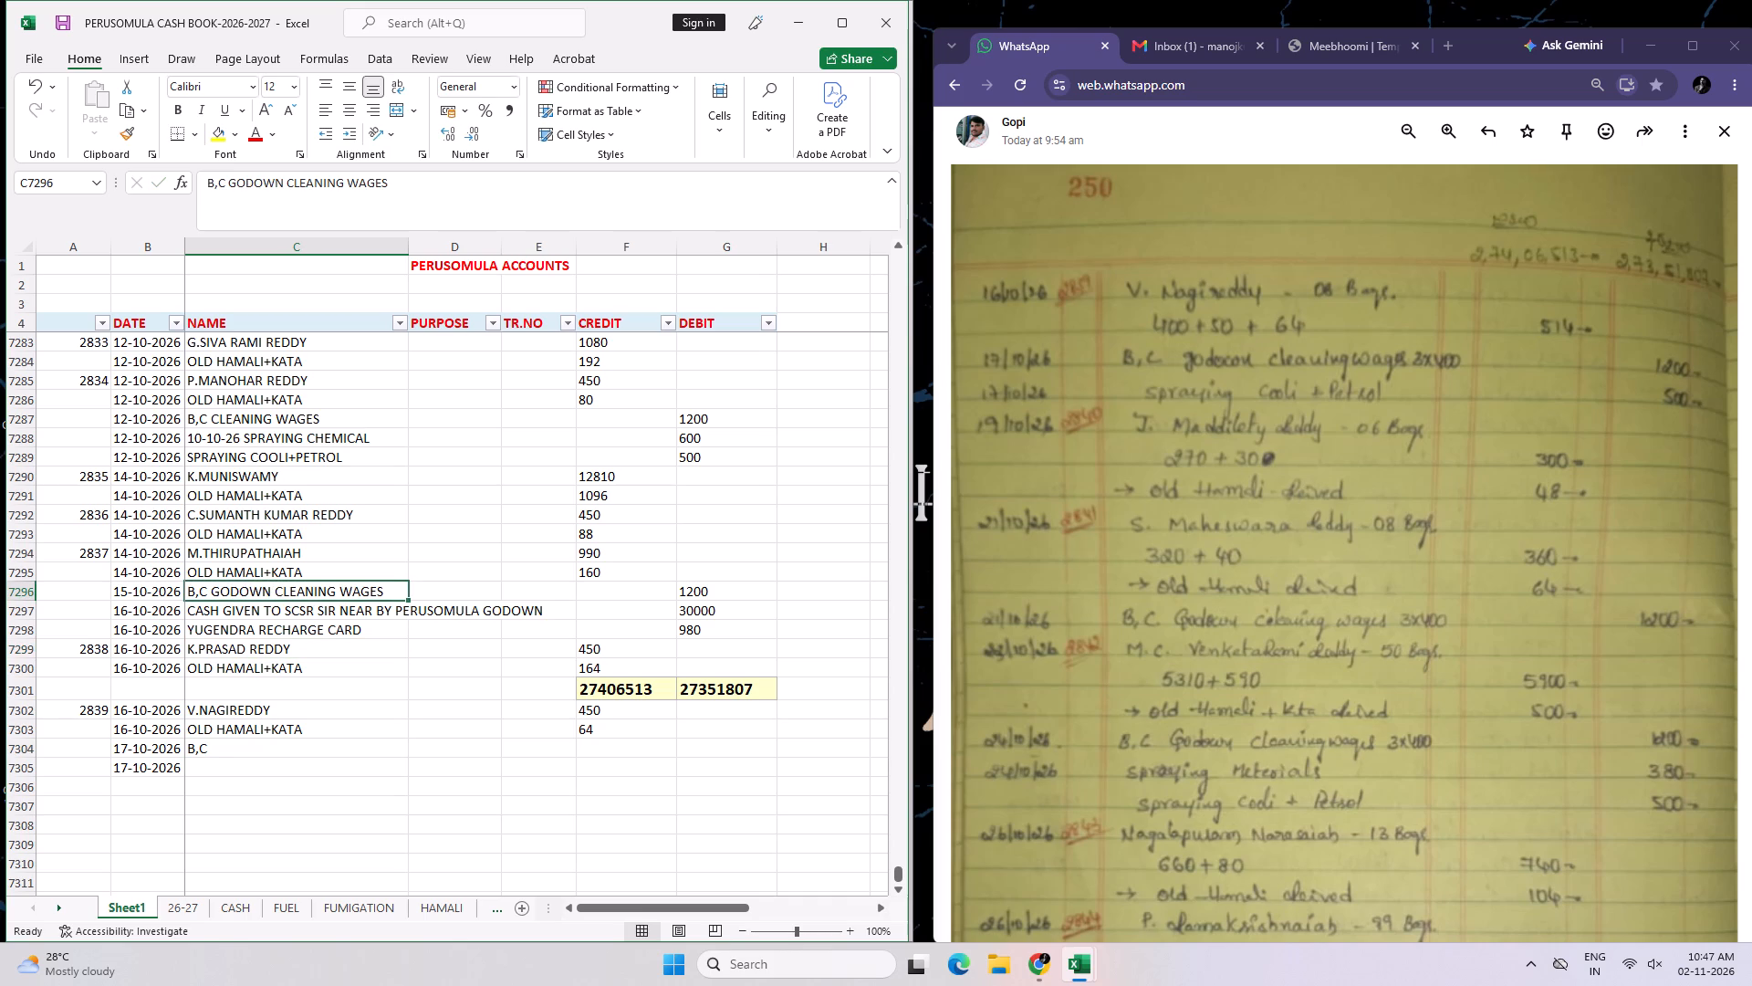
{"action": "key", "text": "ctrl+c"}
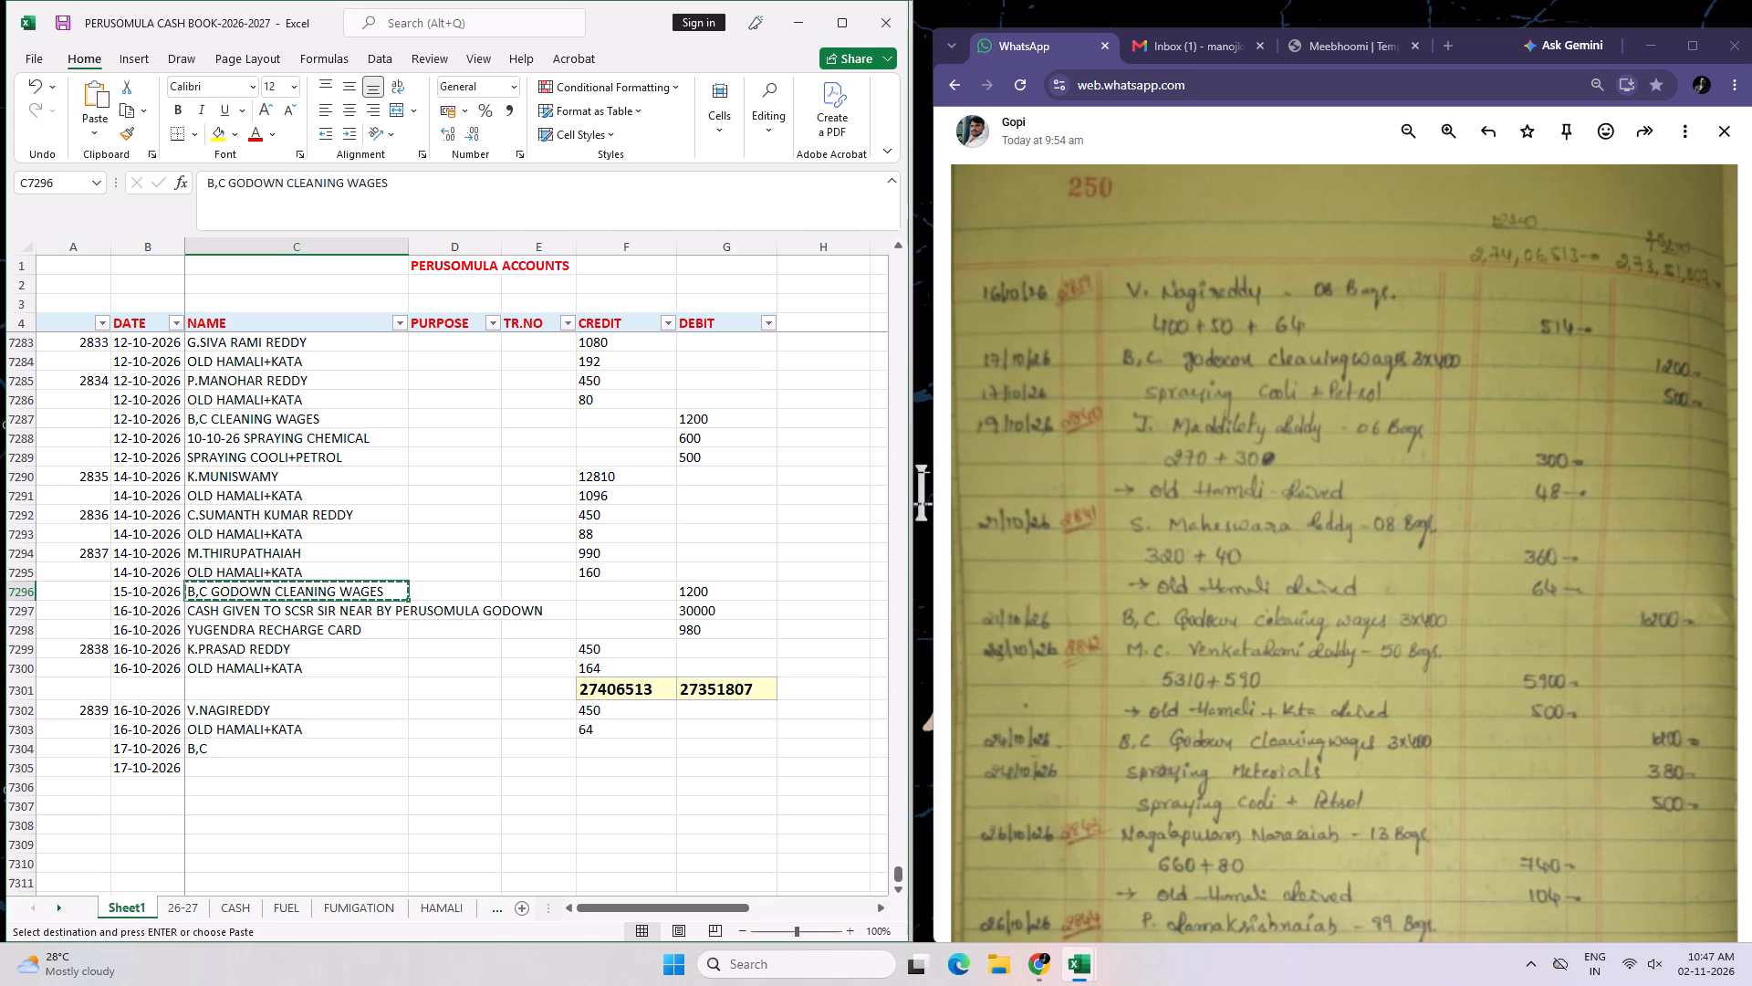
{"action": "scroll", "coordinate": [221, 379], "scroll_direction": "up", "scroll_amount": 2}
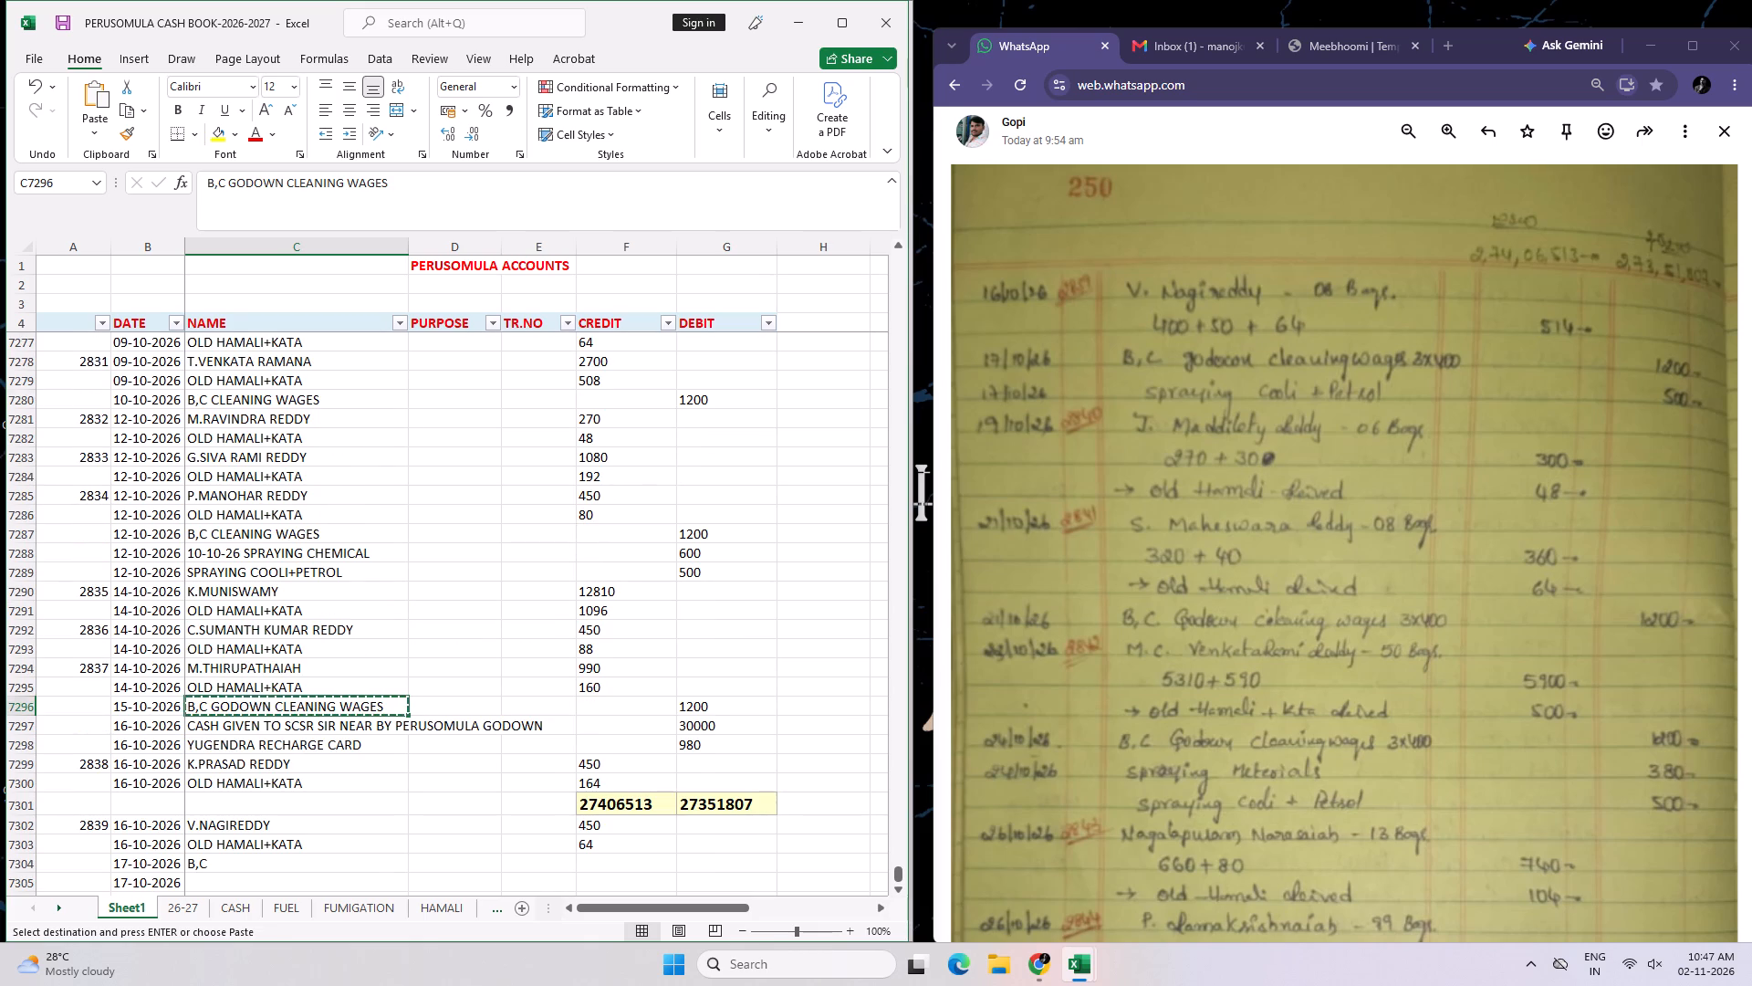
{"action": "left_click", "coordinate": [217, 404]}
{"action": "key", "text": "ctrl+v"}
{"action": "scroll", "coordinate": [216, 404], "scroll_direction": "down", "scroll_amount": 5}
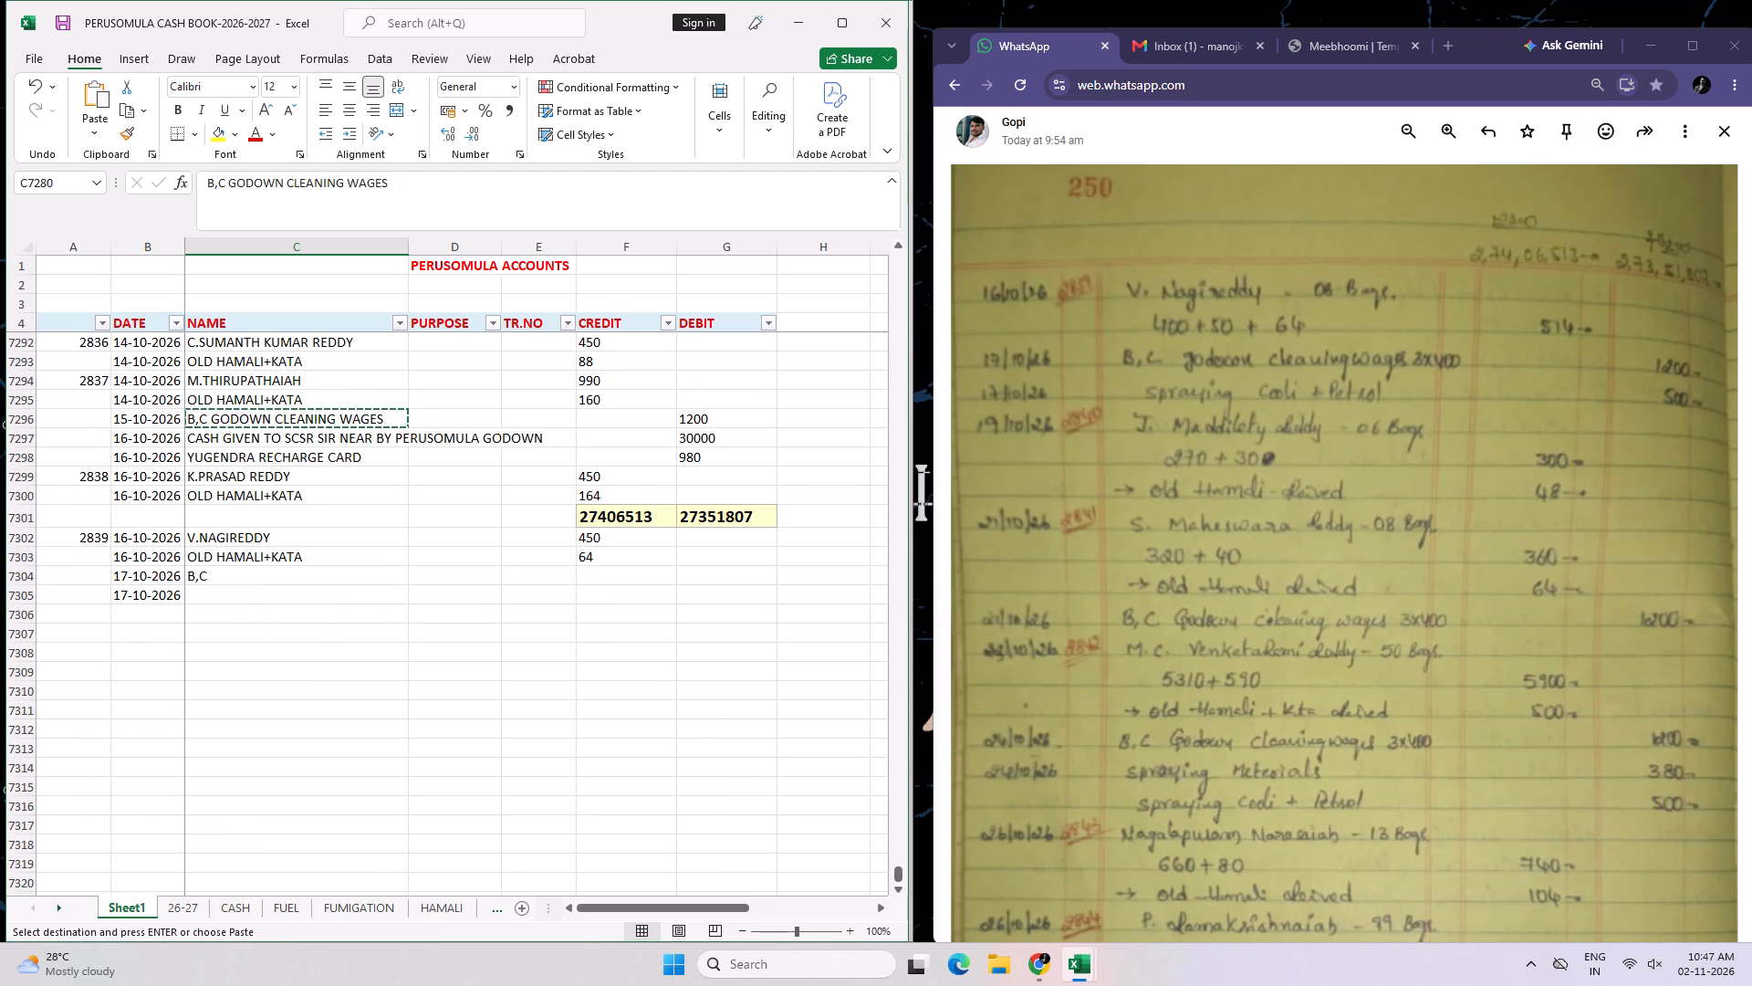
{"action": "left_click", "coordinate": [233, 561]}
{"action": "left_click", "coordinate": [203, 591]}
{"action": "left_click", "coordinate": [206, 578]}
{"action": "key", "text": "ctrl+v"}
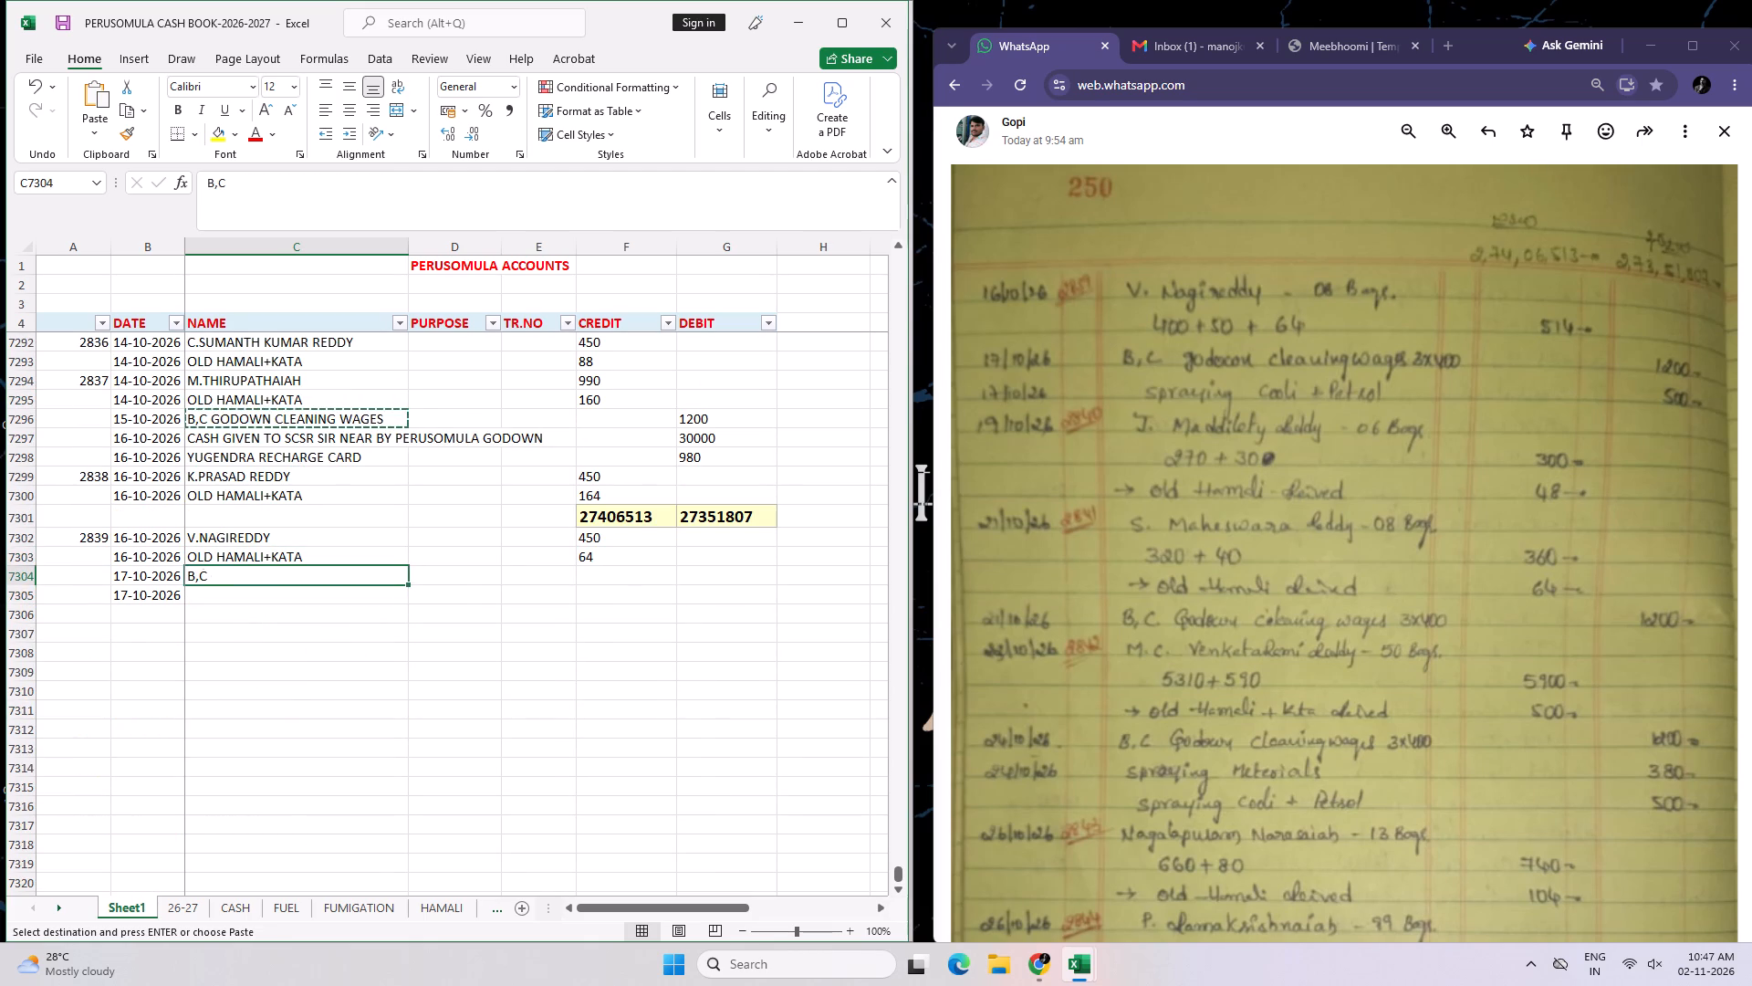
{"action": "key", "text": "ctrl+s"}
Enter SPRAYING COOLI+PETROL as the name in row 7305.
{"action": "left_click", "coordinate": [216, 596]}
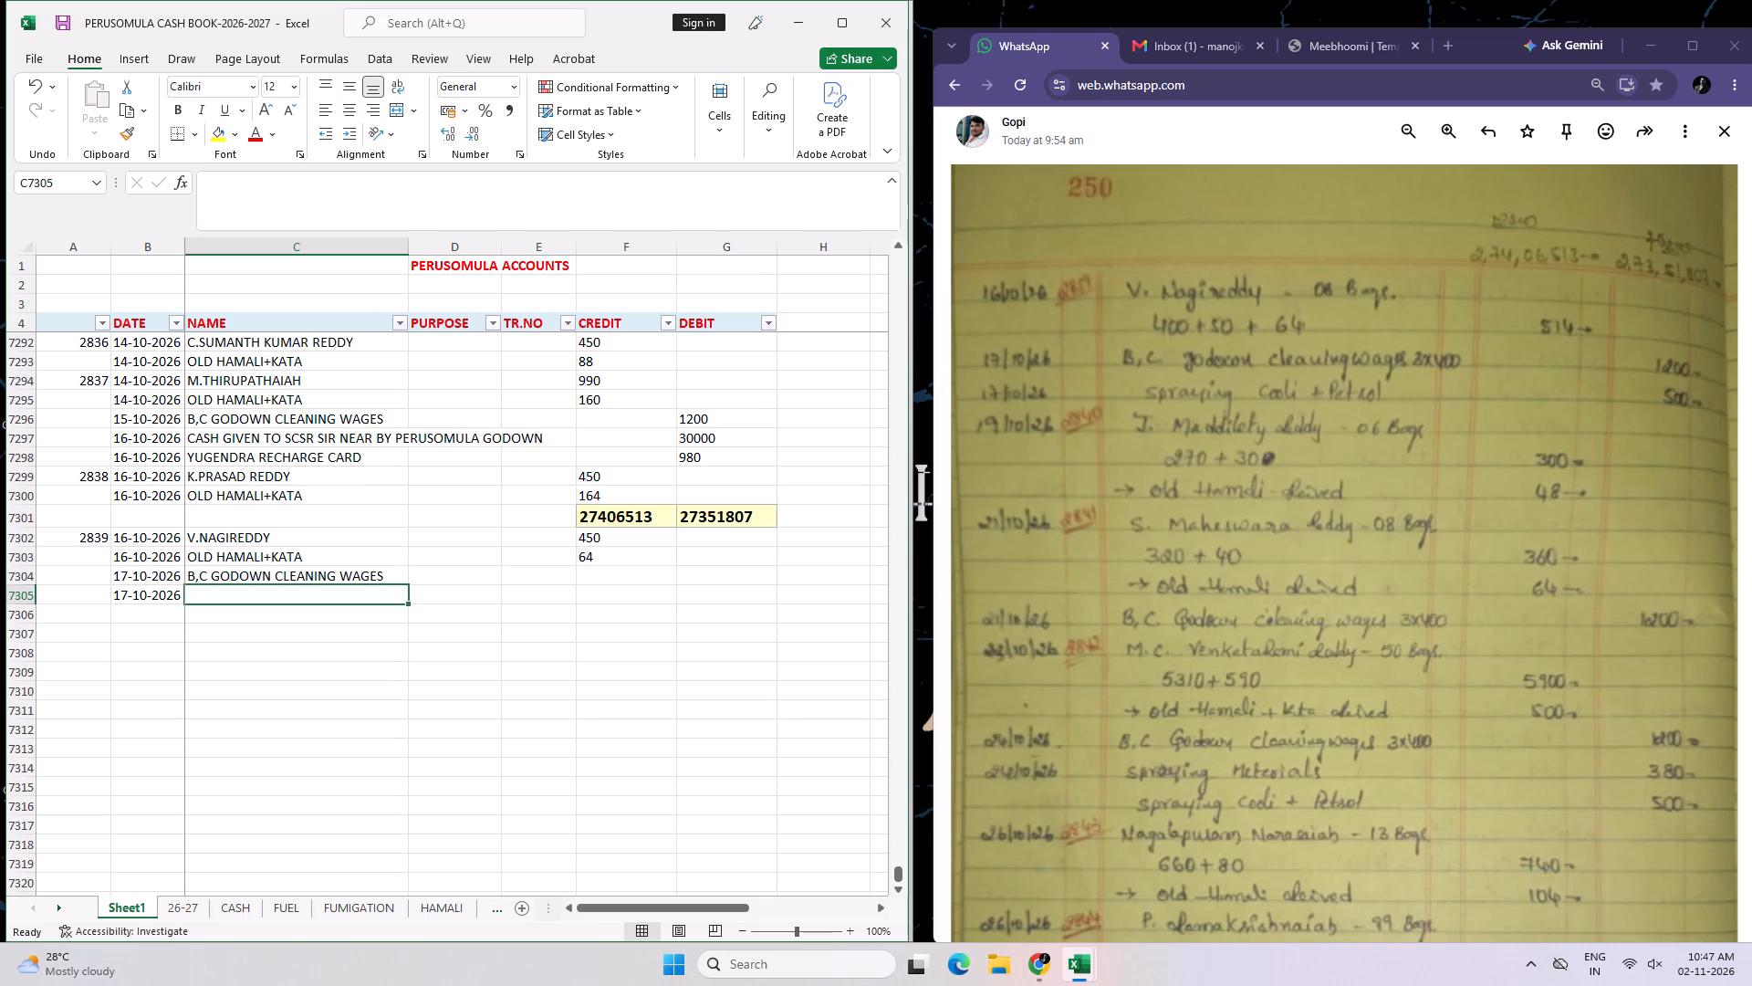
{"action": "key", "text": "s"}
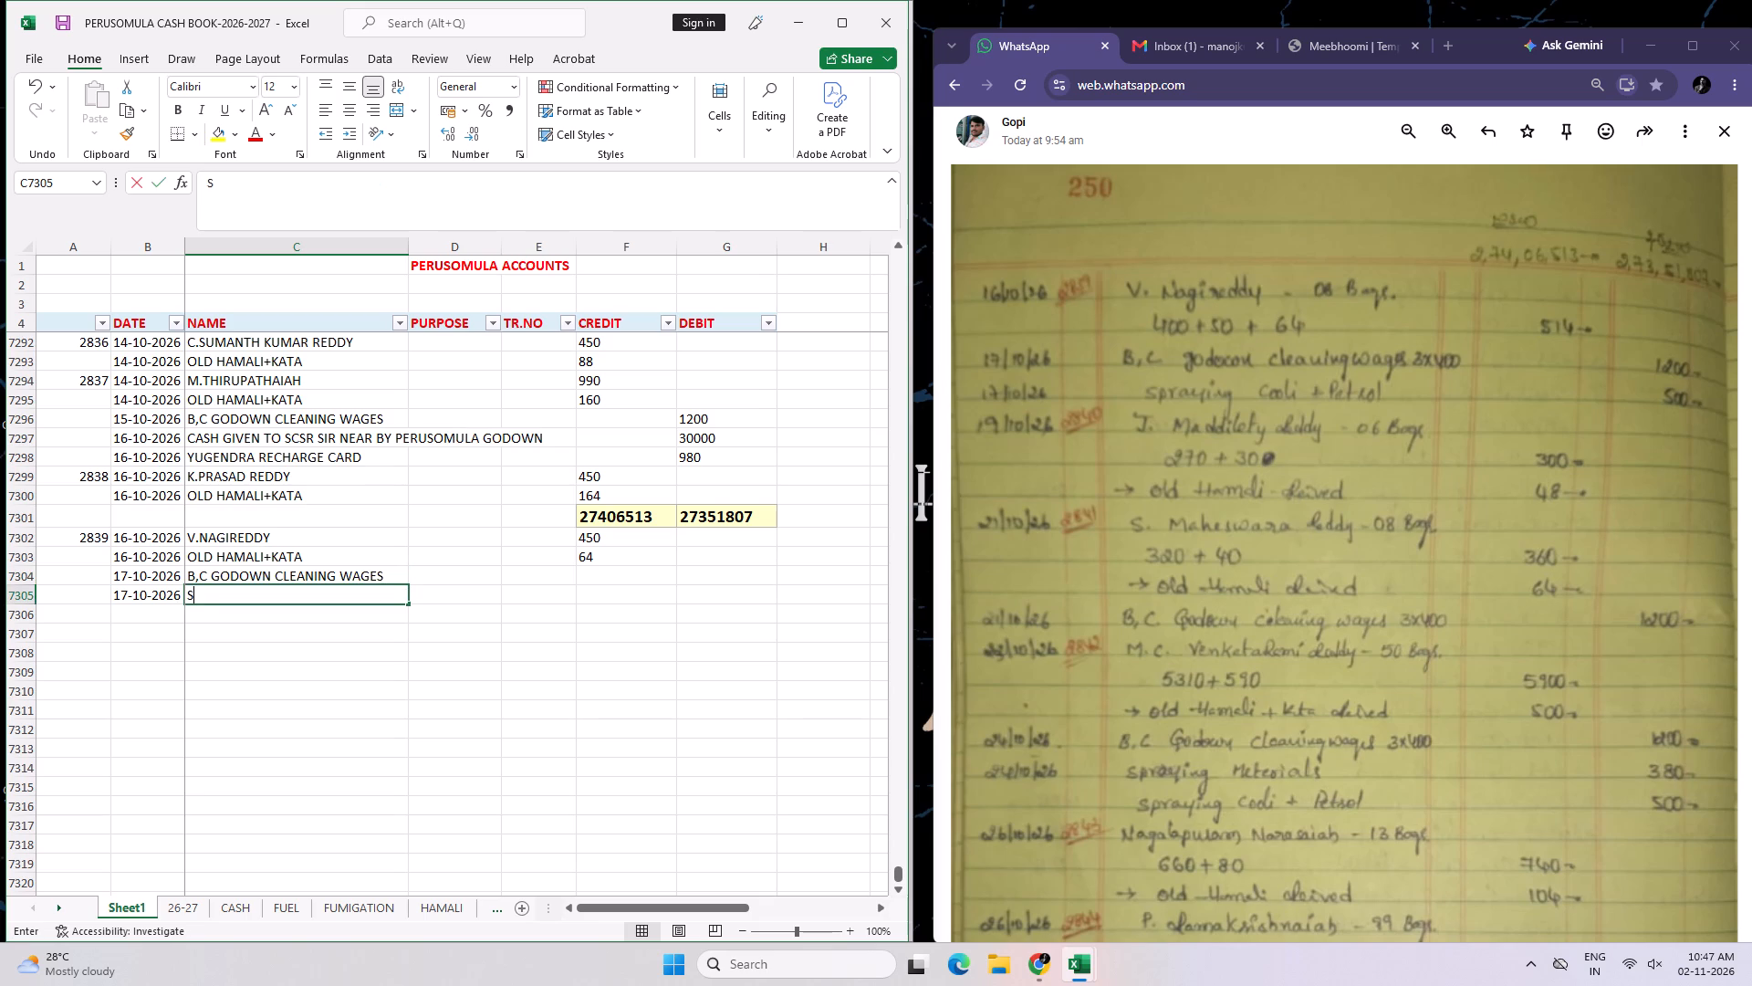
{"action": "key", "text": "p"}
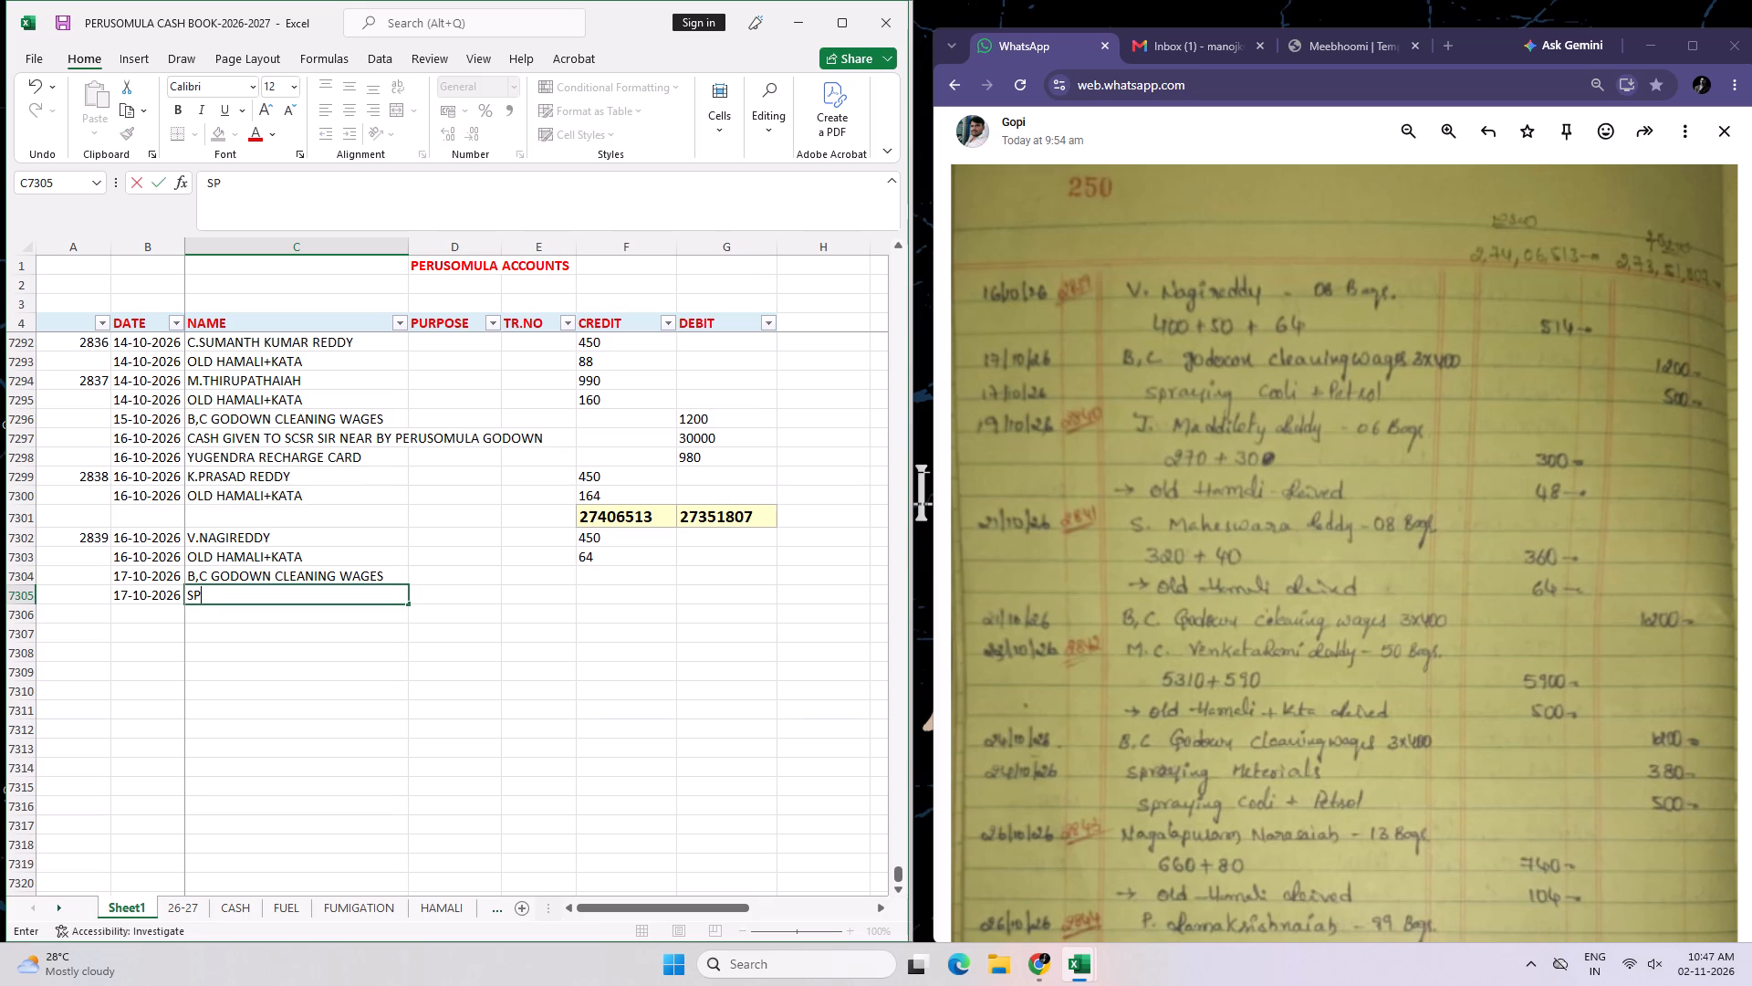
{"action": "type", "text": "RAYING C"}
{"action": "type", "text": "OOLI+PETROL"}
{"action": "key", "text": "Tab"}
Enter debits of 1200 for the godown cleaning wages in row 7304 and 500 for the spraying in row 7305.
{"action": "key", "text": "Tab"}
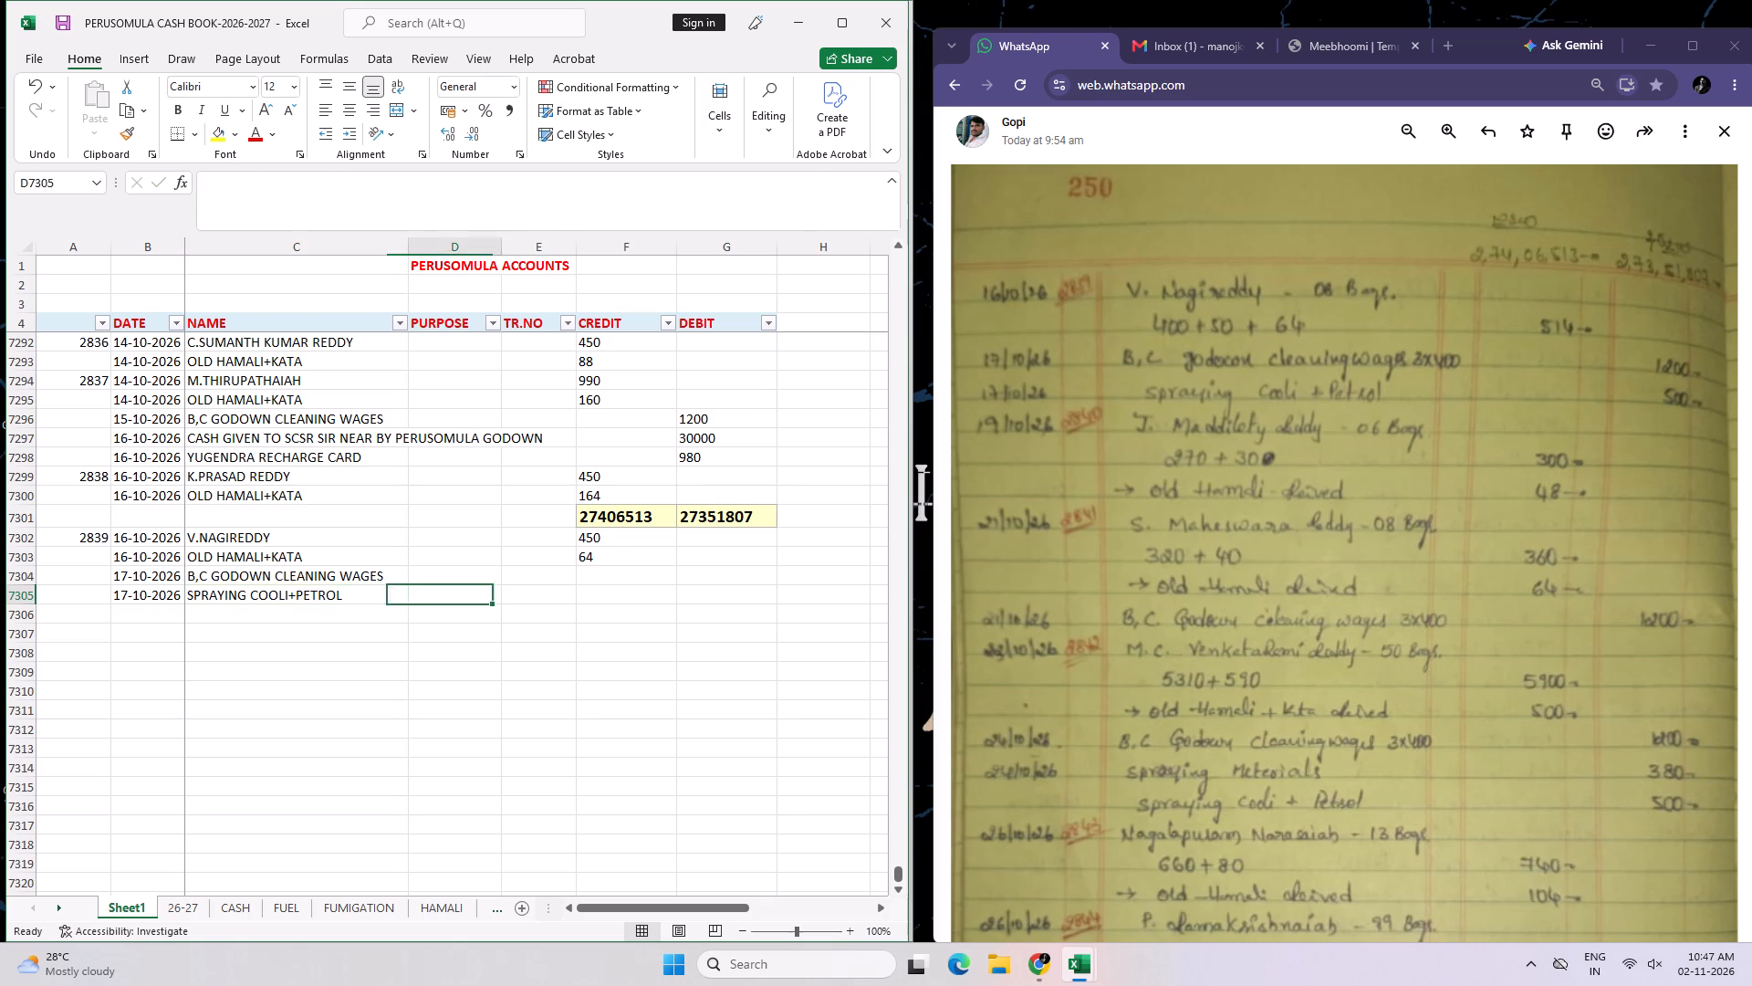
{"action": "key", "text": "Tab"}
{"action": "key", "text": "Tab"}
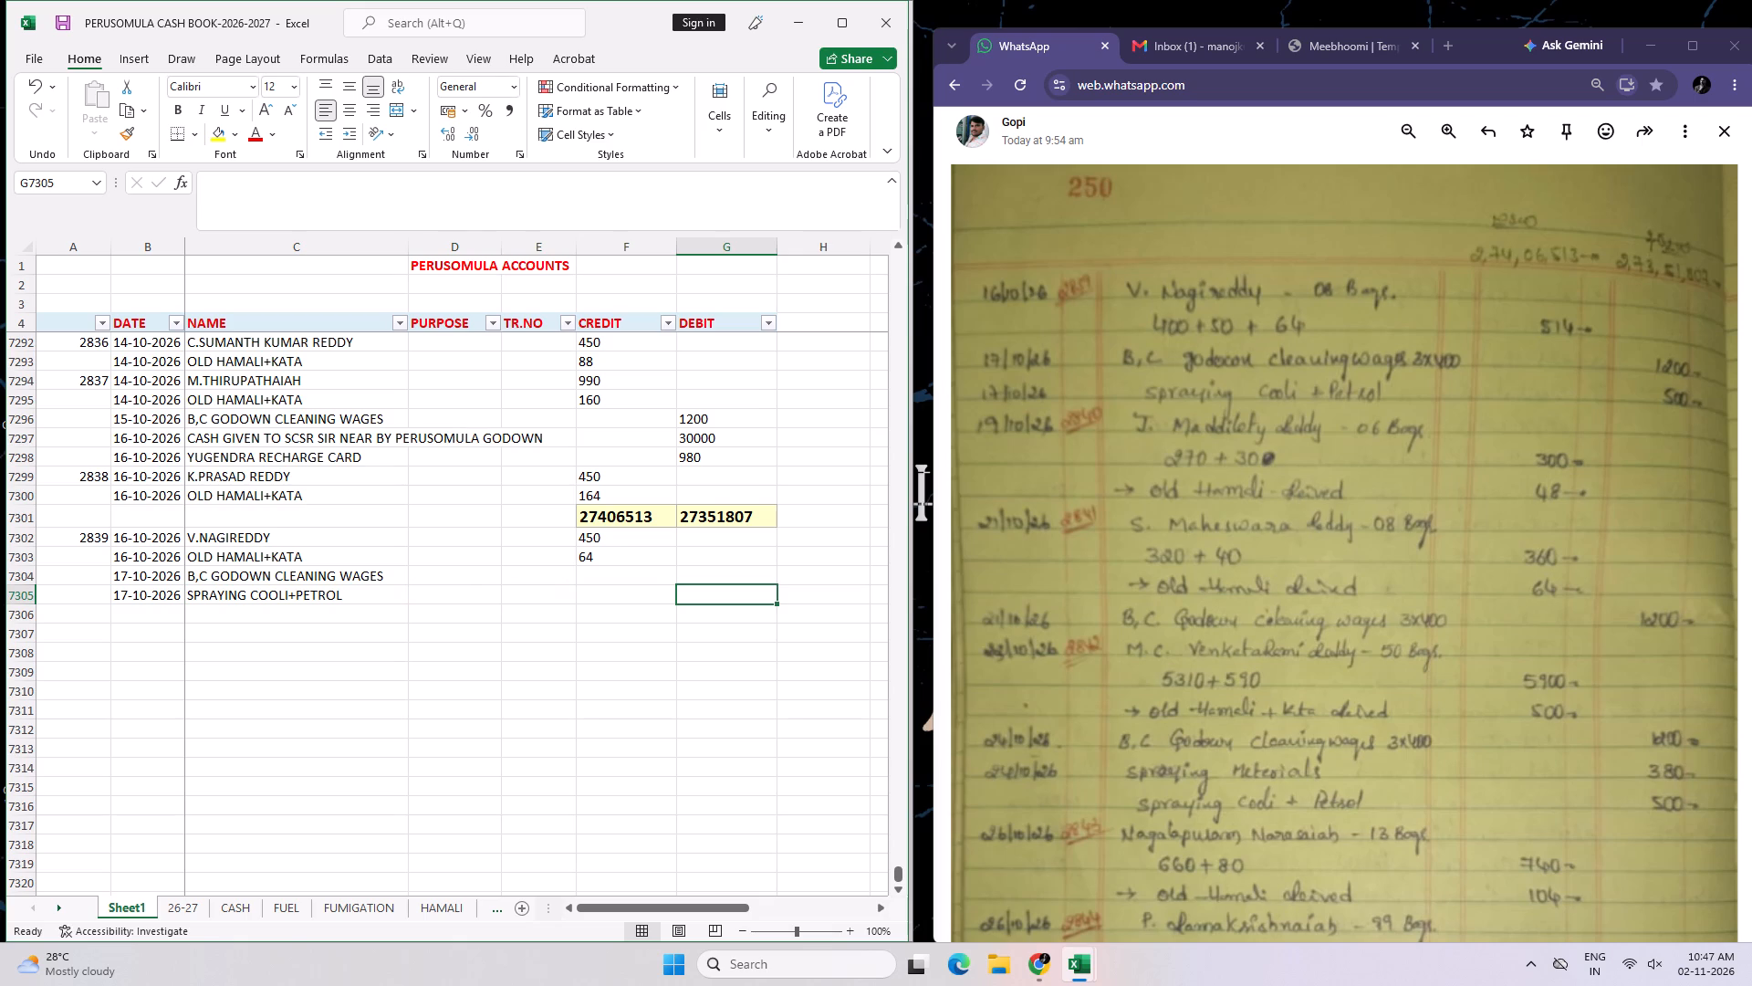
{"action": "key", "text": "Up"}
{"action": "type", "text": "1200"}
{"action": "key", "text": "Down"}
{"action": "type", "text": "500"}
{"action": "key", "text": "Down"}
Enter the credit in row 7306 as the formula =270+30.
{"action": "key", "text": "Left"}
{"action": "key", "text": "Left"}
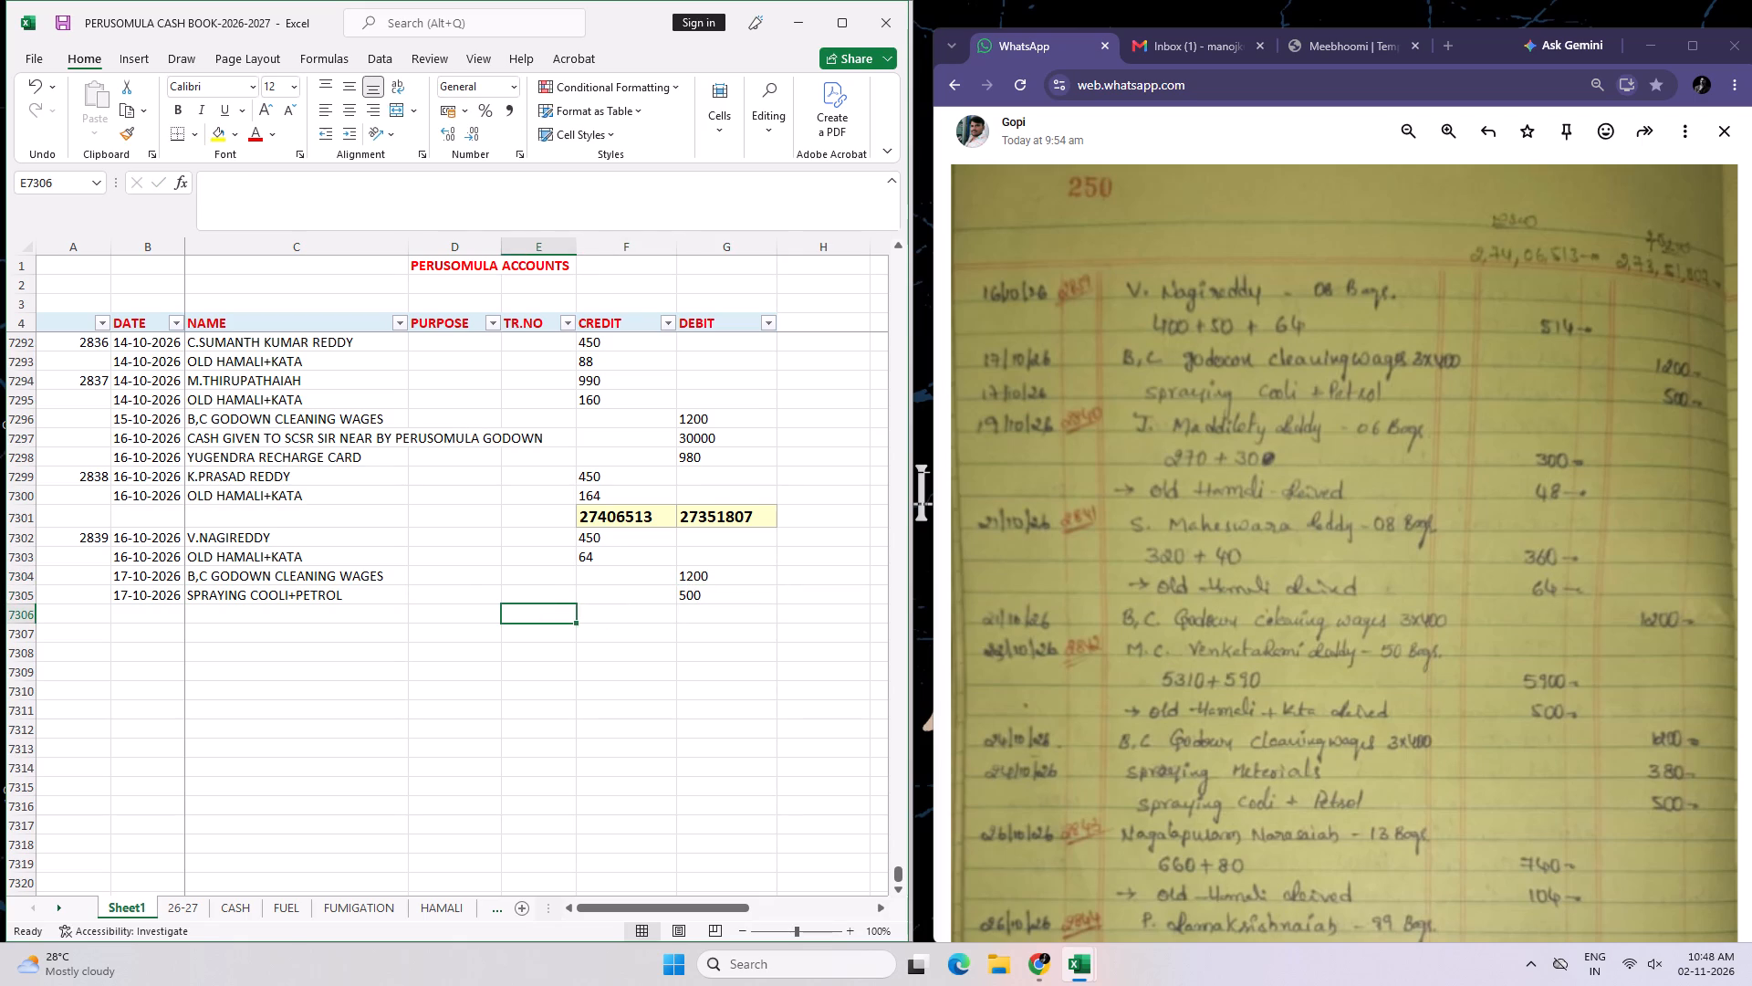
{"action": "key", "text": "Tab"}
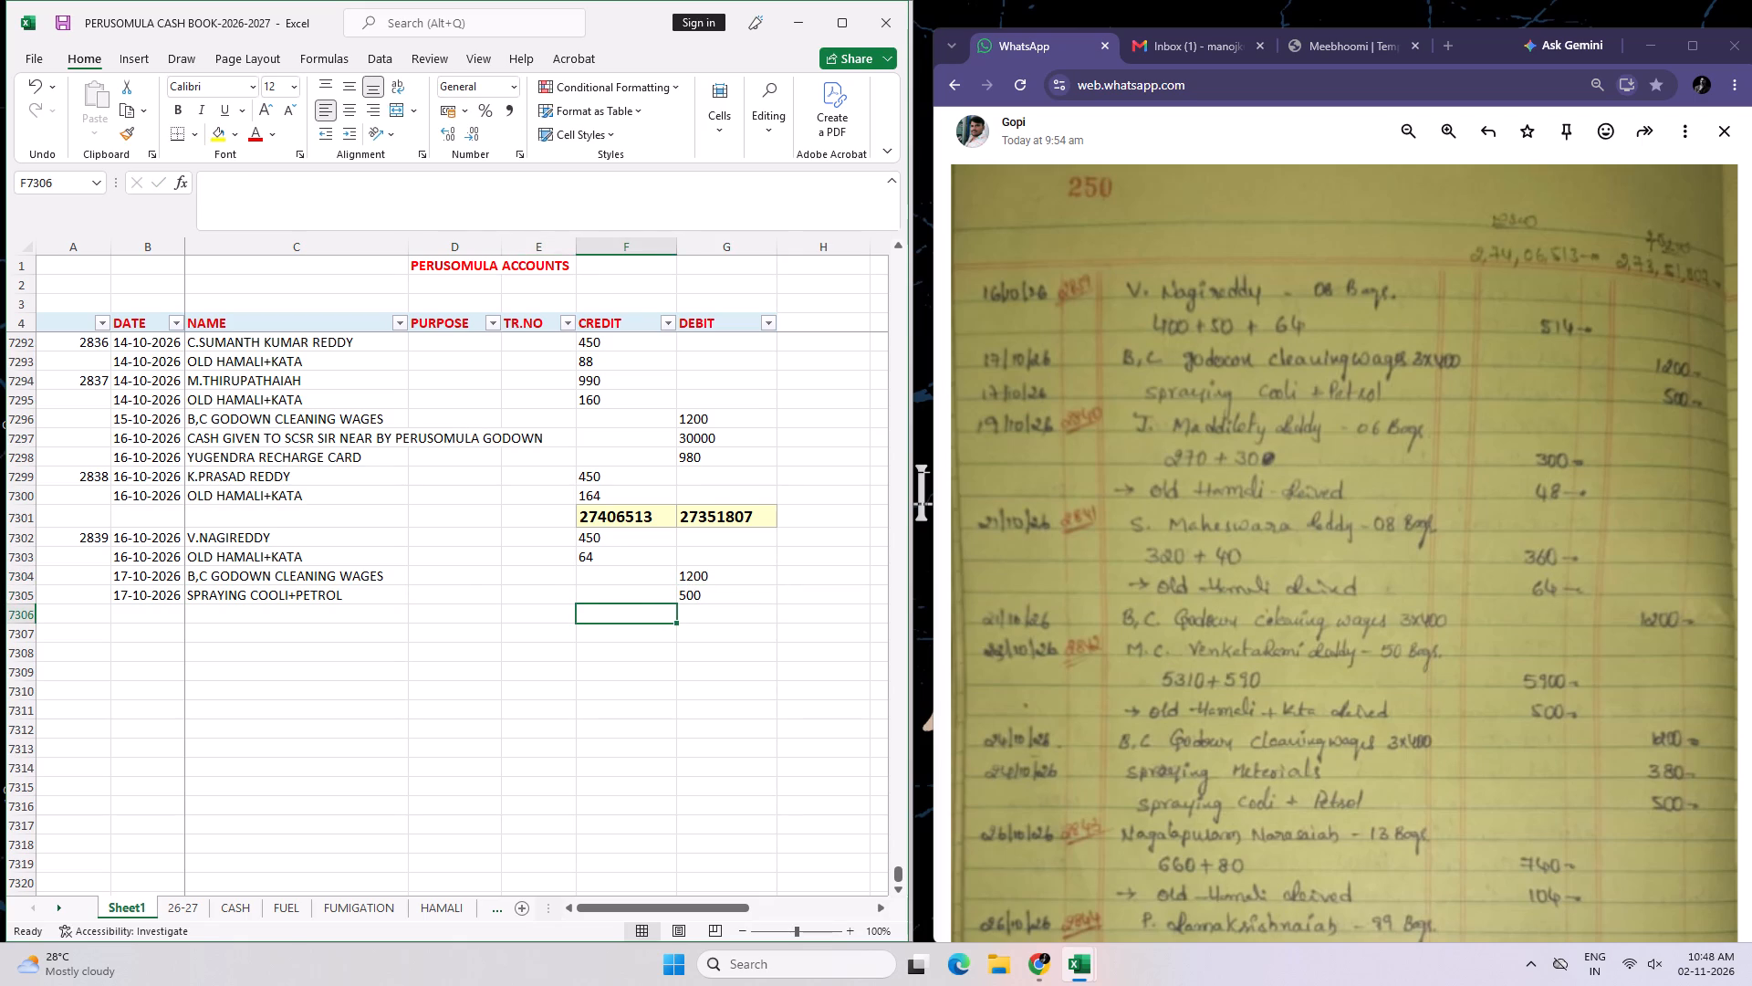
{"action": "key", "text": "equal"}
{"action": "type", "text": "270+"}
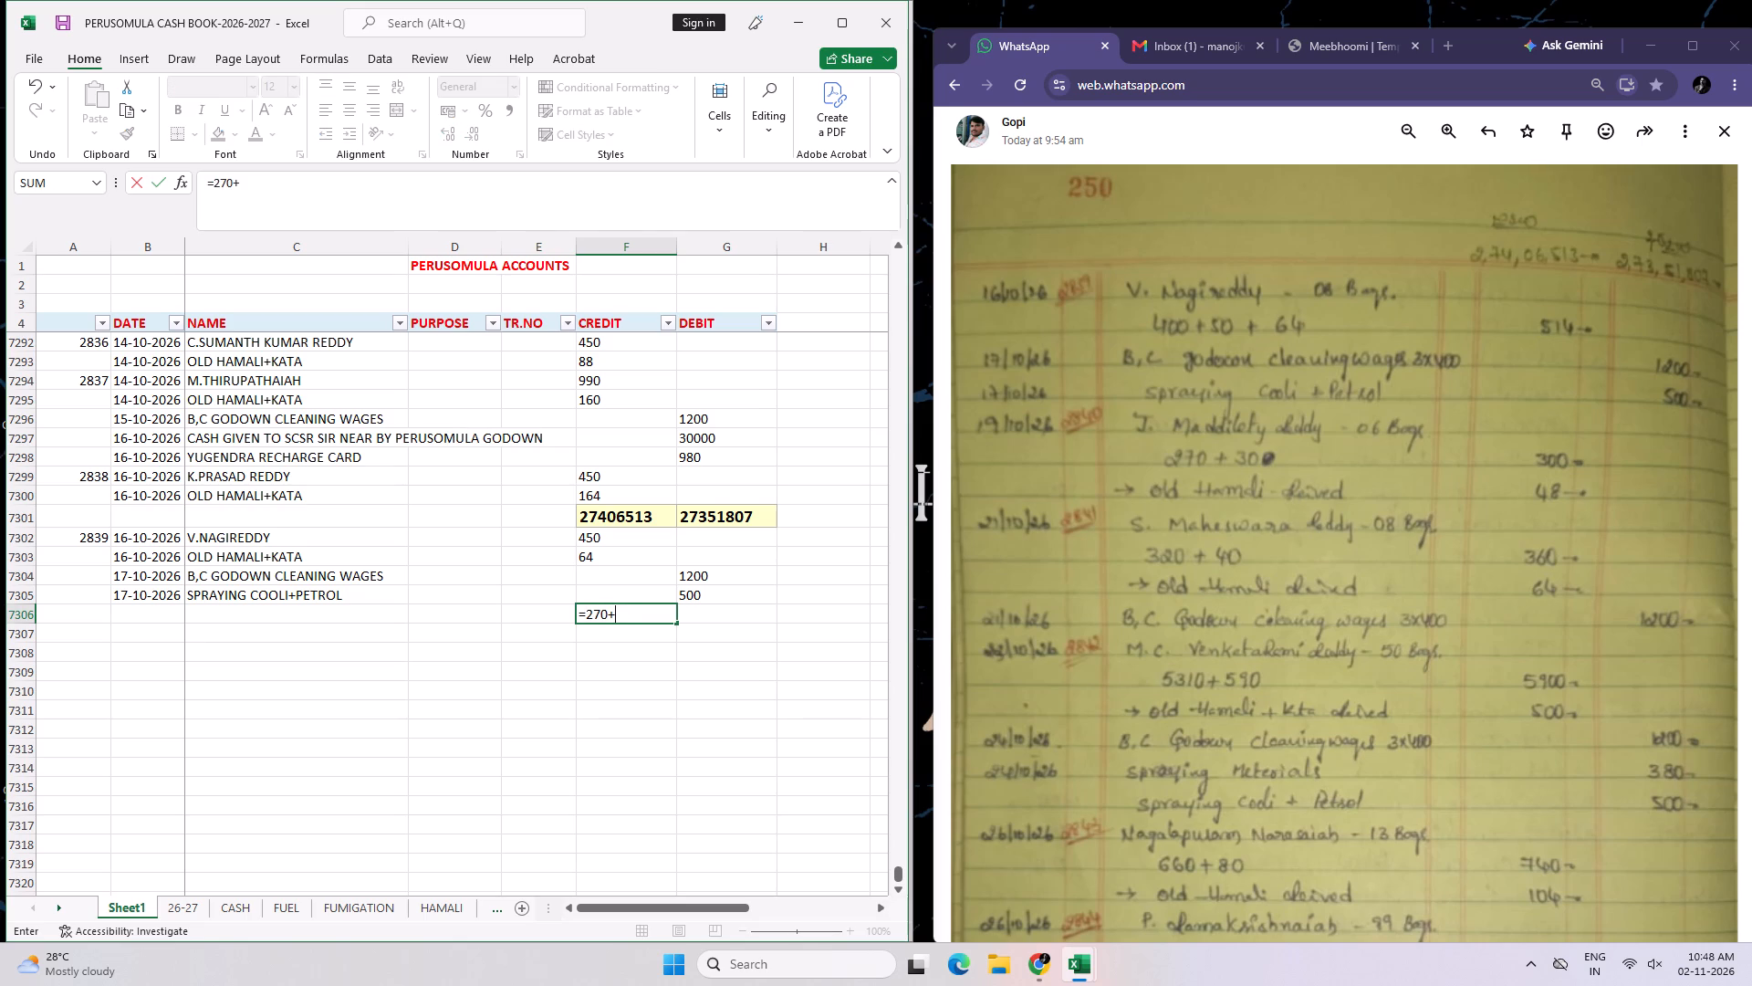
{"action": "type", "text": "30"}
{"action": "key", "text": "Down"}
Give row 7306 serial number 2840 and date 19-10-26, fill the date down to row 7307, and save the workbook.
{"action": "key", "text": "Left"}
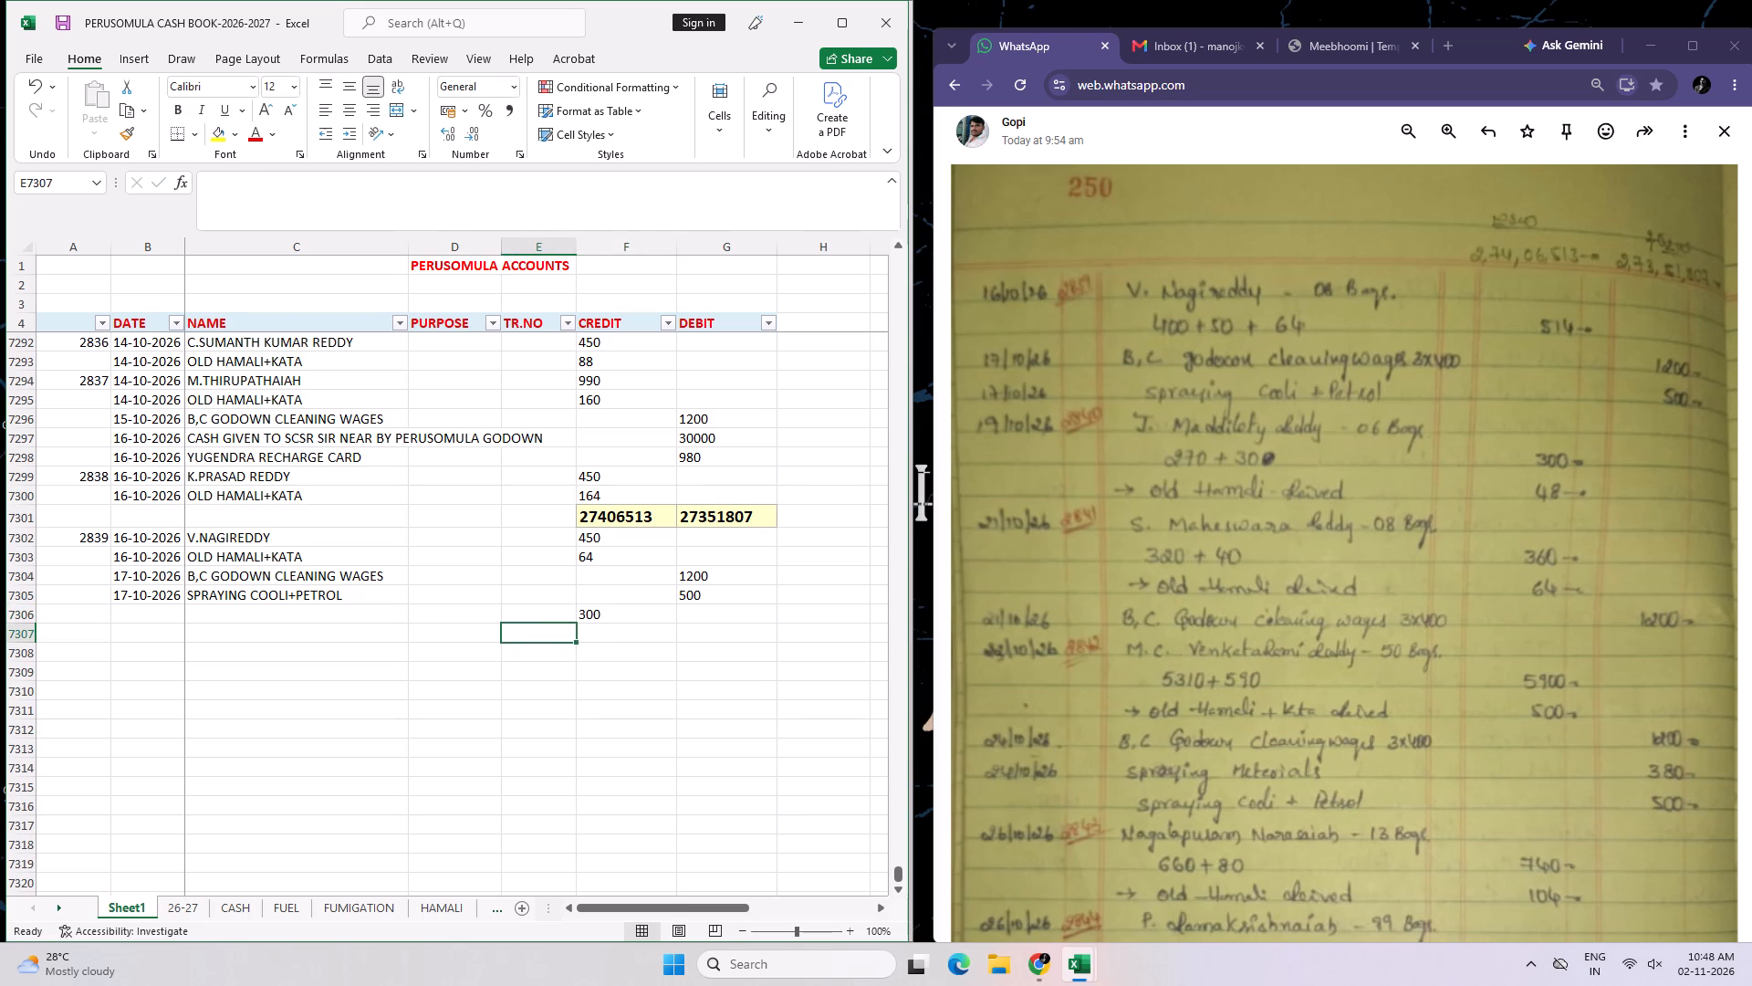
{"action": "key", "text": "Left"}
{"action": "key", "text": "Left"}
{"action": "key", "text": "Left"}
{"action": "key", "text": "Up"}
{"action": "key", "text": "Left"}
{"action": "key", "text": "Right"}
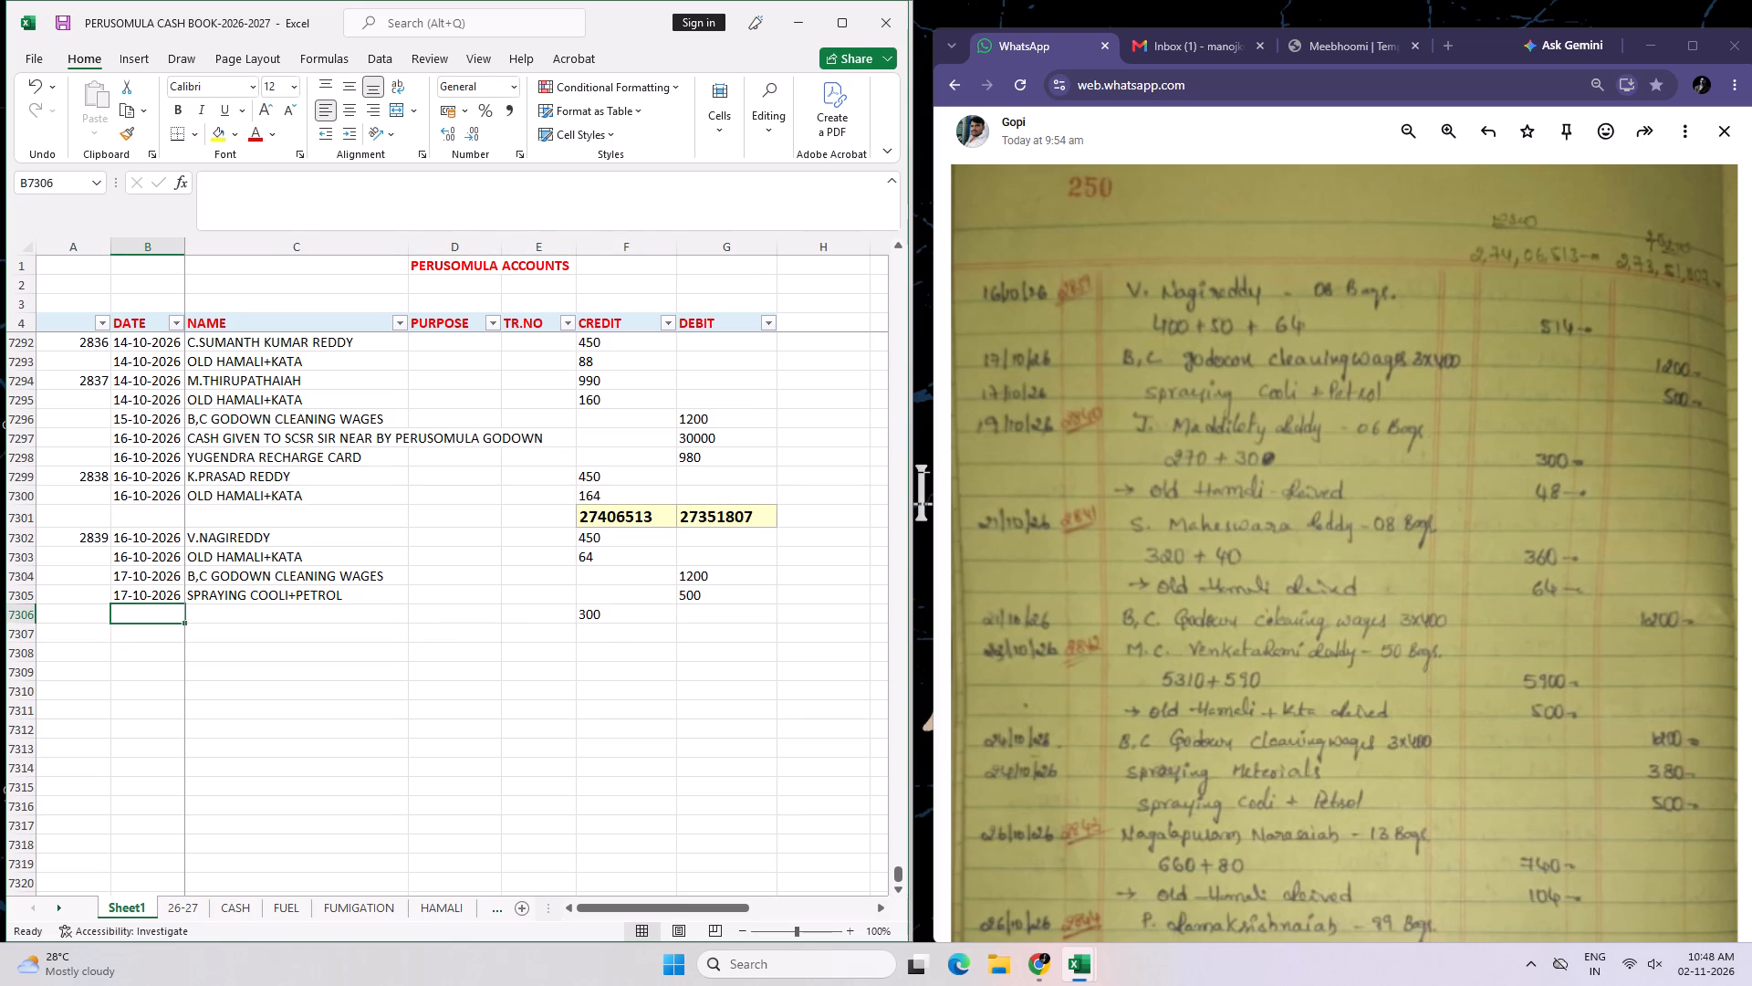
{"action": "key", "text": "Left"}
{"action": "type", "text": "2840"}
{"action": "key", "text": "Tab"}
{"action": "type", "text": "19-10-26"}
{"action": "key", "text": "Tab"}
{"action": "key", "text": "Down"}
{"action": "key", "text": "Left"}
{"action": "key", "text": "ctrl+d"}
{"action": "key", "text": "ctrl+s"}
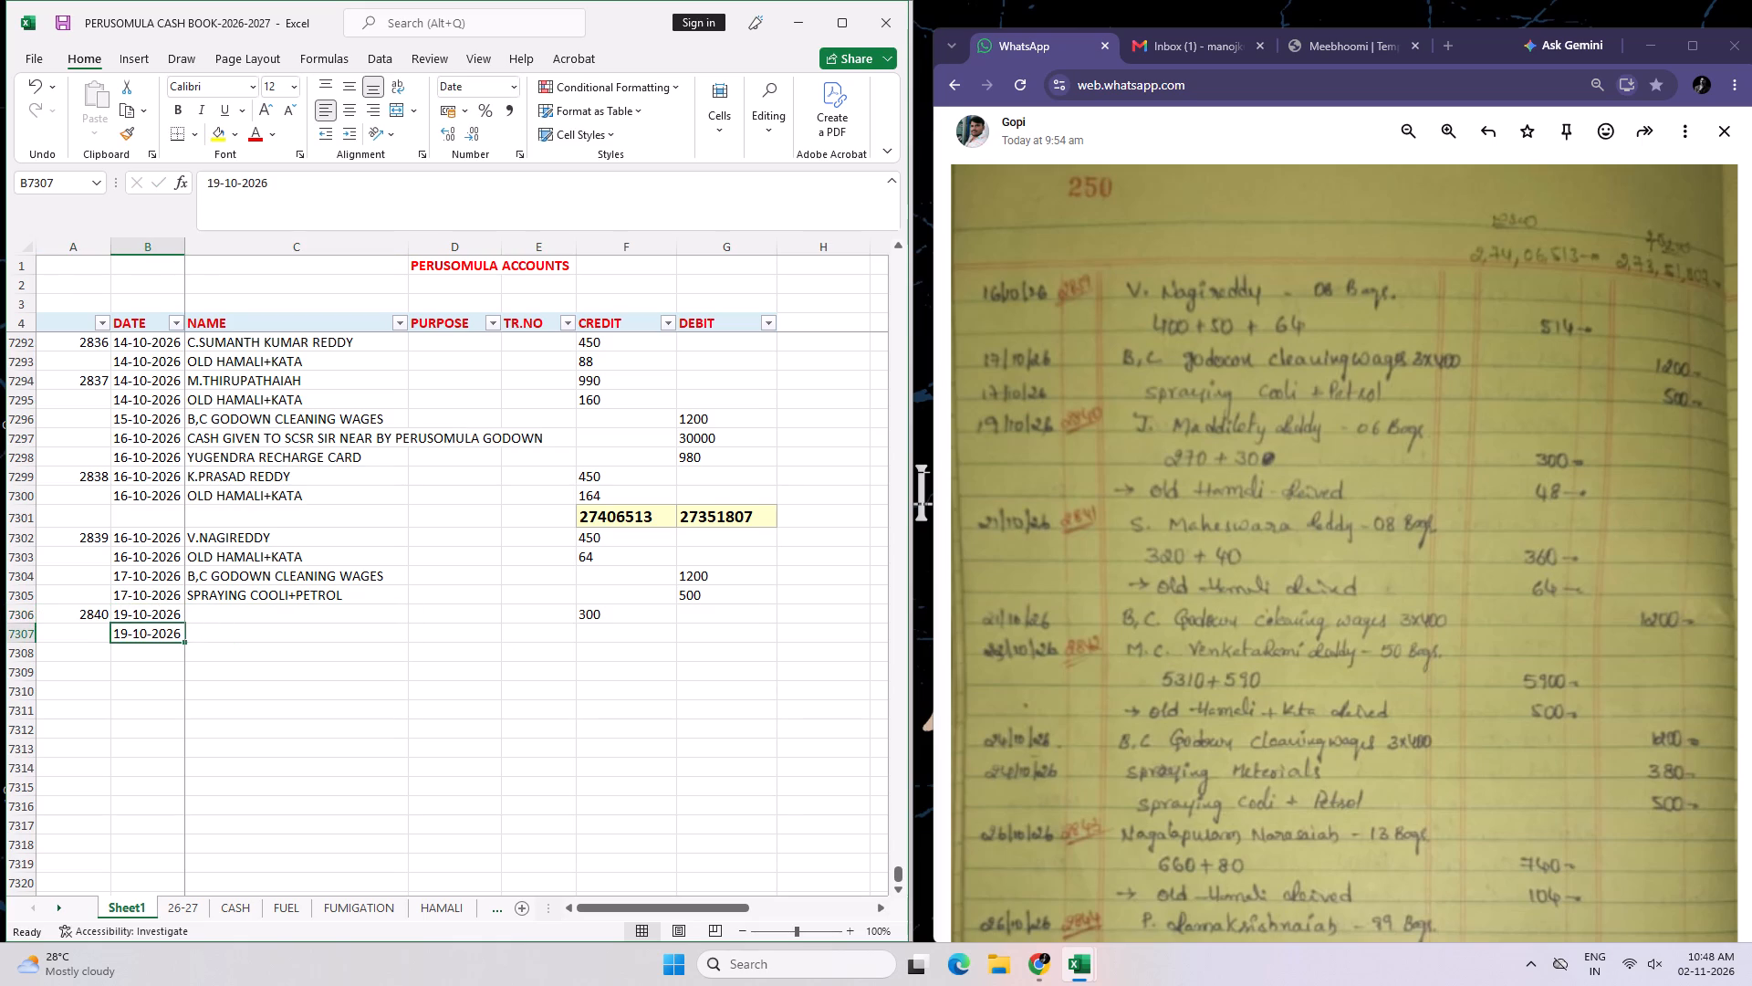
Enter the party's name from ledger entry 2840 in the NAME column of row 7306.
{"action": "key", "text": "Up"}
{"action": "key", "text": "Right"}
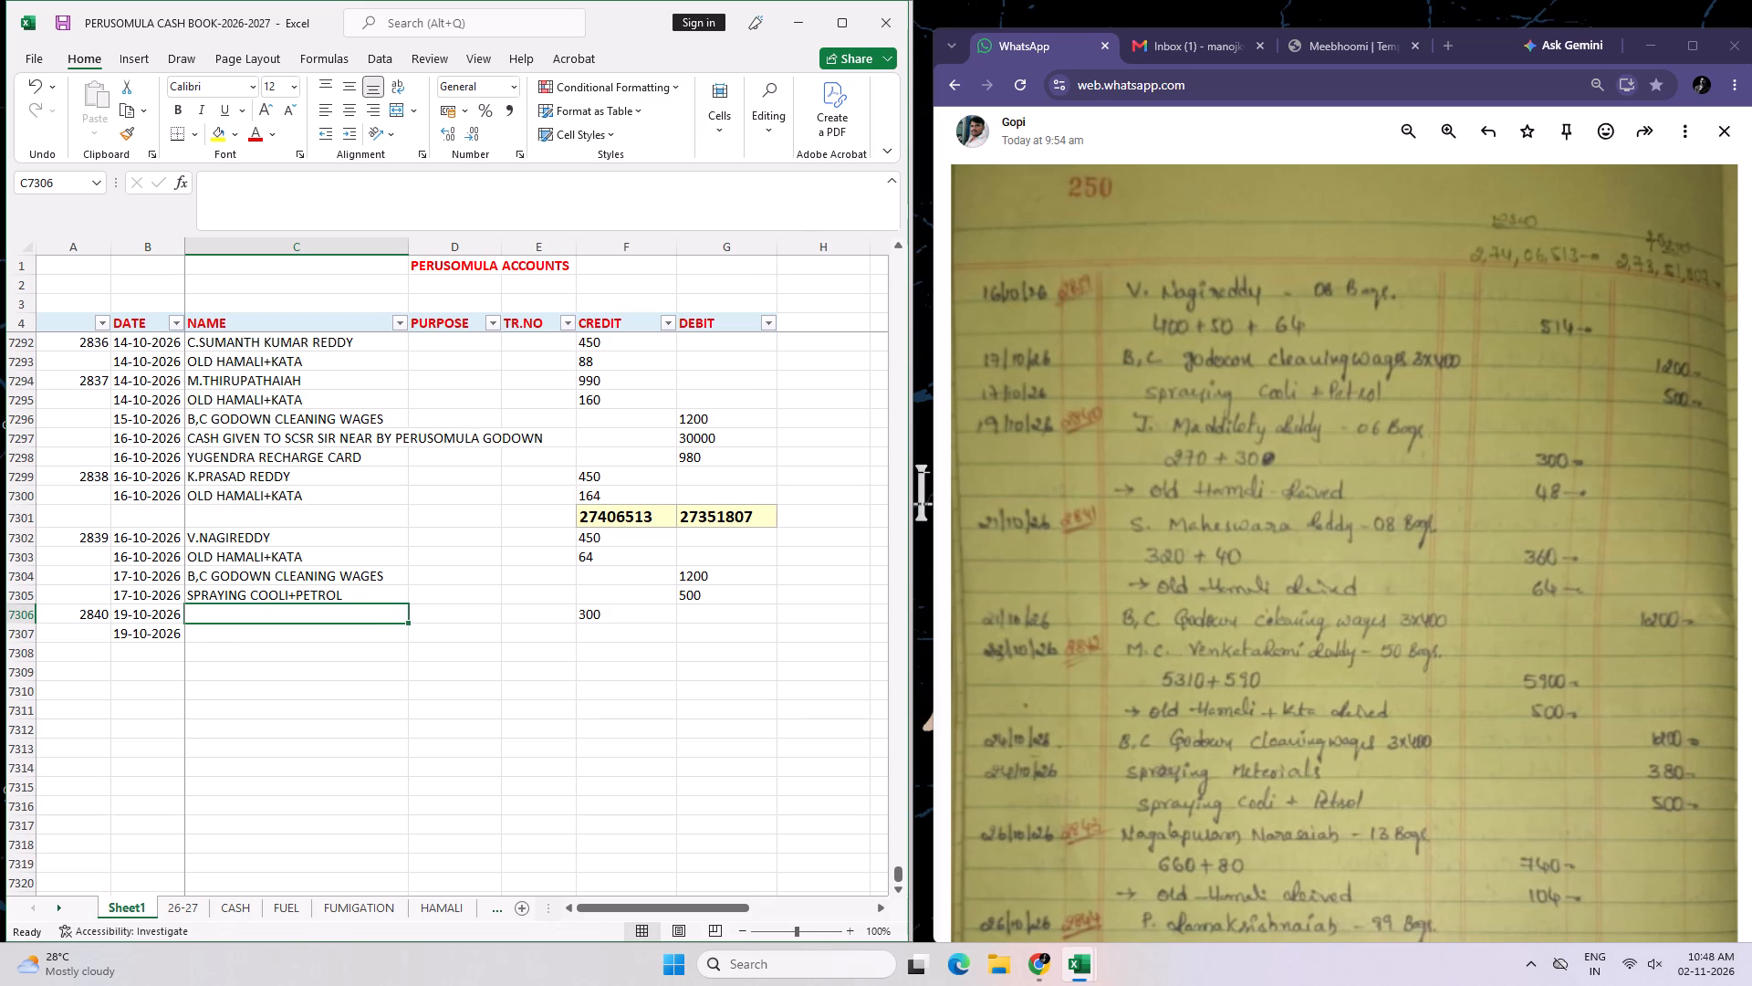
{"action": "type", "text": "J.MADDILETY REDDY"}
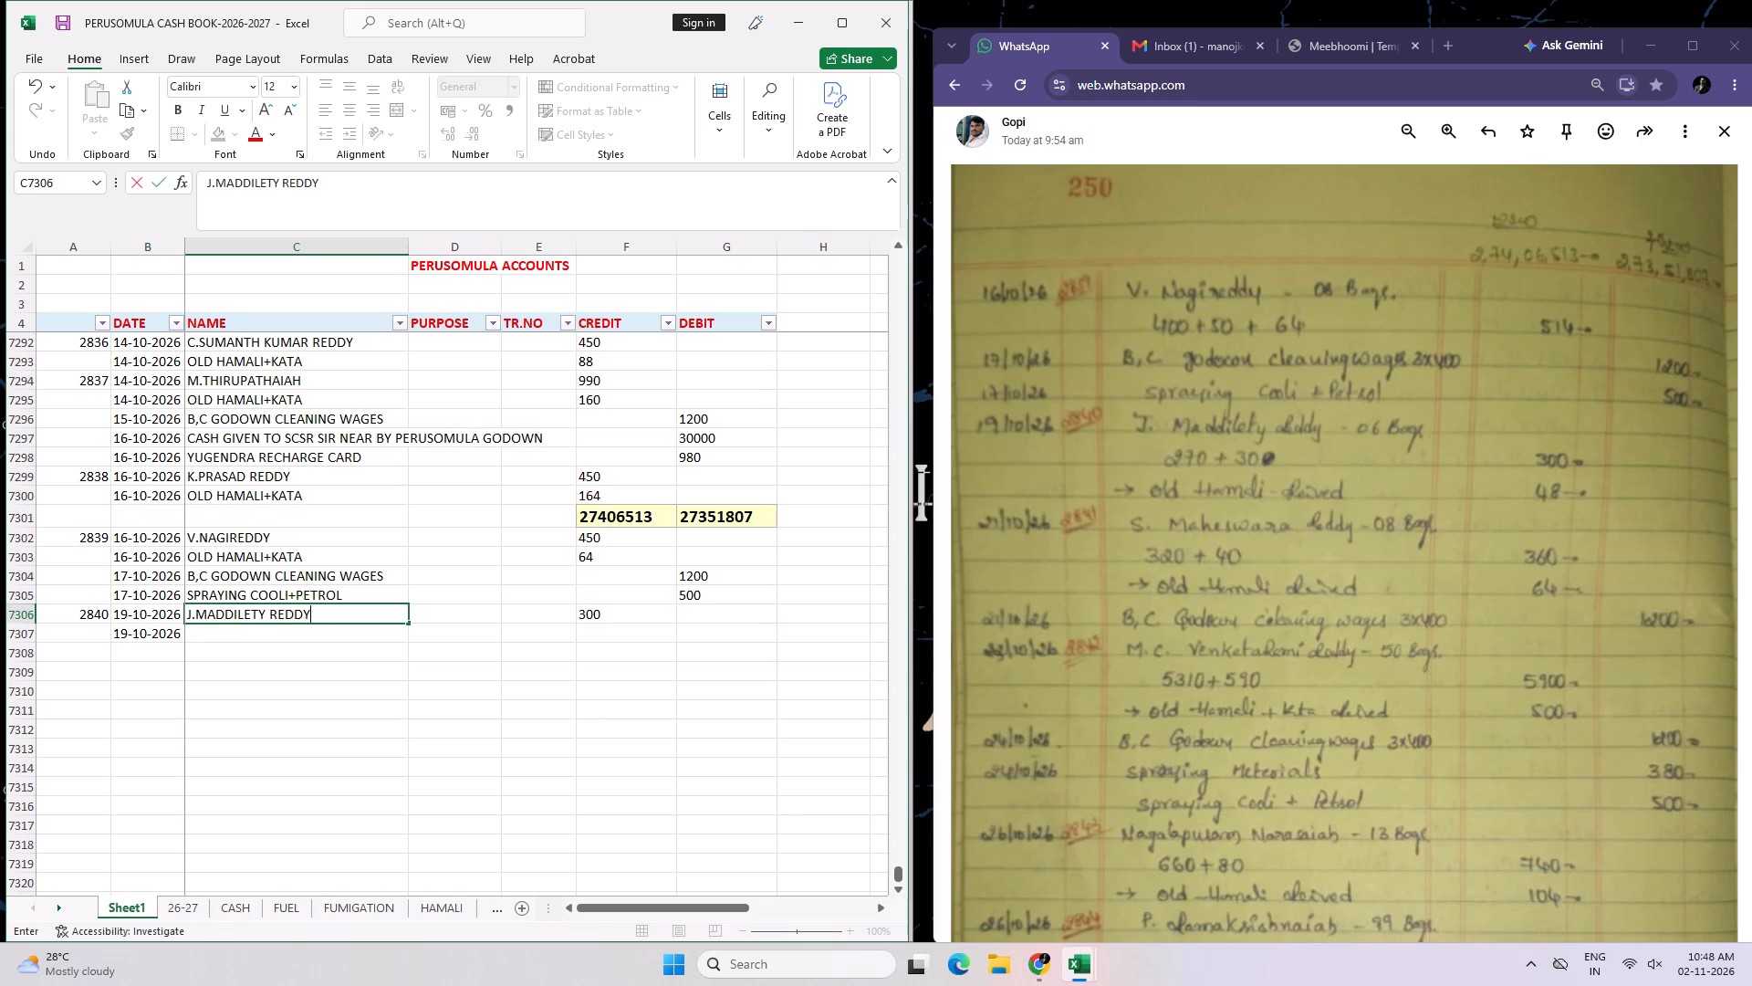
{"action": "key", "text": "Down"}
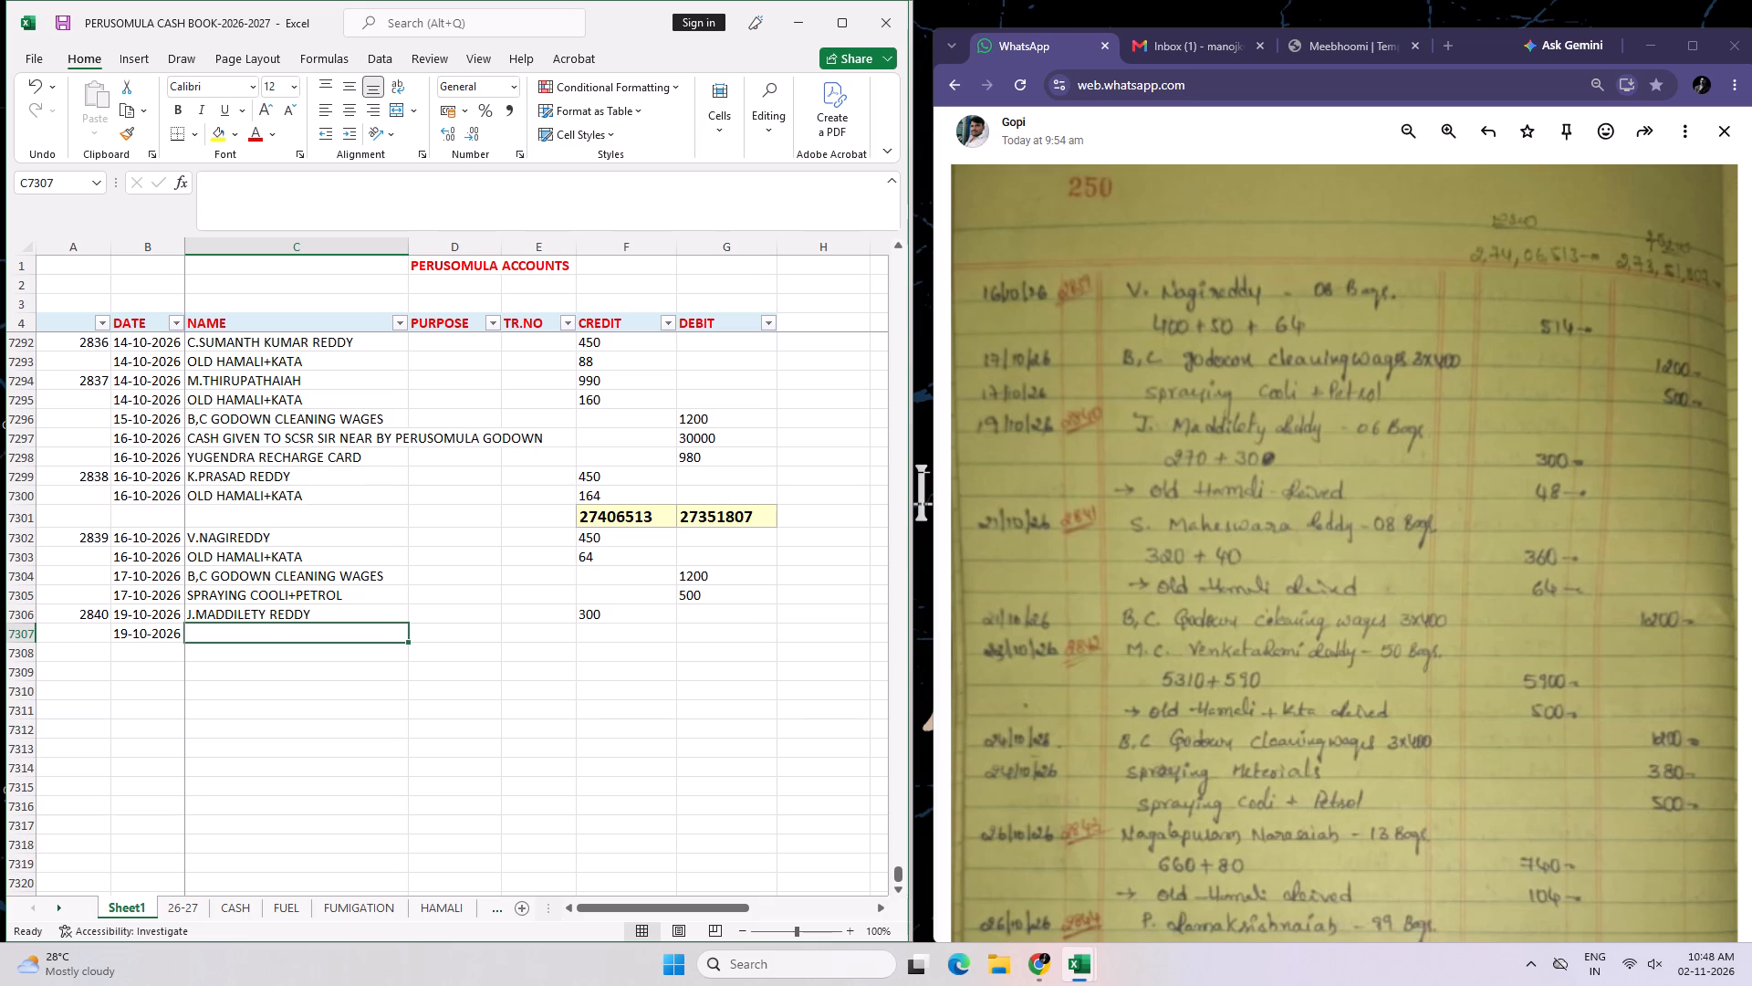
Enter OLD HAMALI+KATA as the name in row 7307 with a credit of 48, and save the workbook.
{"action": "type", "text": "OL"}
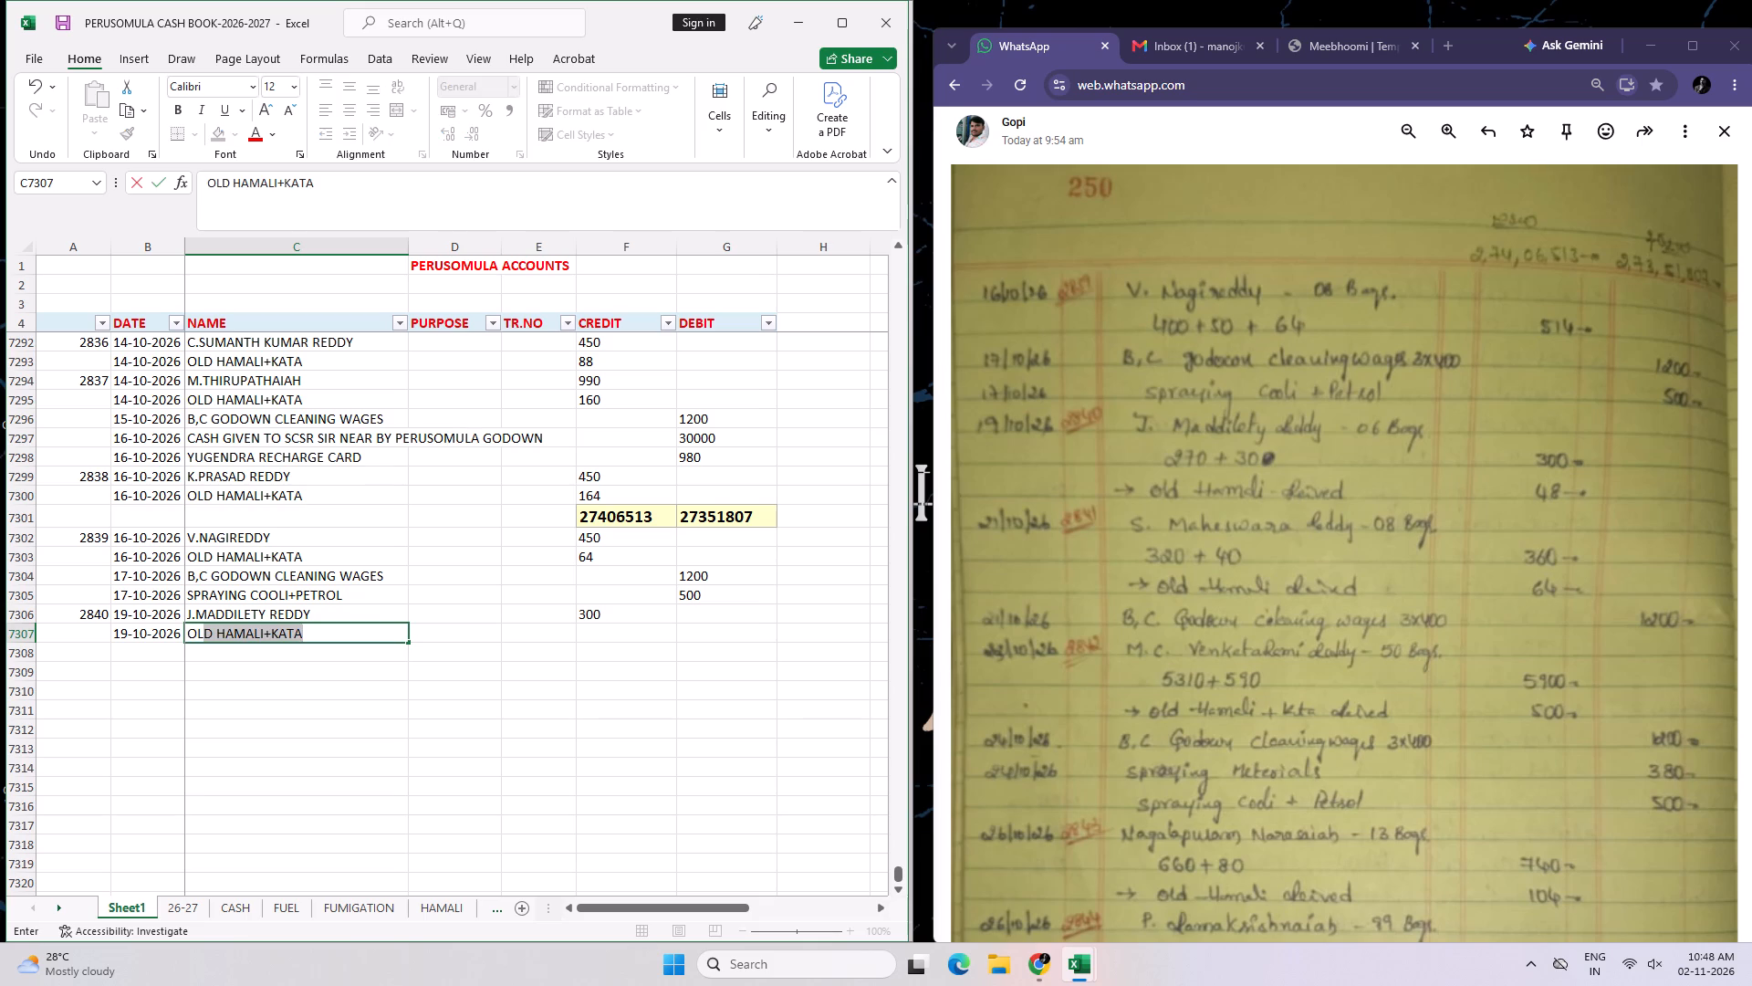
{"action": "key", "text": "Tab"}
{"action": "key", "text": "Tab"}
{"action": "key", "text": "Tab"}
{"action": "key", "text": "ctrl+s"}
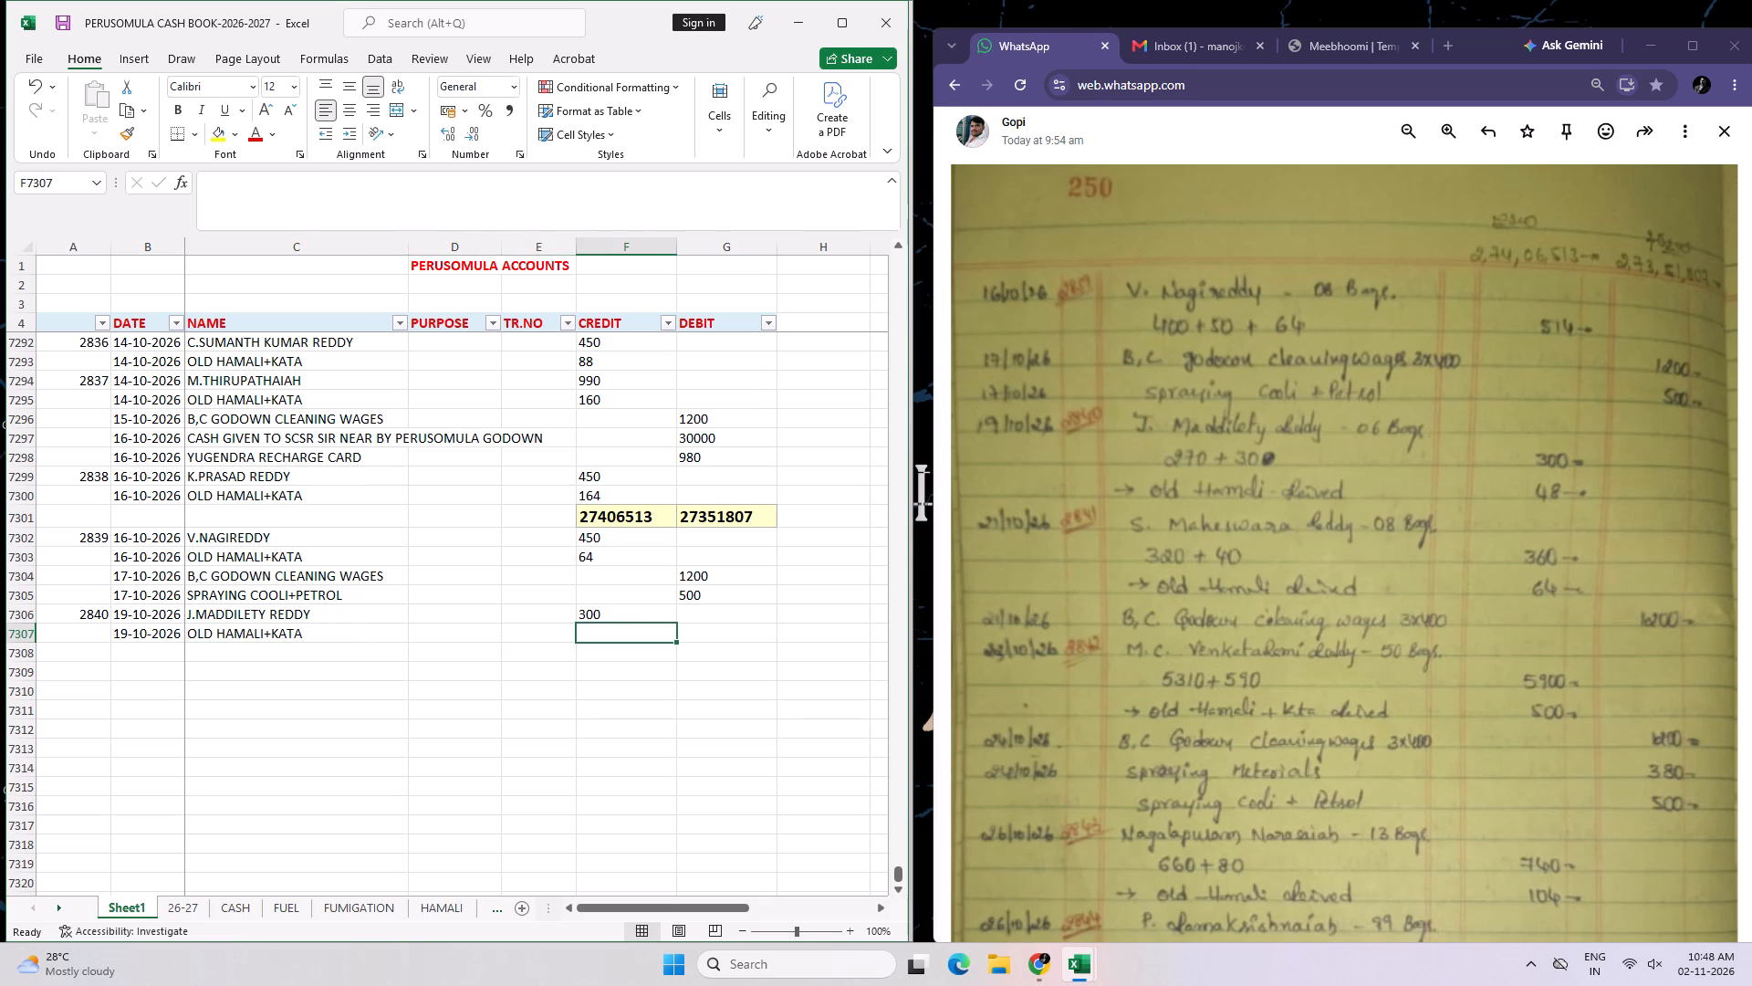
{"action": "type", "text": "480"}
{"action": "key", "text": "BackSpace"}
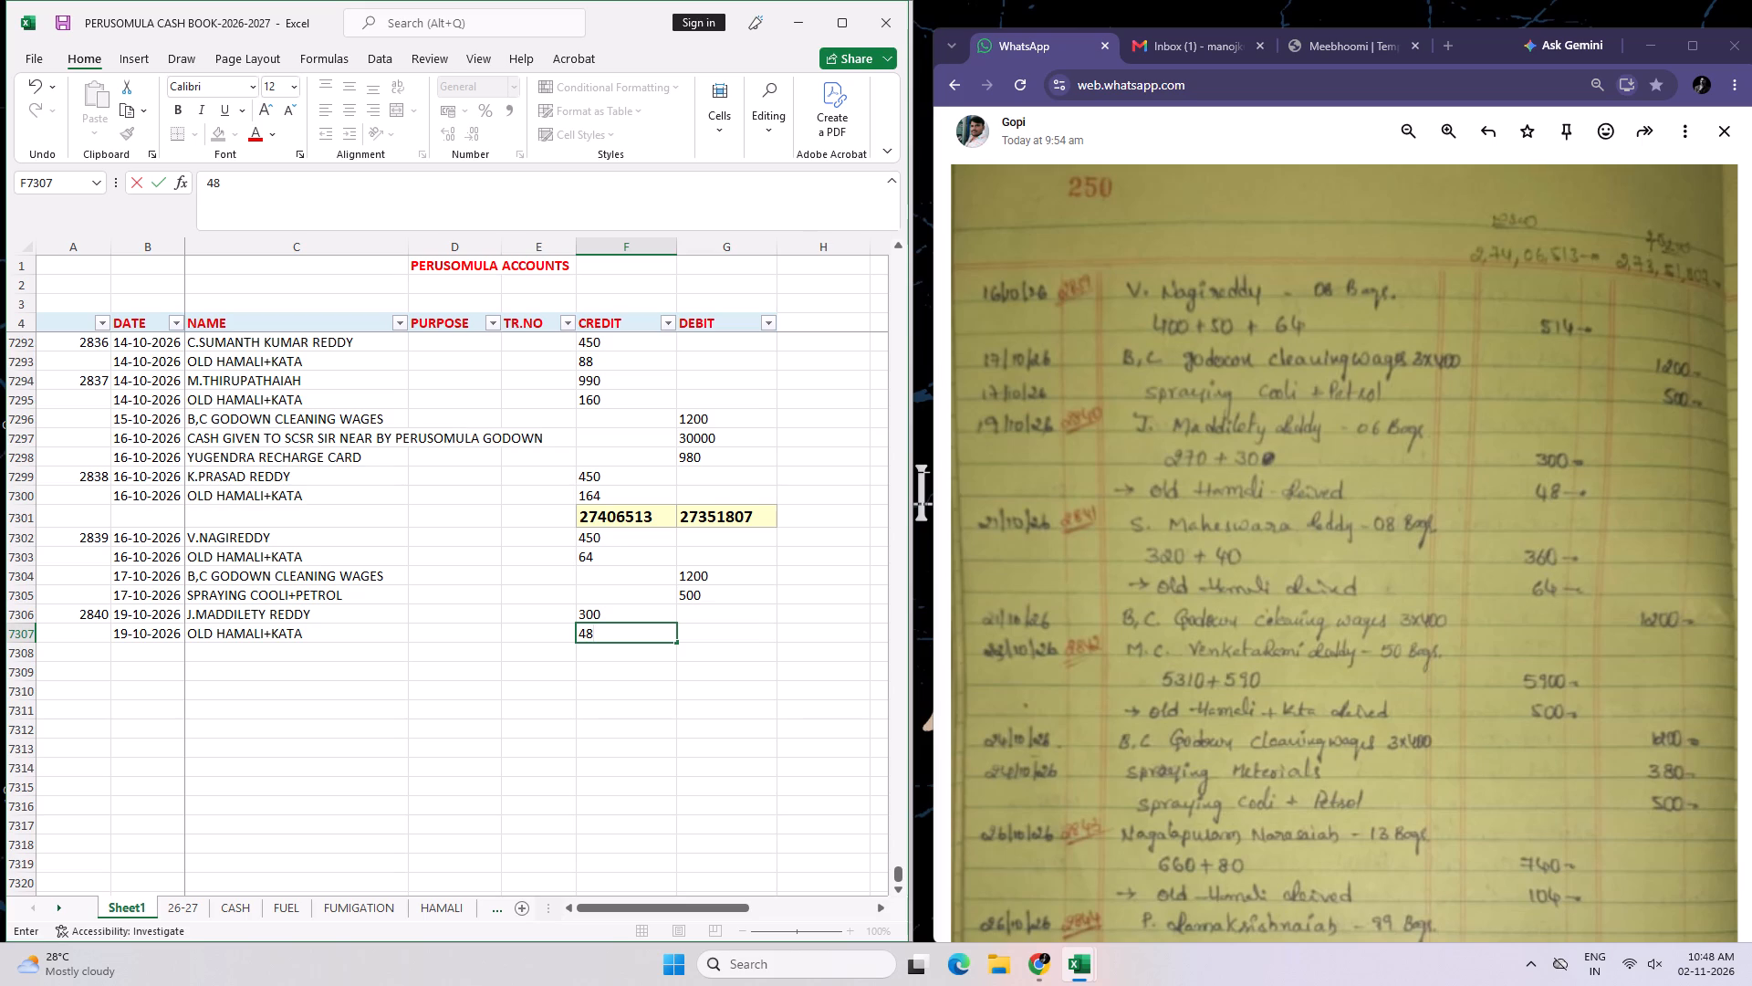
Enter serial number 2841 in the first column of row 7308.
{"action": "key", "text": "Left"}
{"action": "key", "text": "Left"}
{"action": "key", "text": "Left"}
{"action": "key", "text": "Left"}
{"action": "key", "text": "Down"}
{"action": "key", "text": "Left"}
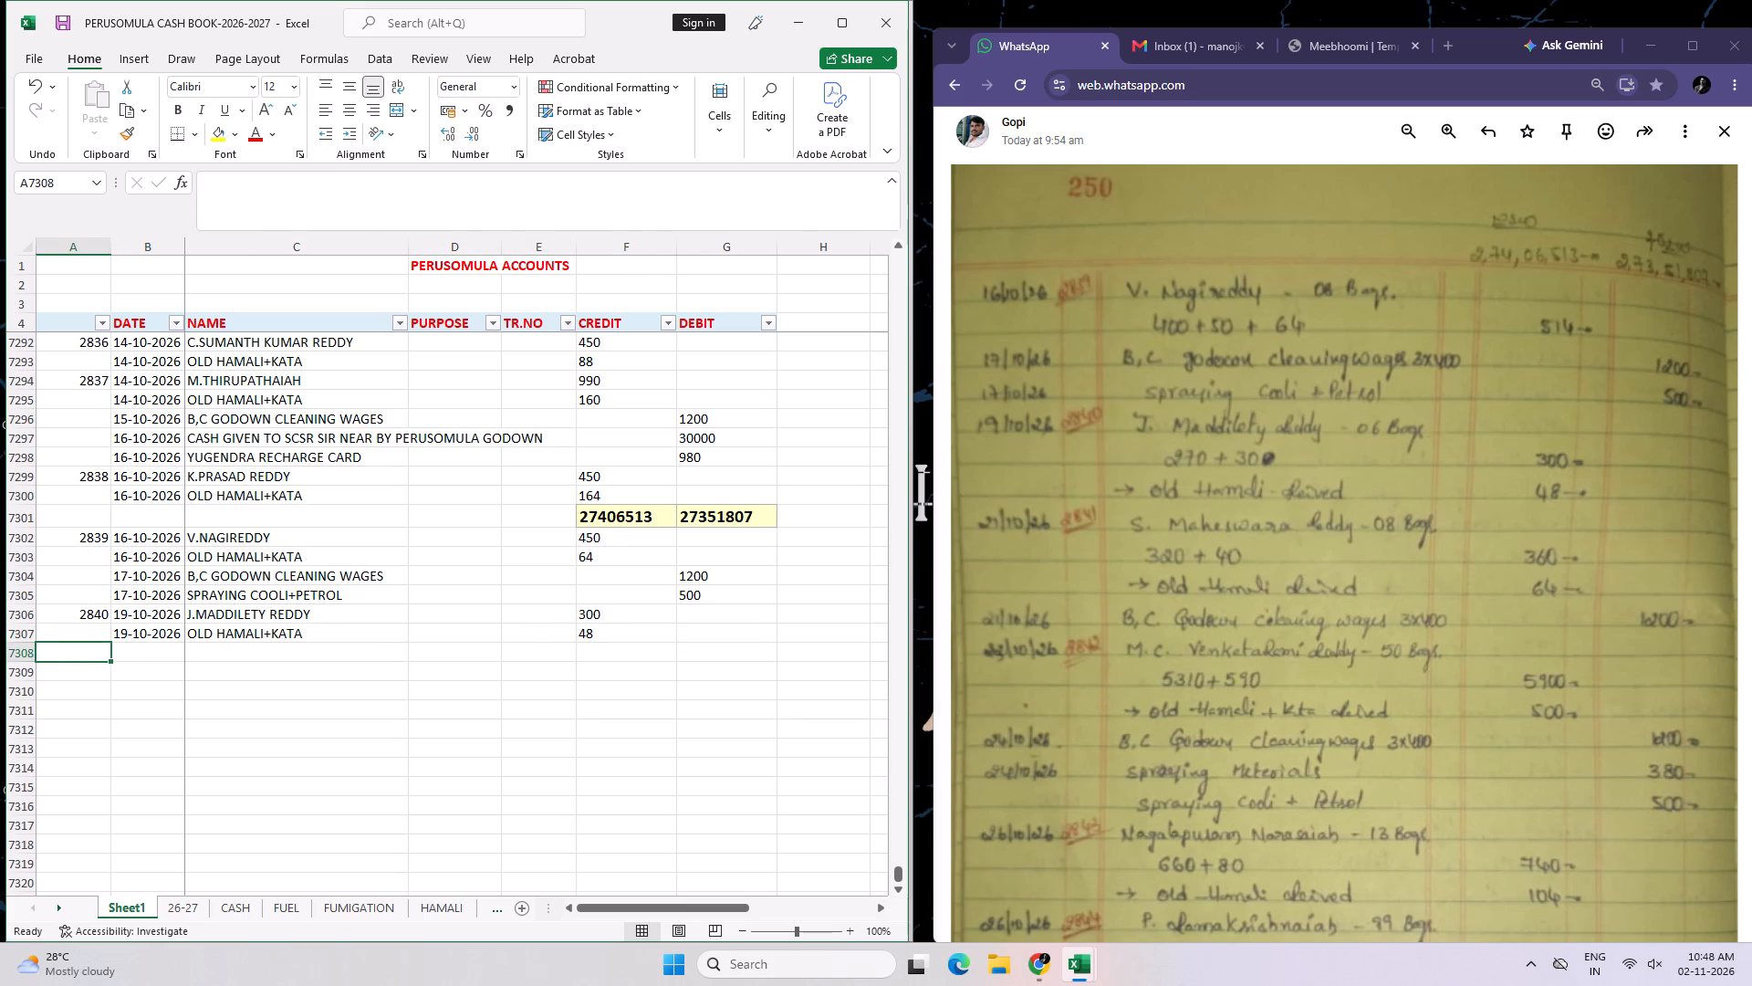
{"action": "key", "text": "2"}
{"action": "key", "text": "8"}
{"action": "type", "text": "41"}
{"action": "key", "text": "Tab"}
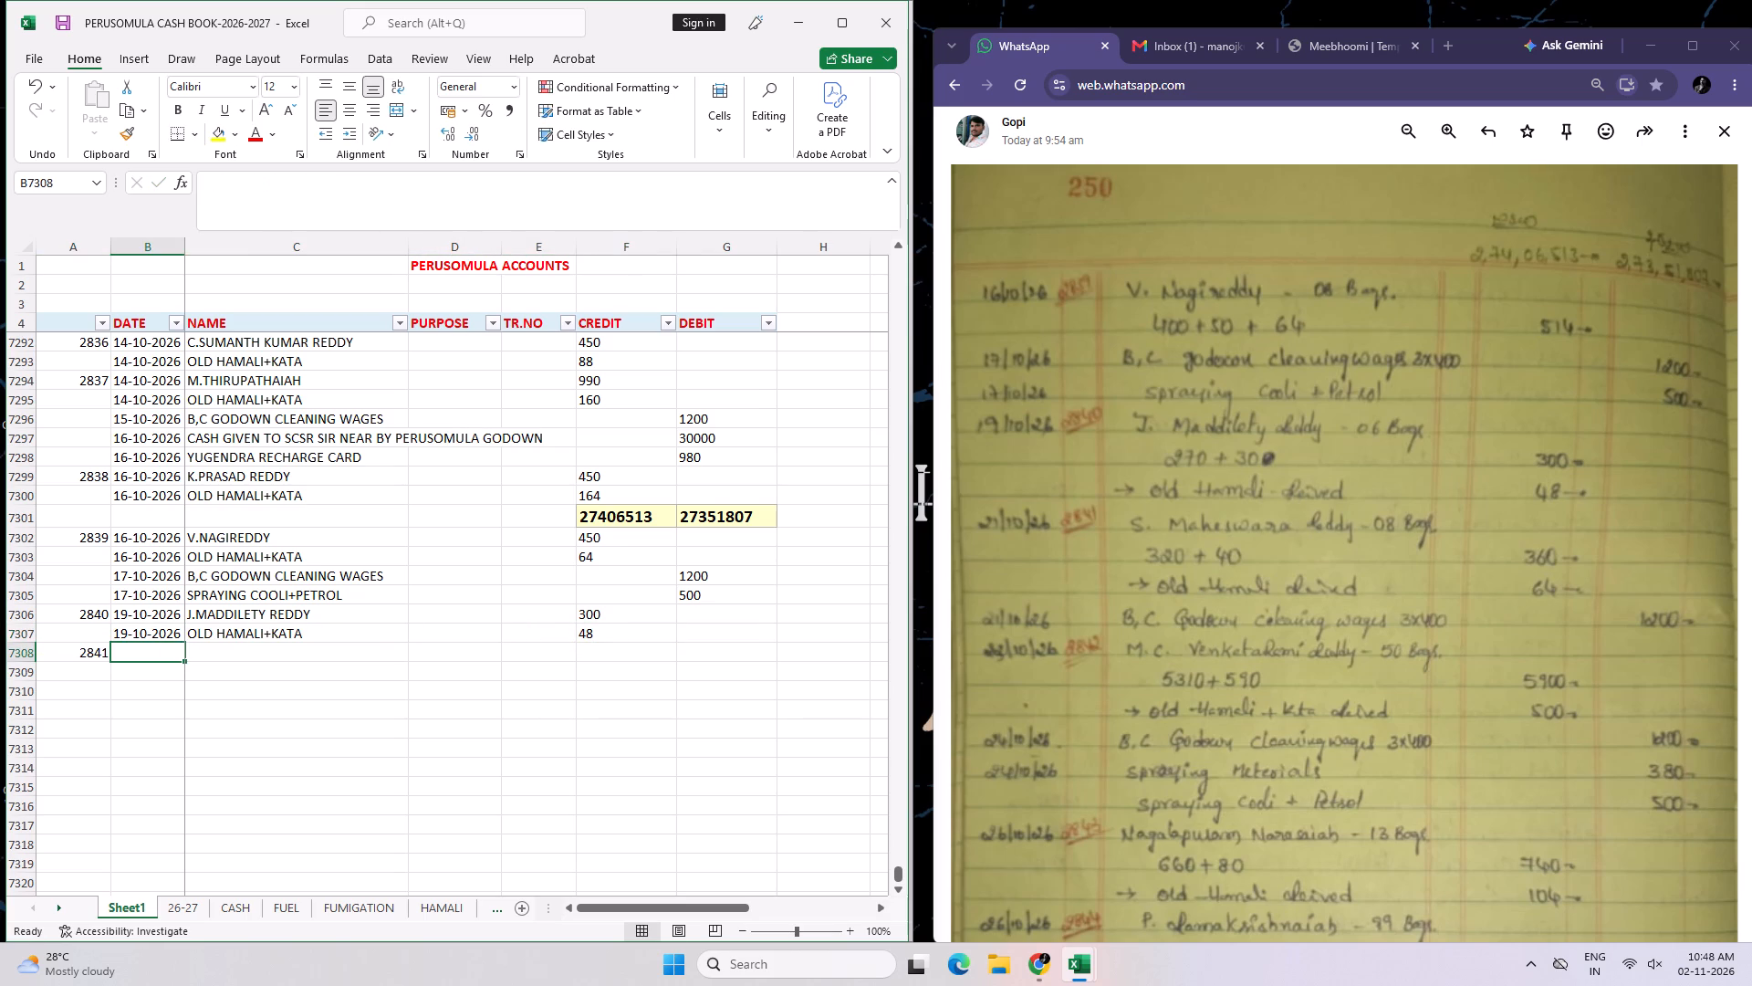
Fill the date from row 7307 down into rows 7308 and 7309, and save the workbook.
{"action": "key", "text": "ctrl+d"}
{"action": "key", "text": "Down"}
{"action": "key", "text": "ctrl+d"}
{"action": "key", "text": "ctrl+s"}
Enter the party's name from ledger entry 2841 in row 7308 and OLD HAMALI+KATA in row 7309.
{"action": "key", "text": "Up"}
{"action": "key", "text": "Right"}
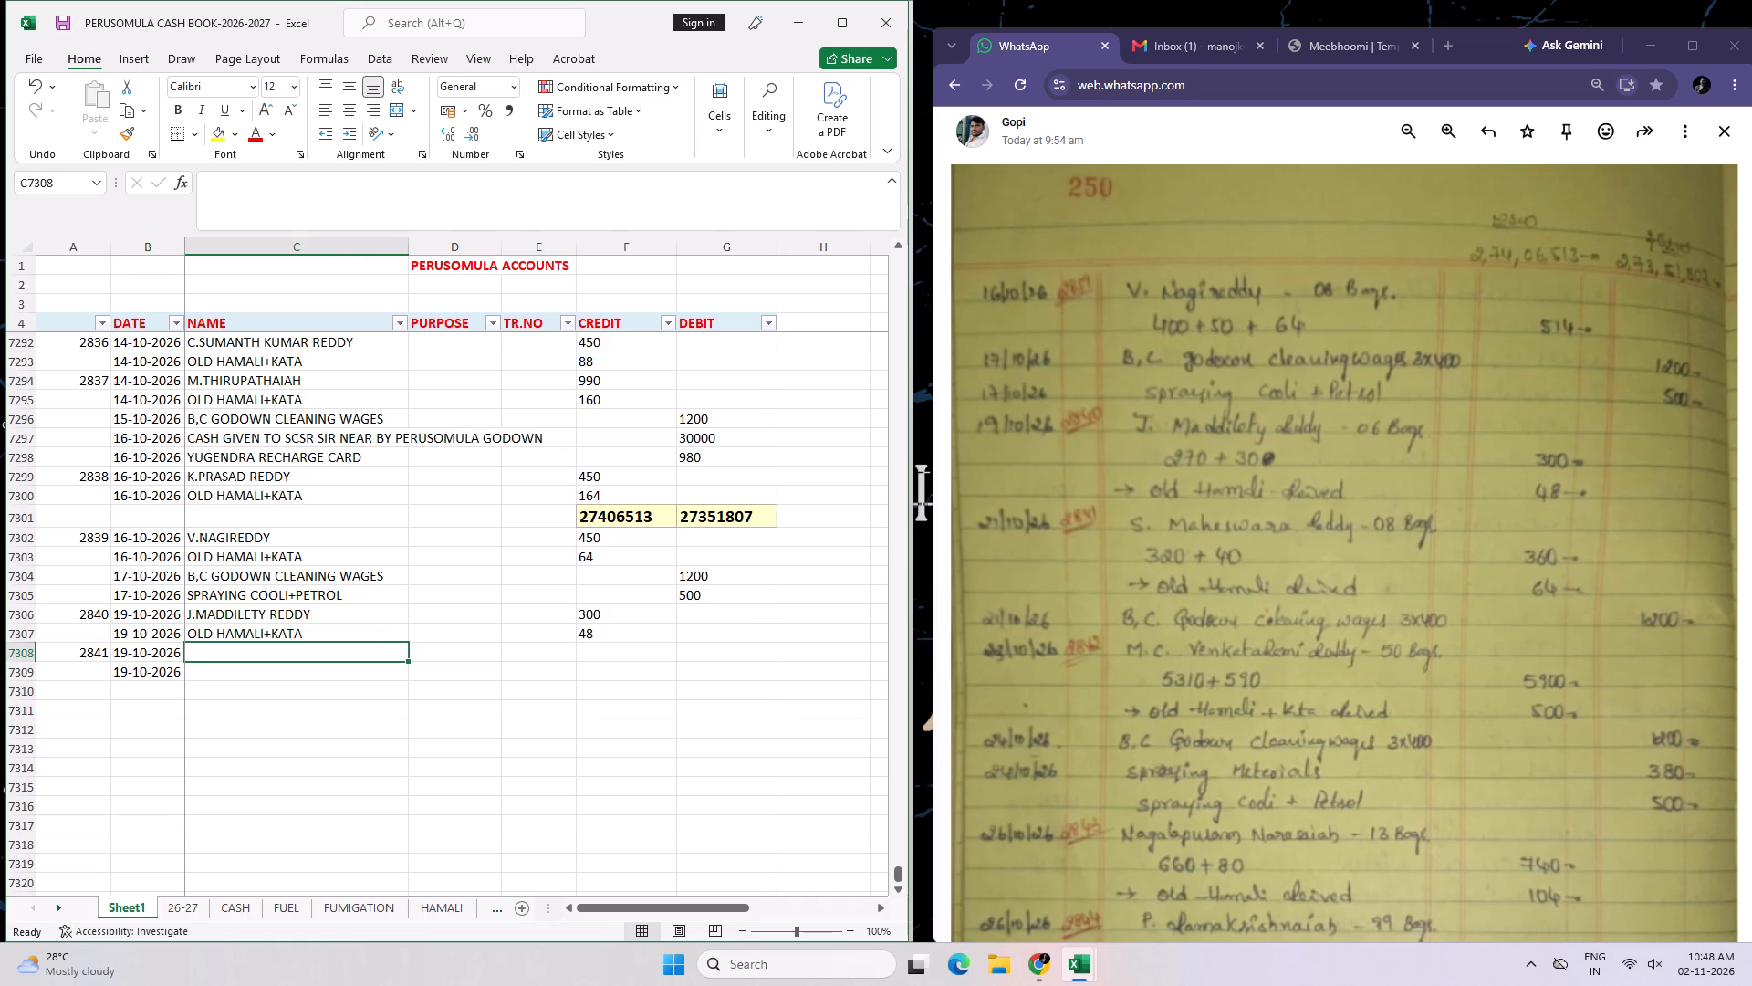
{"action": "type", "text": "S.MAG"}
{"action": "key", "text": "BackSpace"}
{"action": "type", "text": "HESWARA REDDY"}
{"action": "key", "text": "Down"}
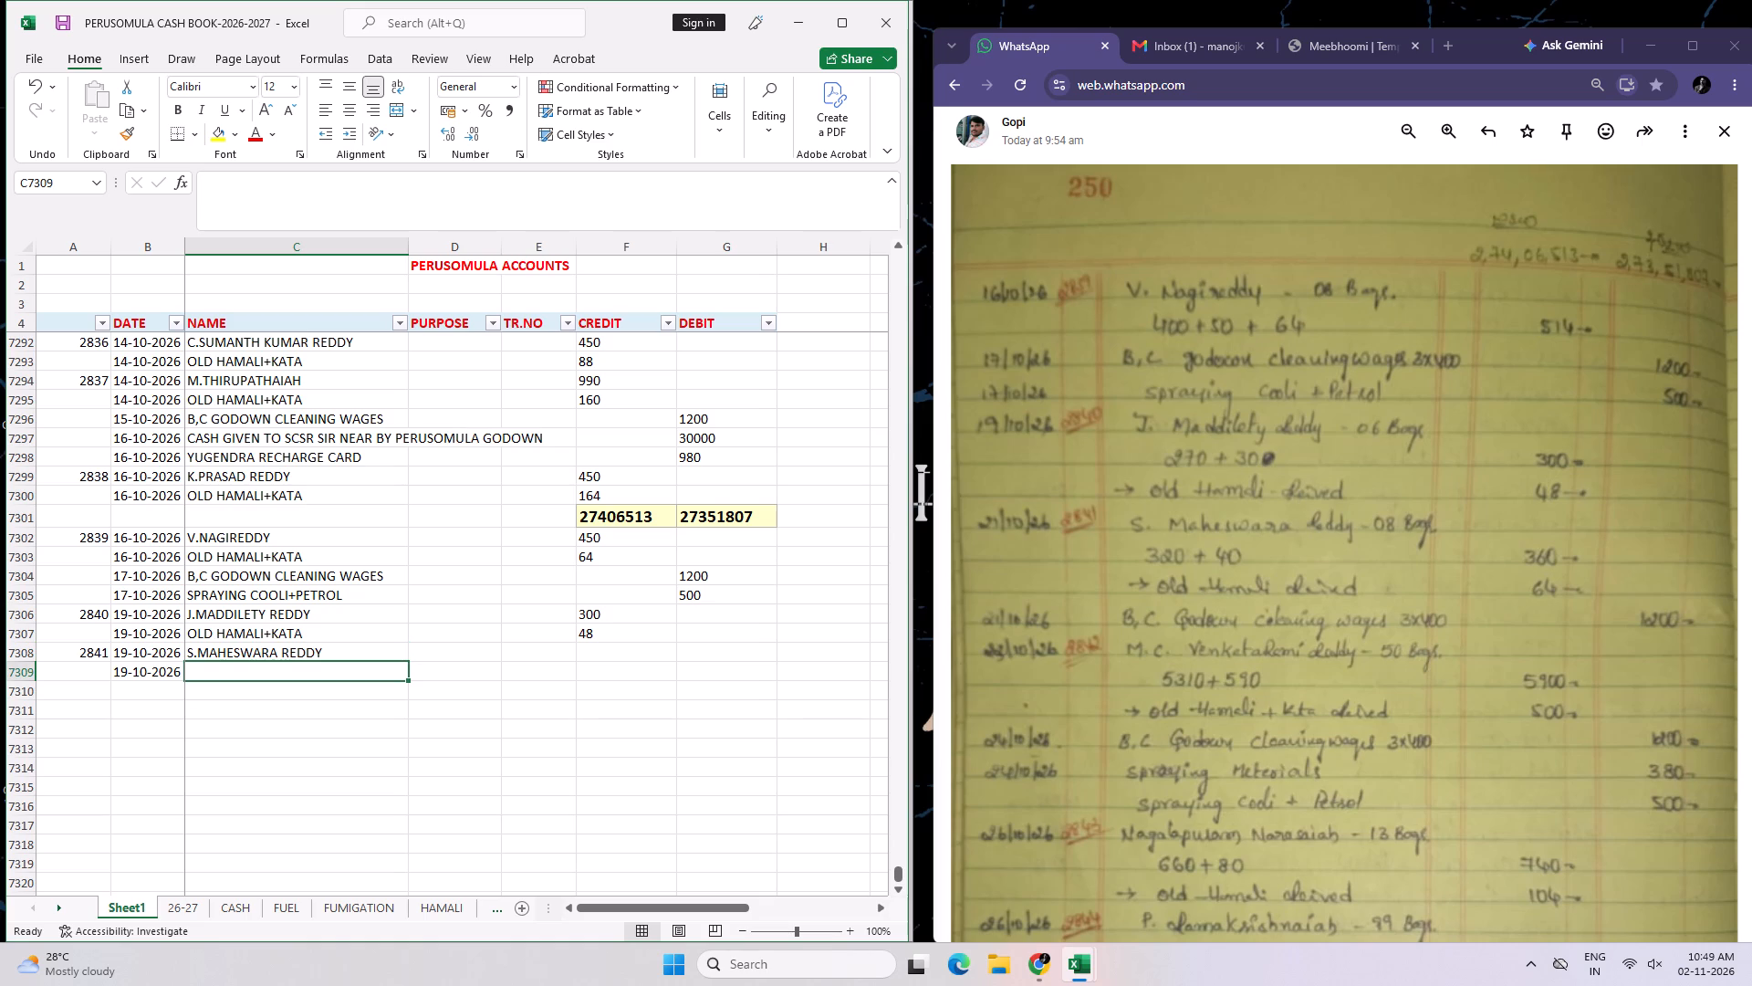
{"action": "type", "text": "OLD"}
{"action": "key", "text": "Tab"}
Enter credits of =320+40 in row 7308 and 64 in row 7309, and save the workbook.
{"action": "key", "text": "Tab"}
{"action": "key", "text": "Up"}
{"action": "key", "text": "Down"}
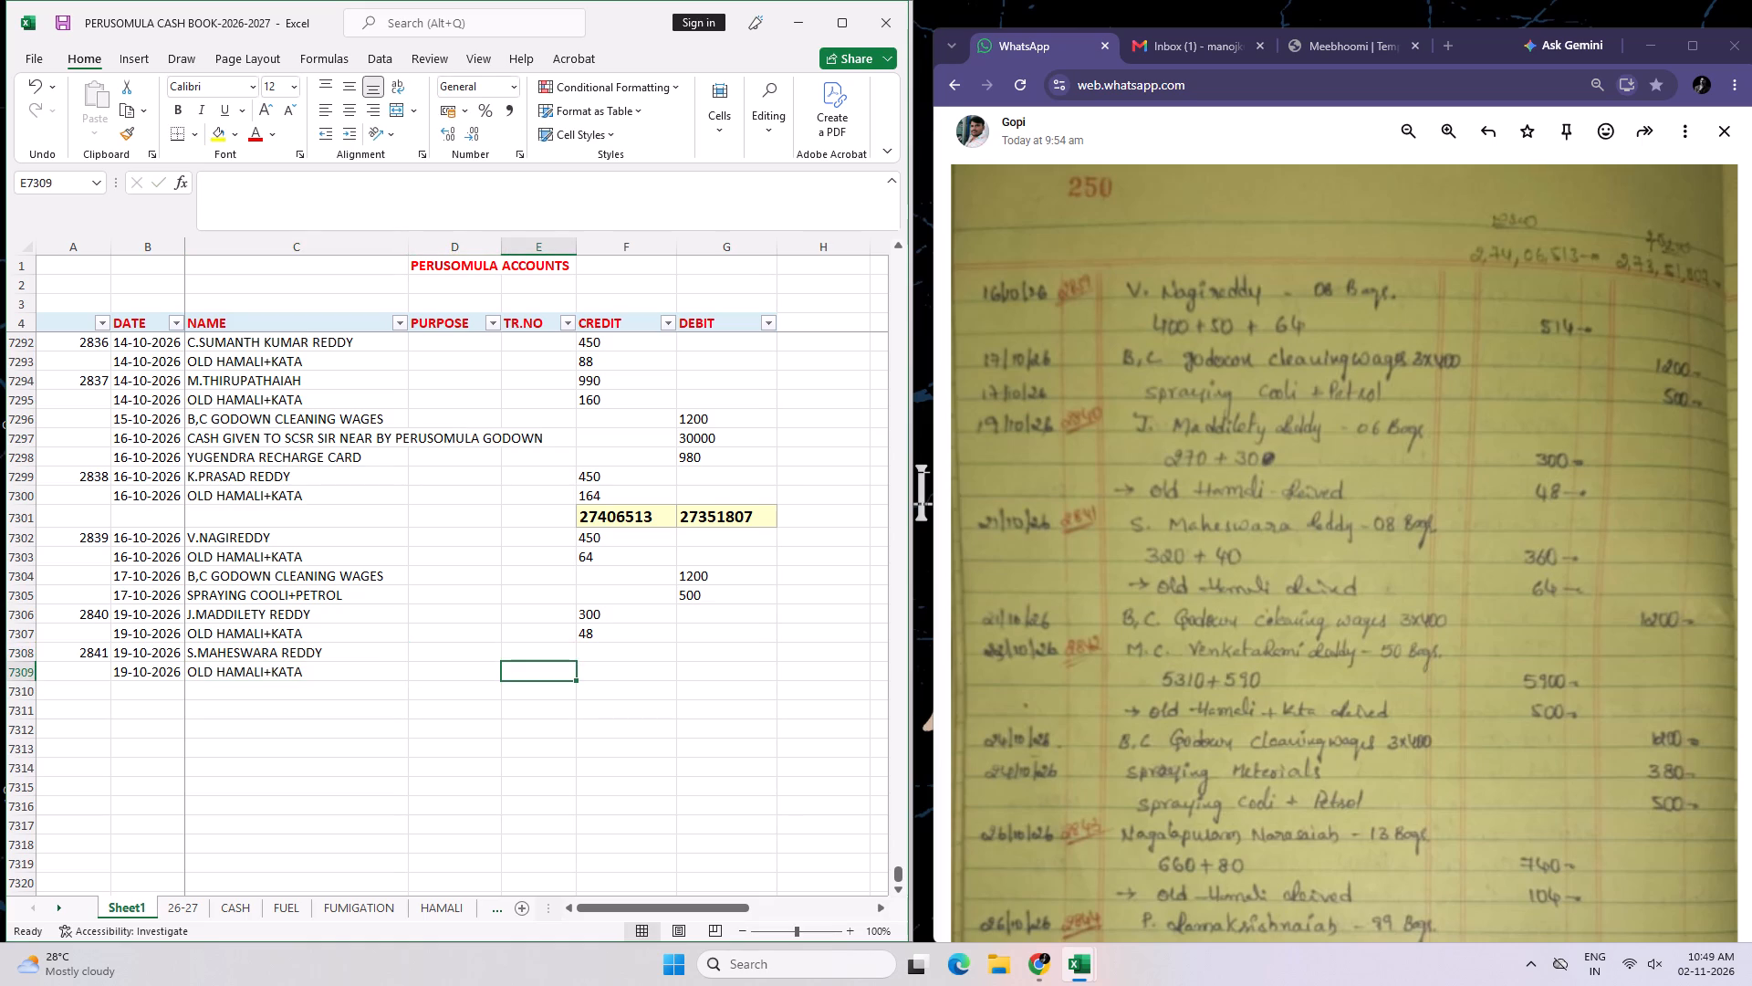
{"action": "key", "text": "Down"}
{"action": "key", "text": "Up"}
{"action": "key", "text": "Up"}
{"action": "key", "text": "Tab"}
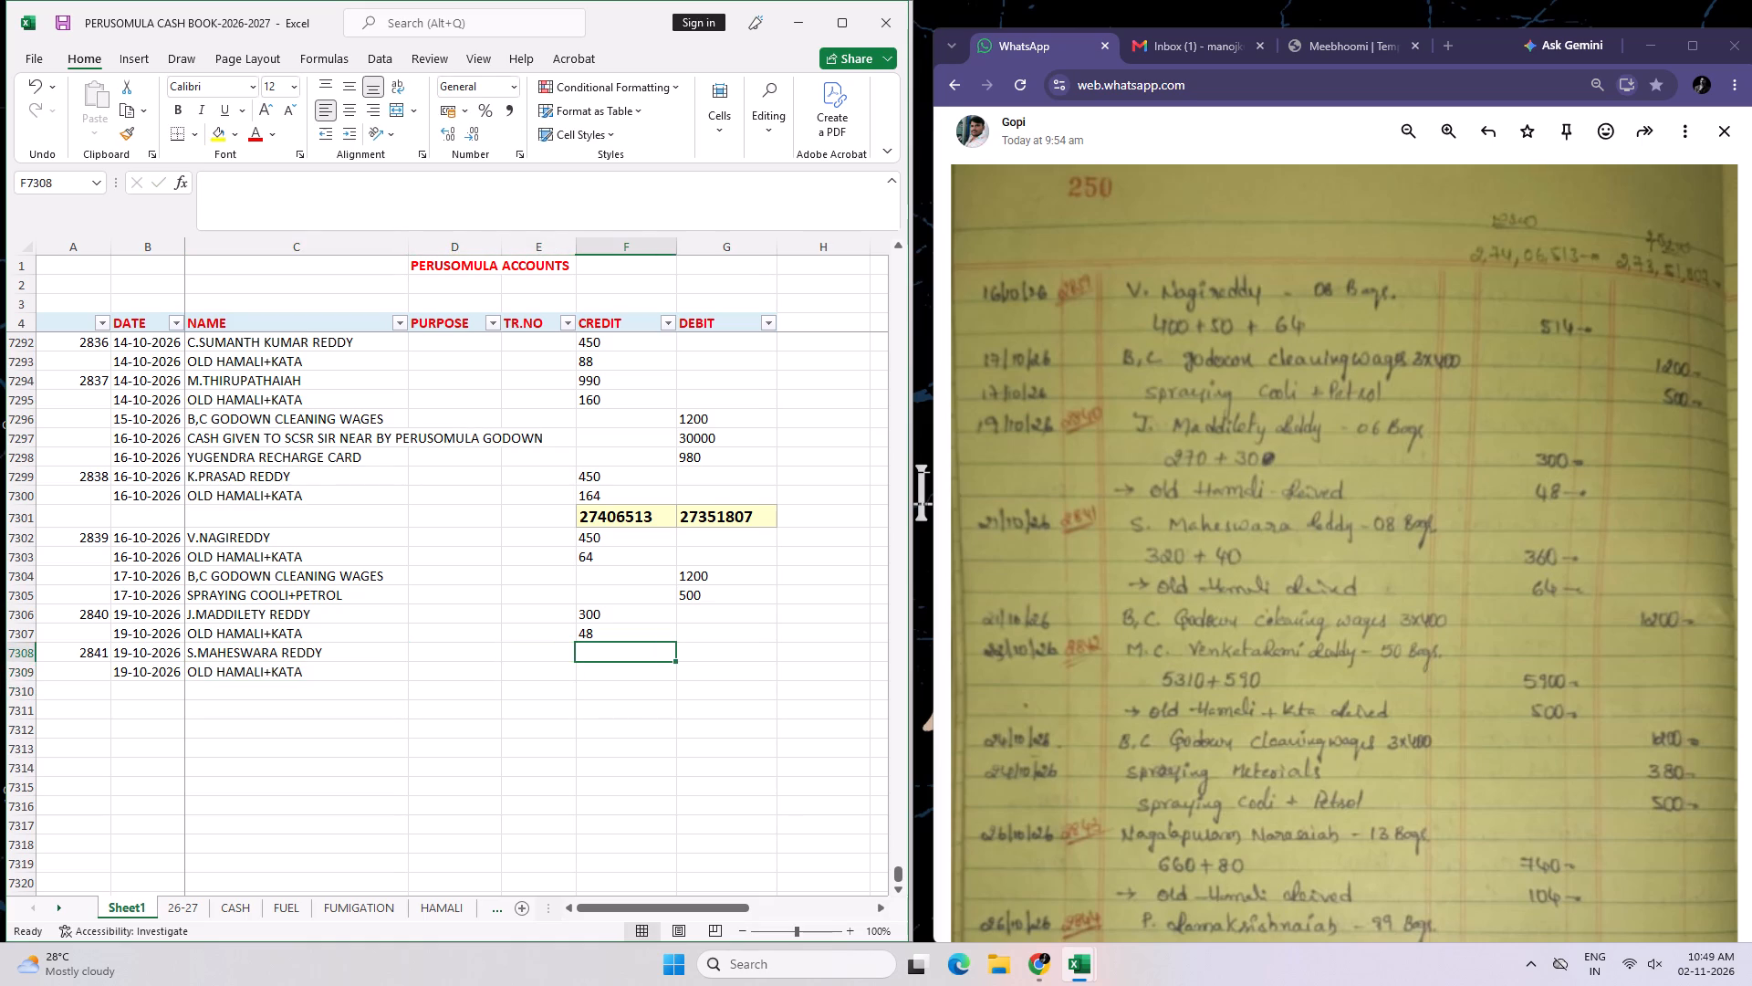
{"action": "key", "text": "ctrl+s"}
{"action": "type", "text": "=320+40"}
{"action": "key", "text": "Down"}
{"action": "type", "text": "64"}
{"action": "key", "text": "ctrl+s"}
Enter serial number 2842 in the first column of row 7310.
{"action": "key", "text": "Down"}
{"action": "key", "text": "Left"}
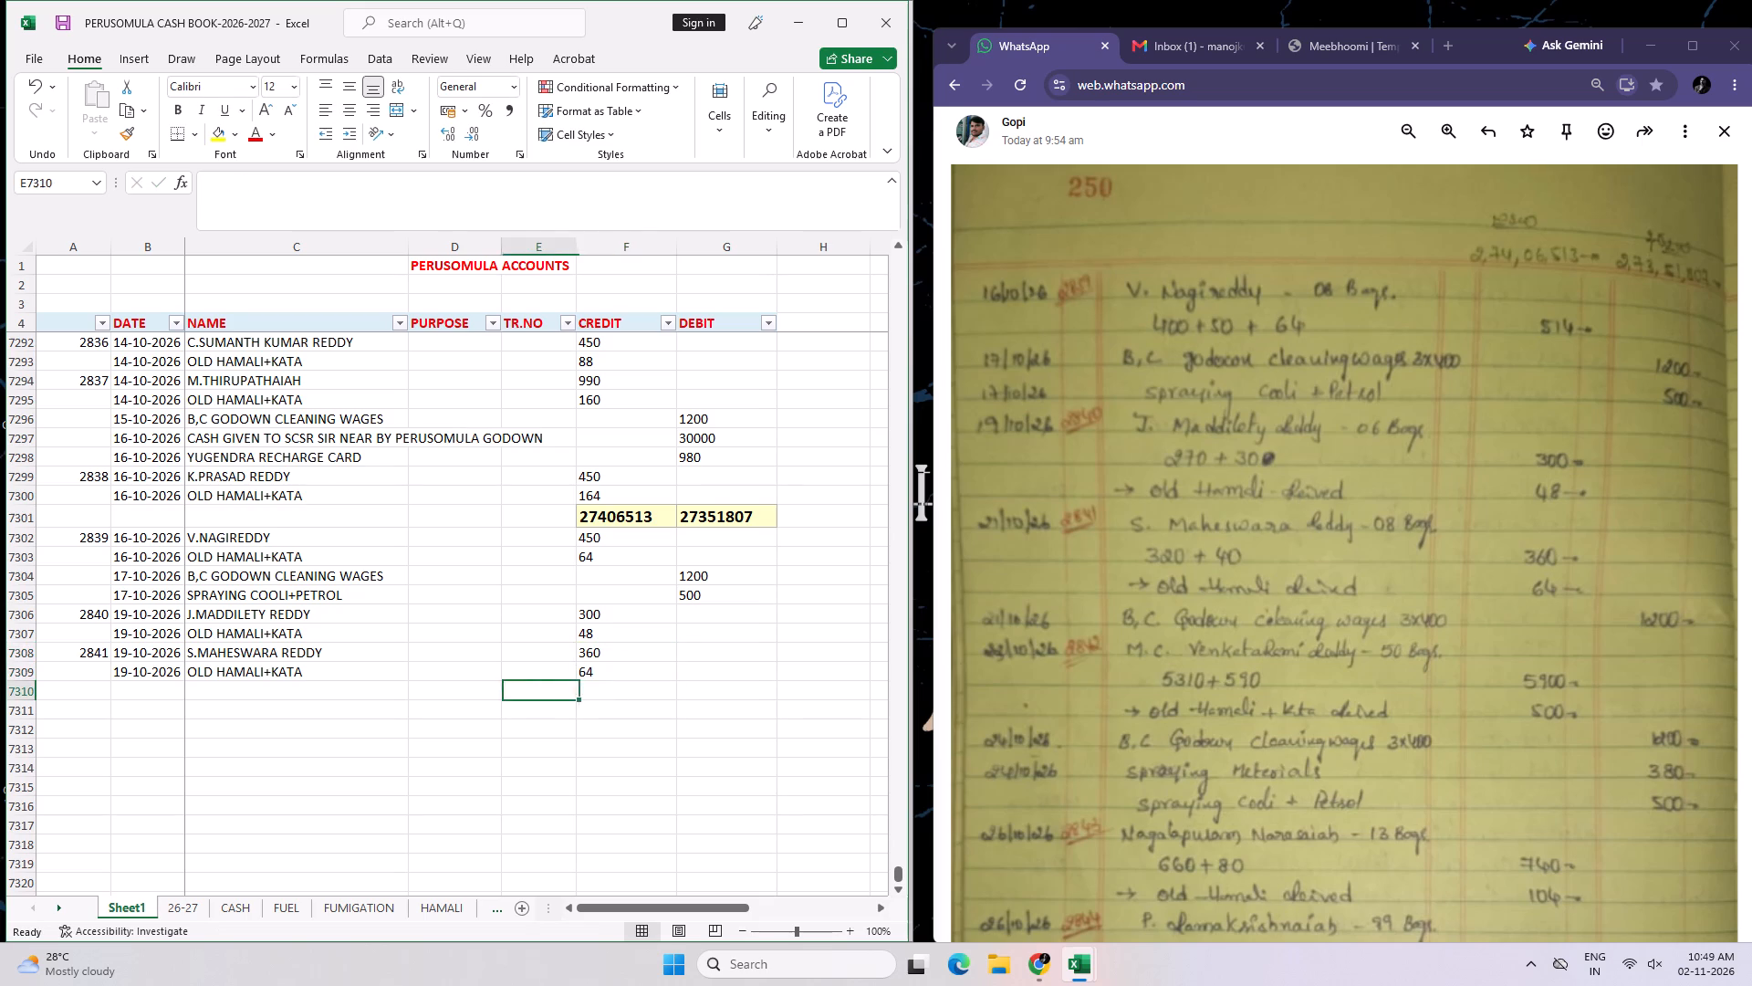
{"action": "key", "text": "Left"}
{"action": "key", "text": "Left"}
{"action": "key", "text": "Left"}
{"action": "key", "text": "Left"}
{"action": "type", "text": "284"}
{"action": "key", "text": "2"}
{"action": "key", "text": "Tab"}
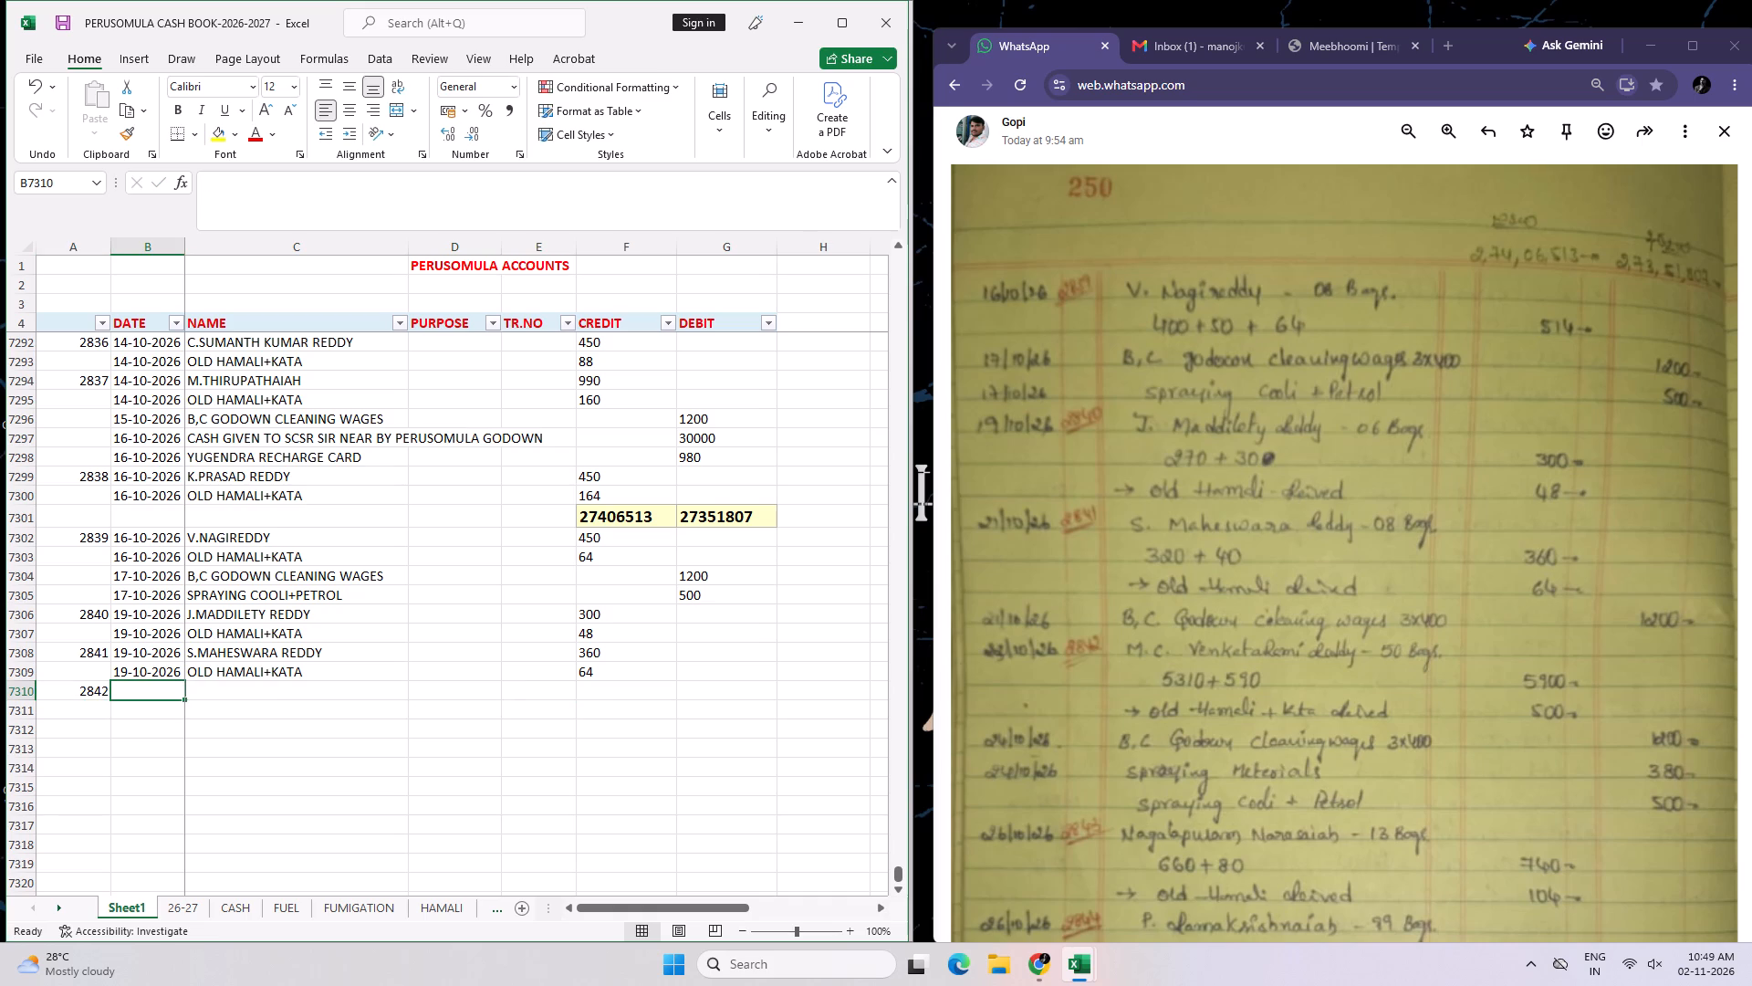
Copy serial number 2842 down to row 7311 and clear it from row 7310.
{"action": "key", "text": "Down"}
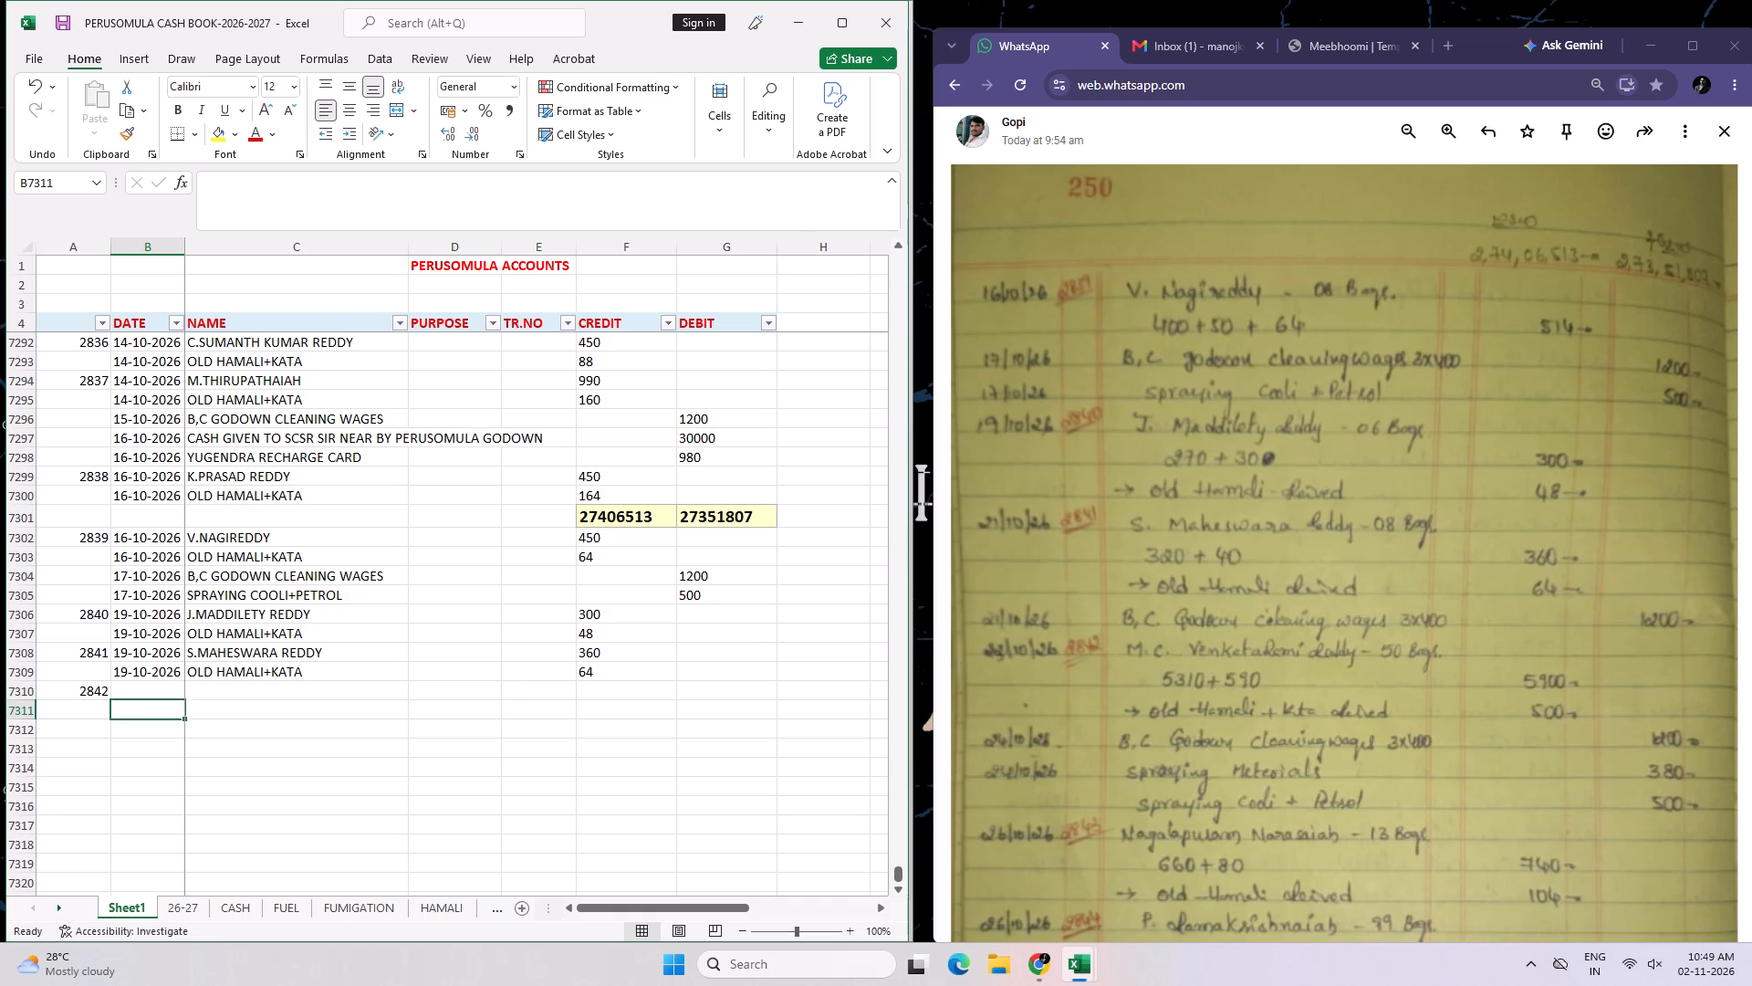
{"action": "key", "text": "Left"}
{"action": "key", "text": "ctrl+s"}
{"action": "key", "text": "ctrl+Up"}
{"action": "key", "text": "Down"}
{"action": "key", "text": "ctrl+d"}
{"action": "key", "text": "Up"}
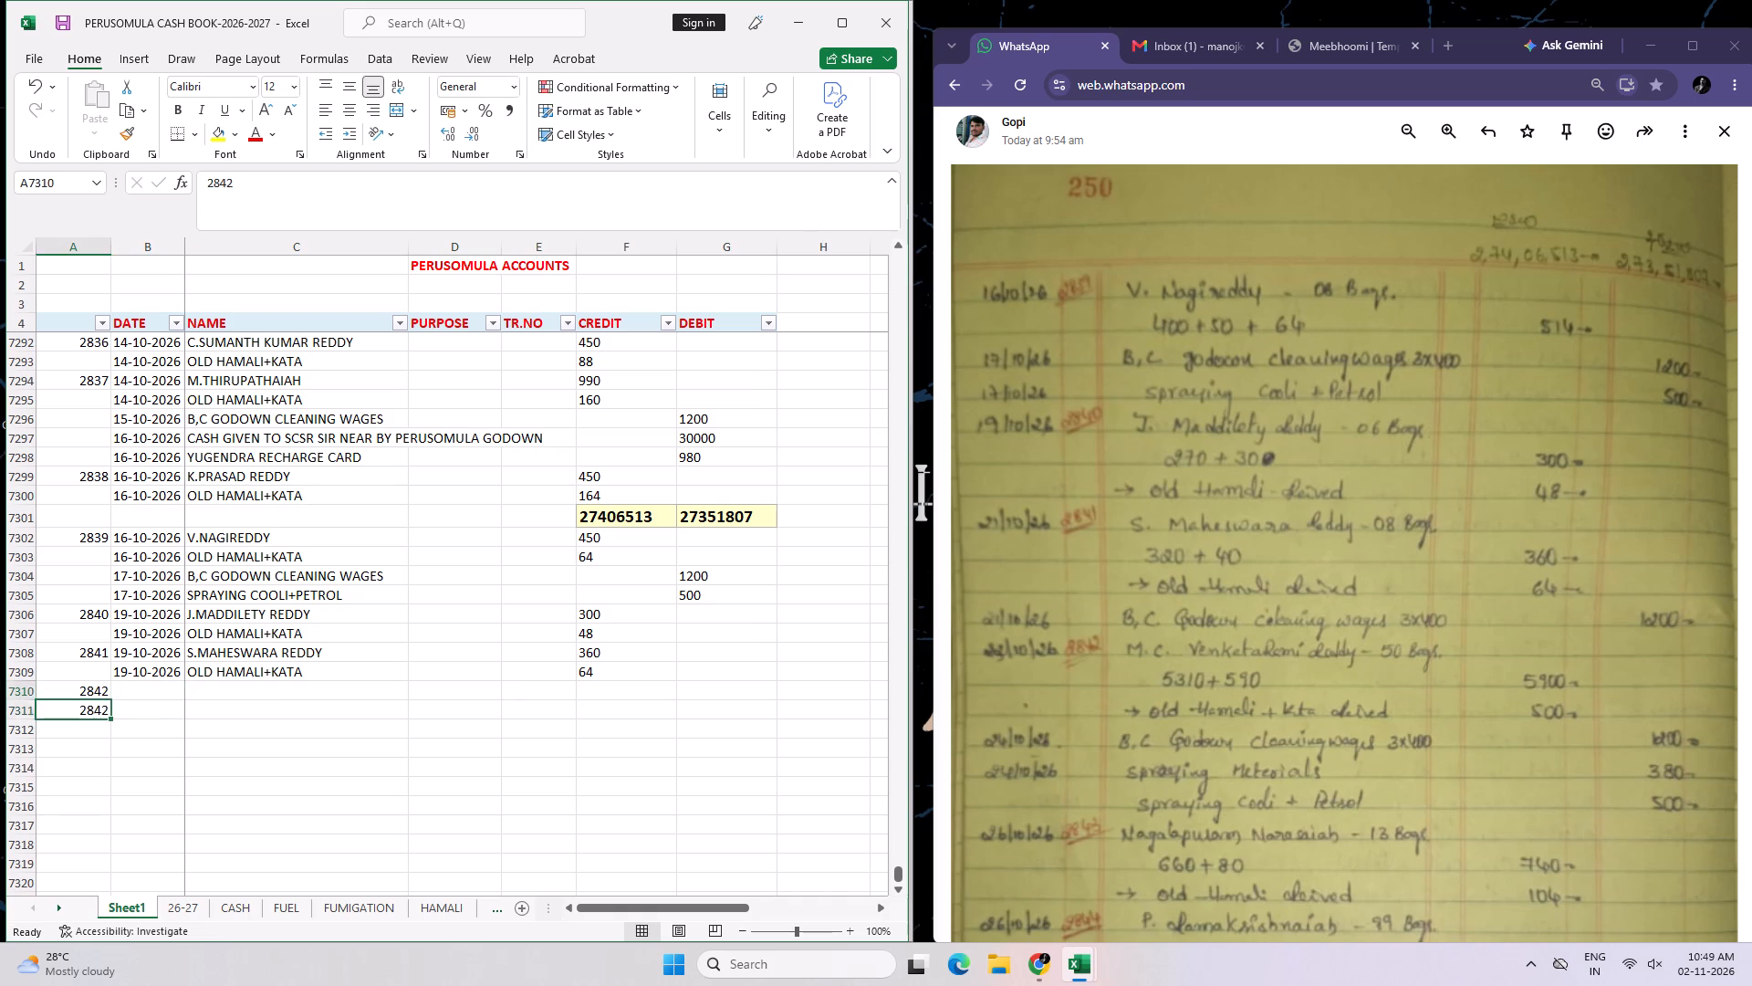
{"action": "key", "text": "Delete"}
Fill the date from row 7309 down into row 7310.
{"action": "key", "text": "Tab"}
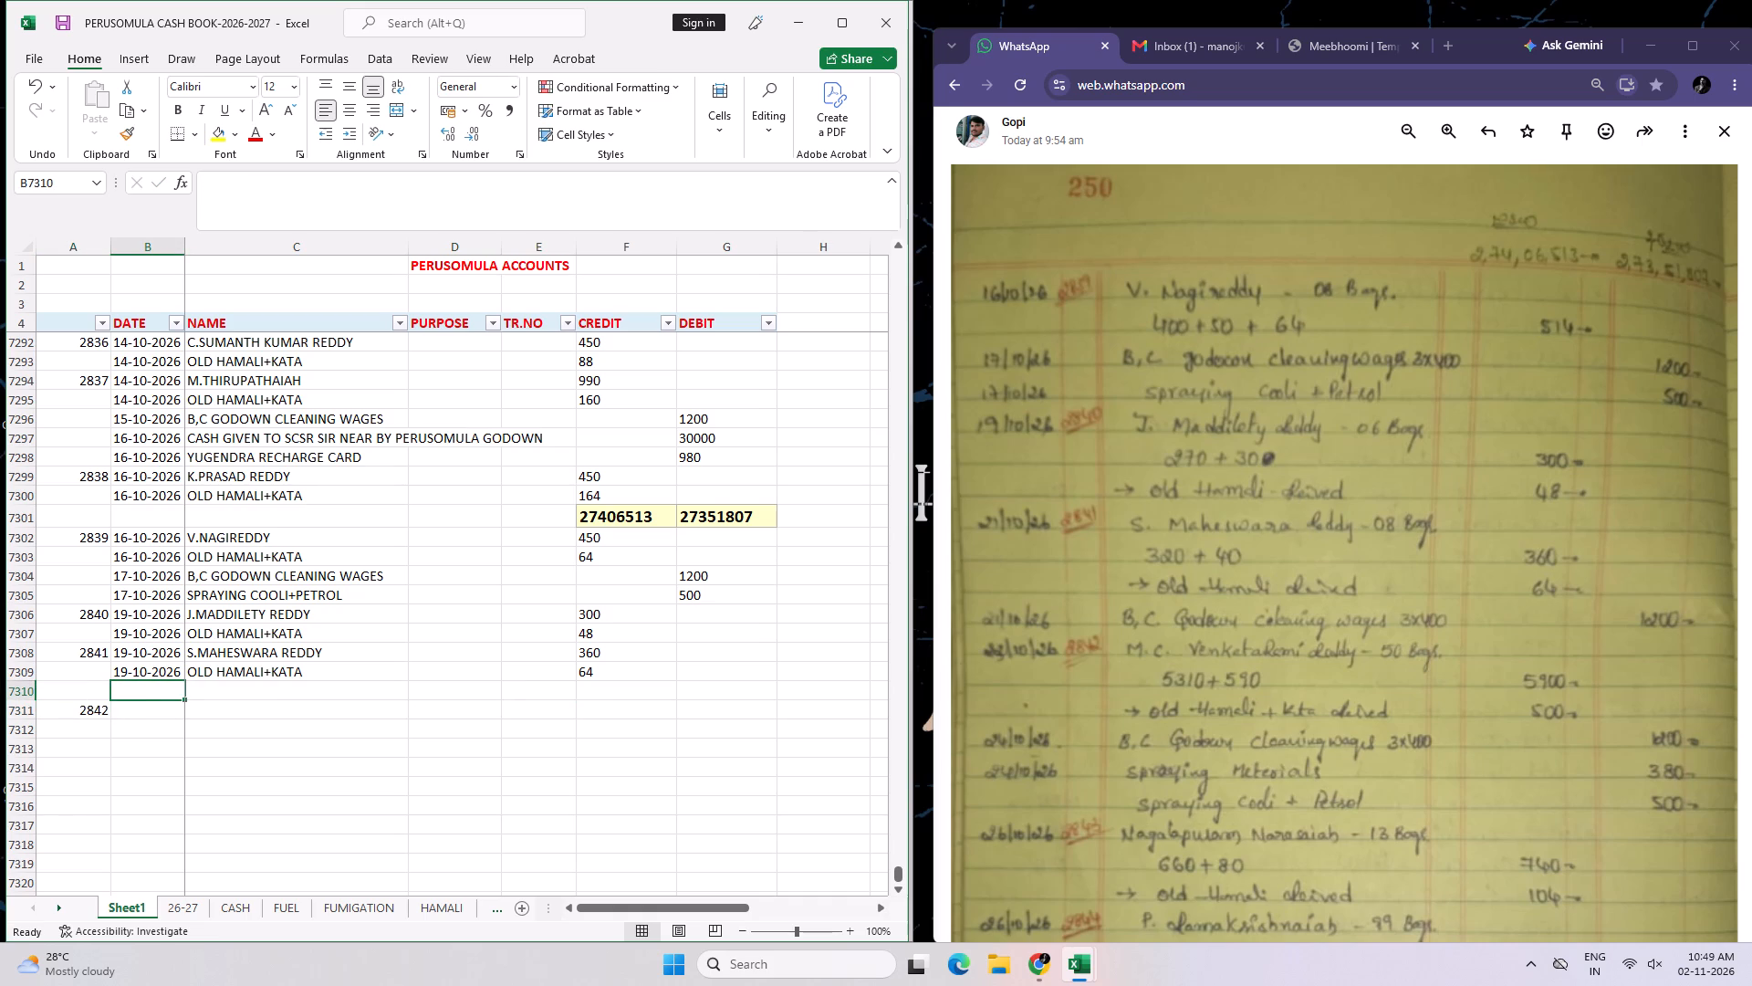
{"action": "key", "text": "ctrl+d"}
Change the date in row 7308 to 21-10-26, fill it down through row 7310, and save the workbook.
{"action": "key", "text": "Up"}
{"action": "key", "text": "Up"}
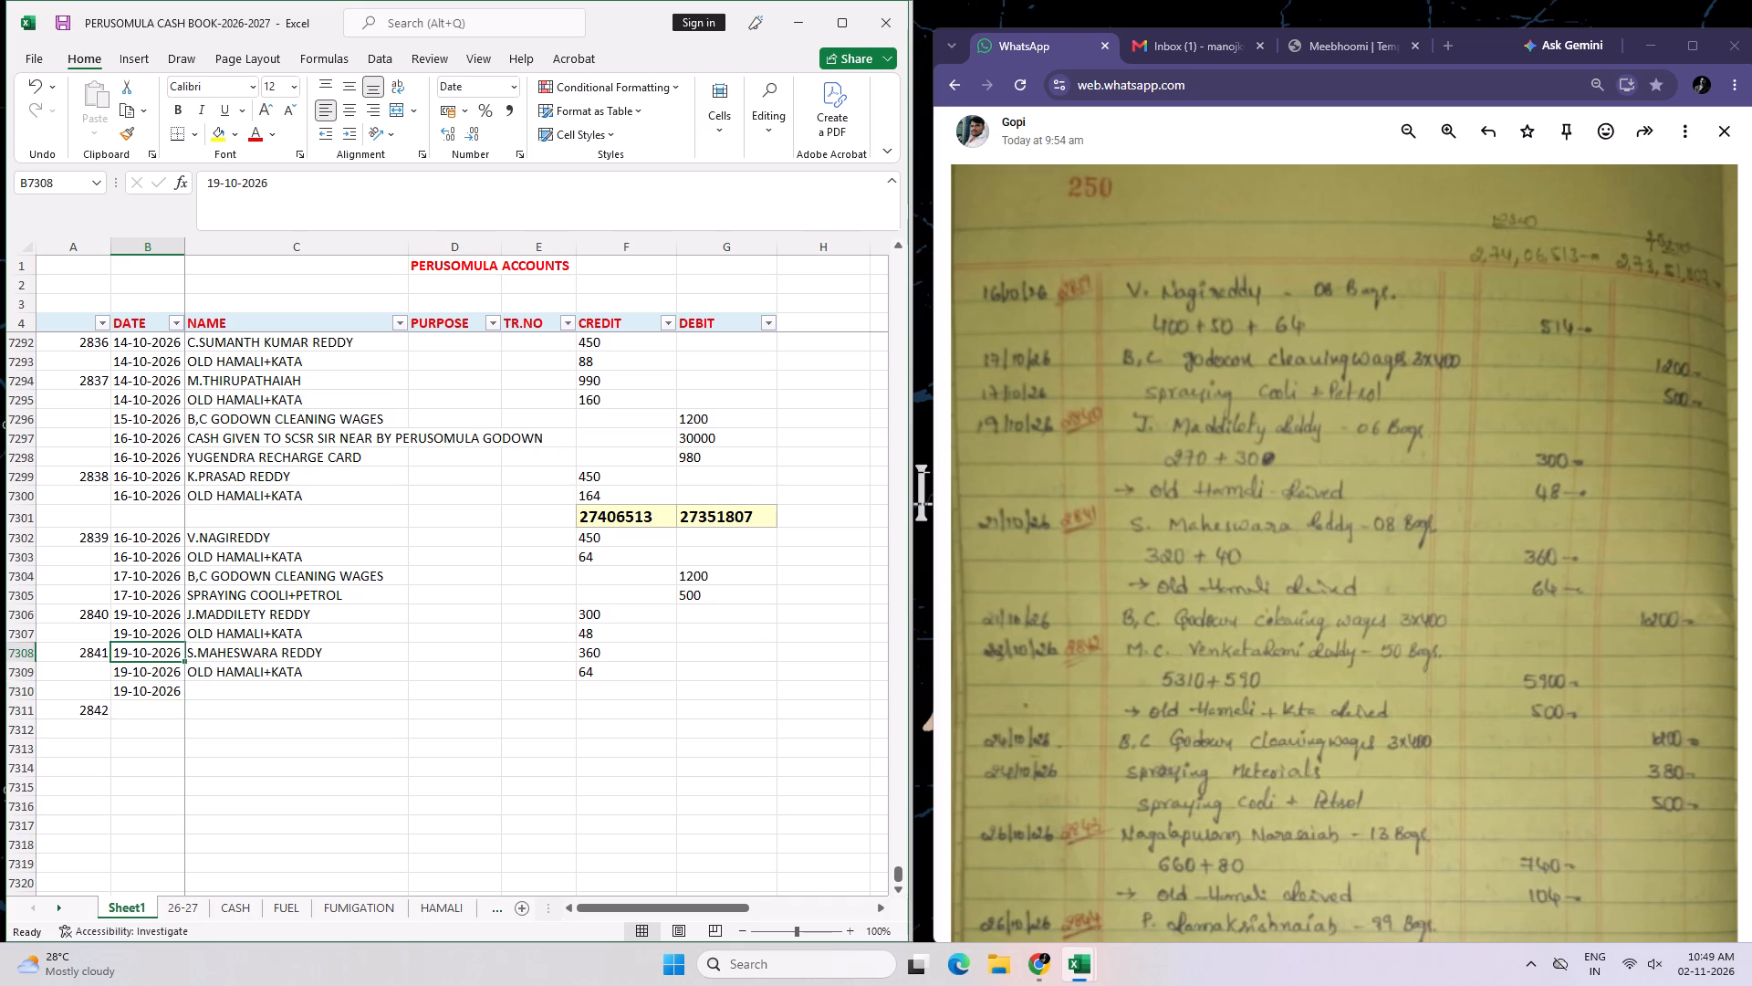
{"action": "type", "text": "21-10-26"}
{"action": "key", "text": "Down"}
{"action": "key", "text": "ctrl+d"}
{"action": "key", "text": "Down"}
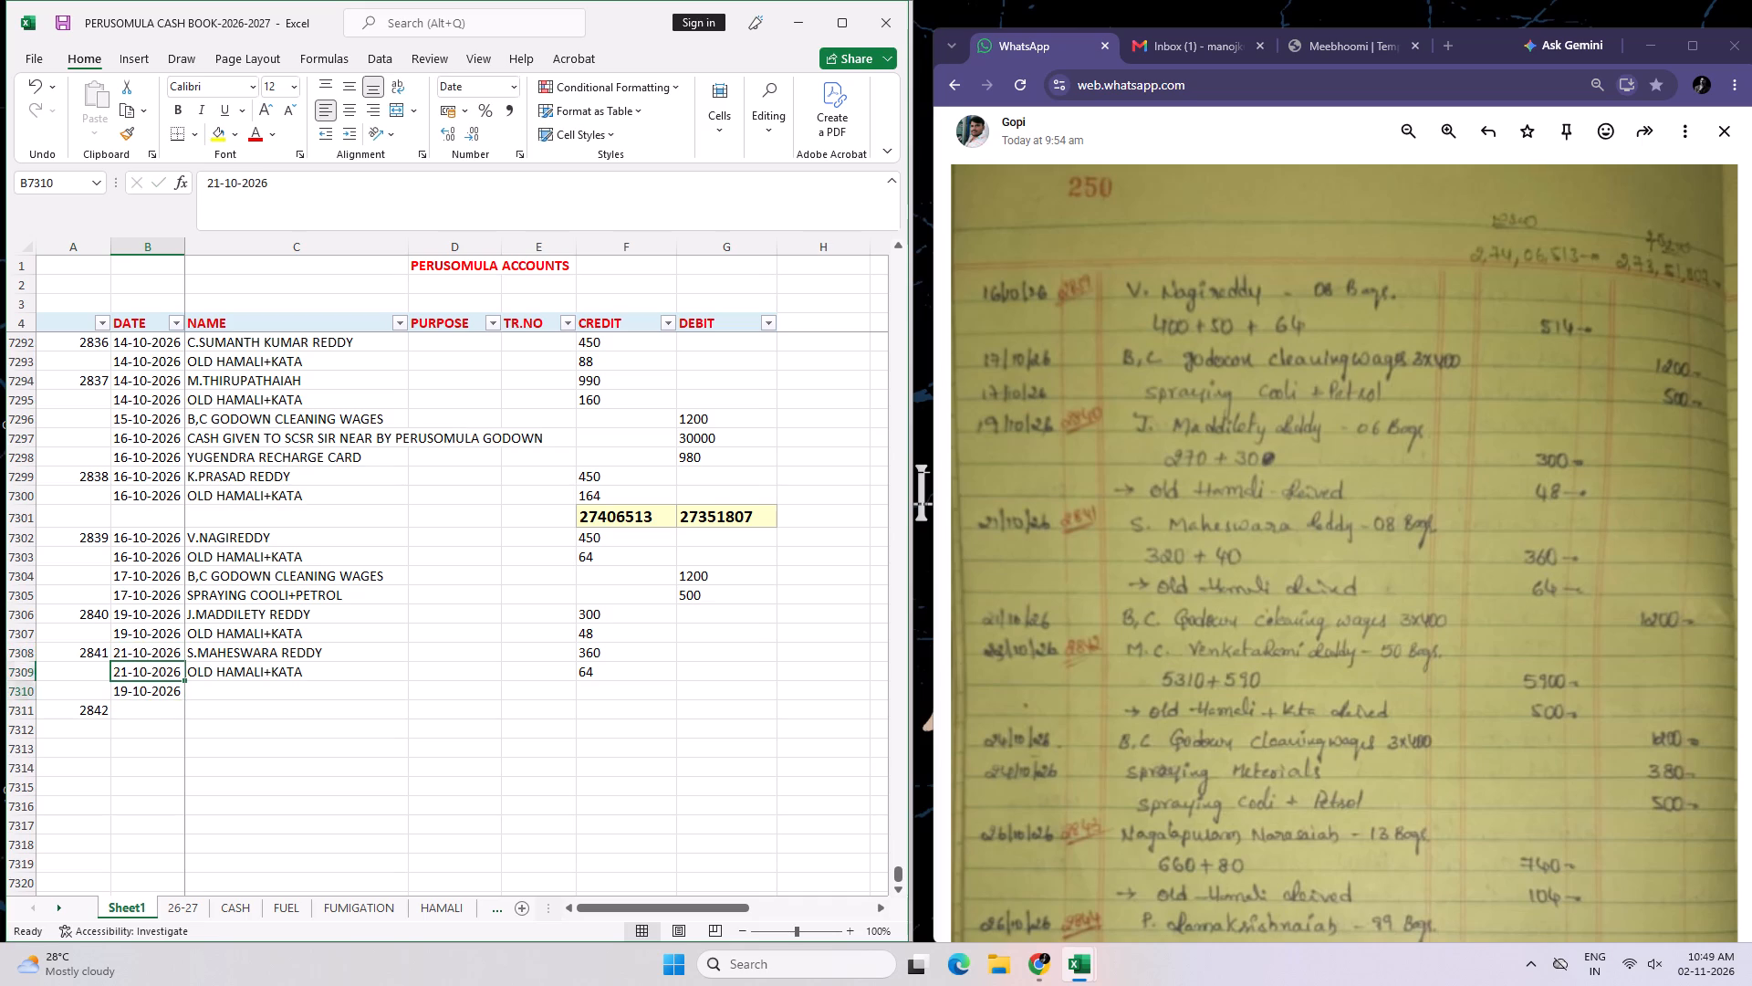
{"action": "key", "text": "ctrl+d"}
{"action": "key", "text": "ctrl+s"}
Enter 22-10-236 as the date in row 7311, fill it down to row 7312, and save the workbook.
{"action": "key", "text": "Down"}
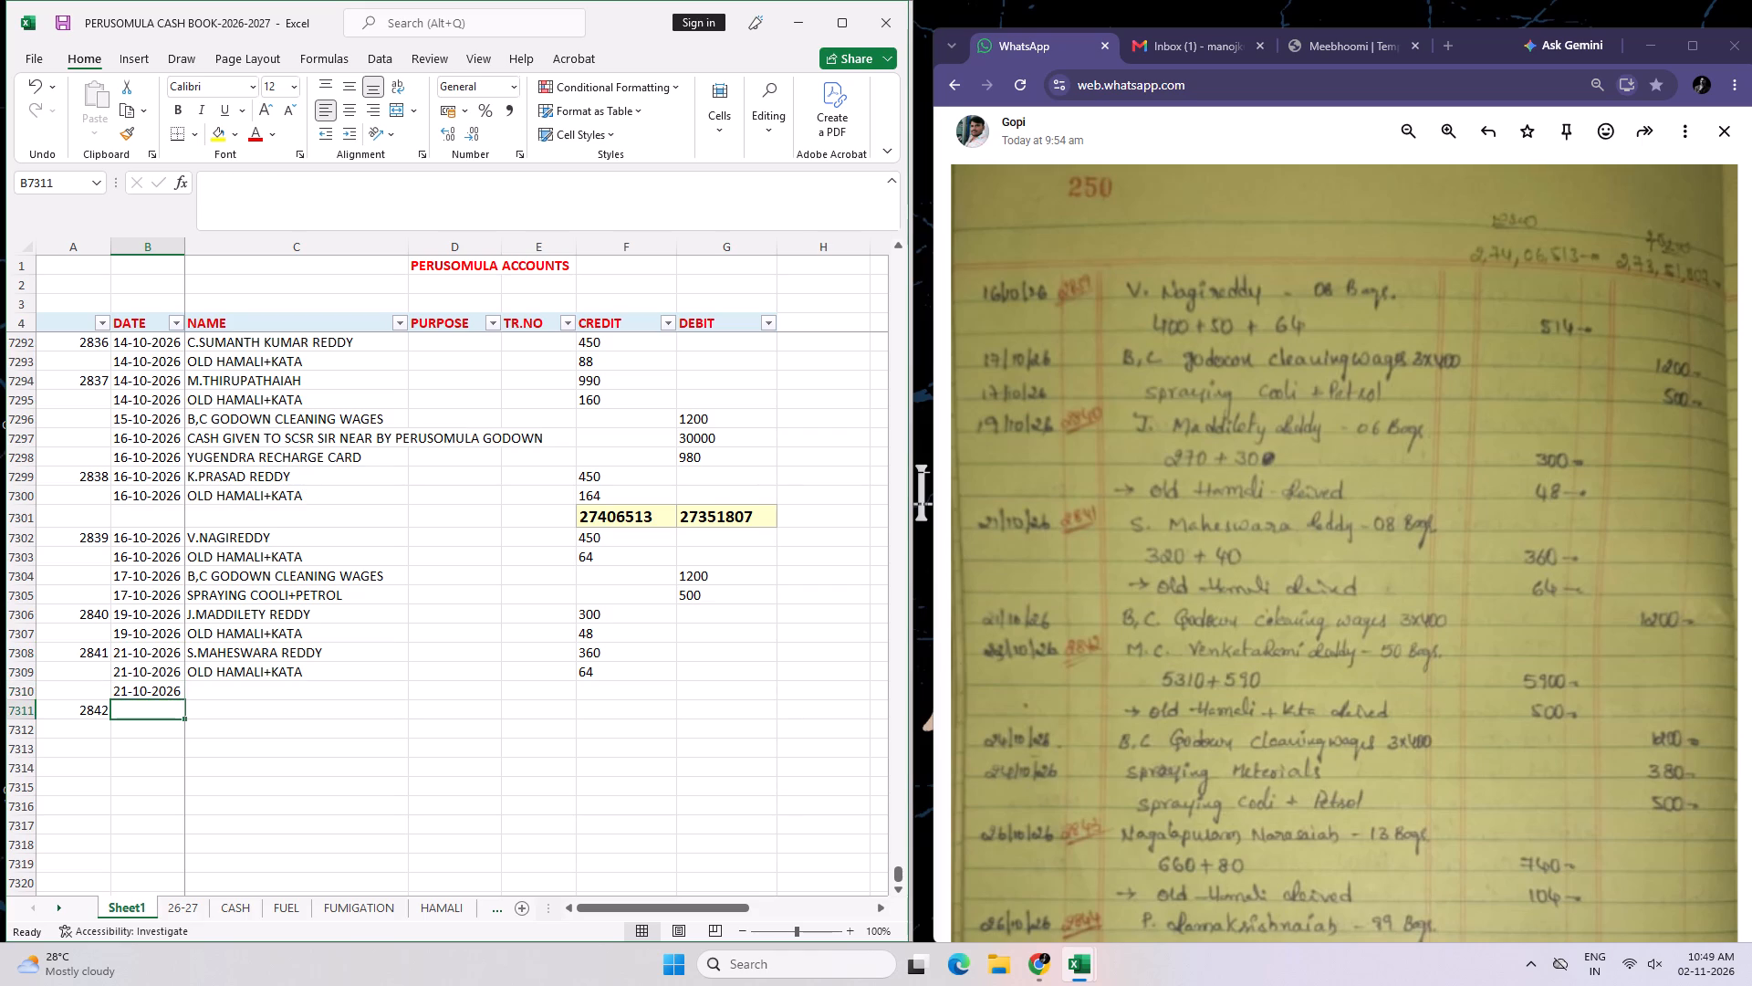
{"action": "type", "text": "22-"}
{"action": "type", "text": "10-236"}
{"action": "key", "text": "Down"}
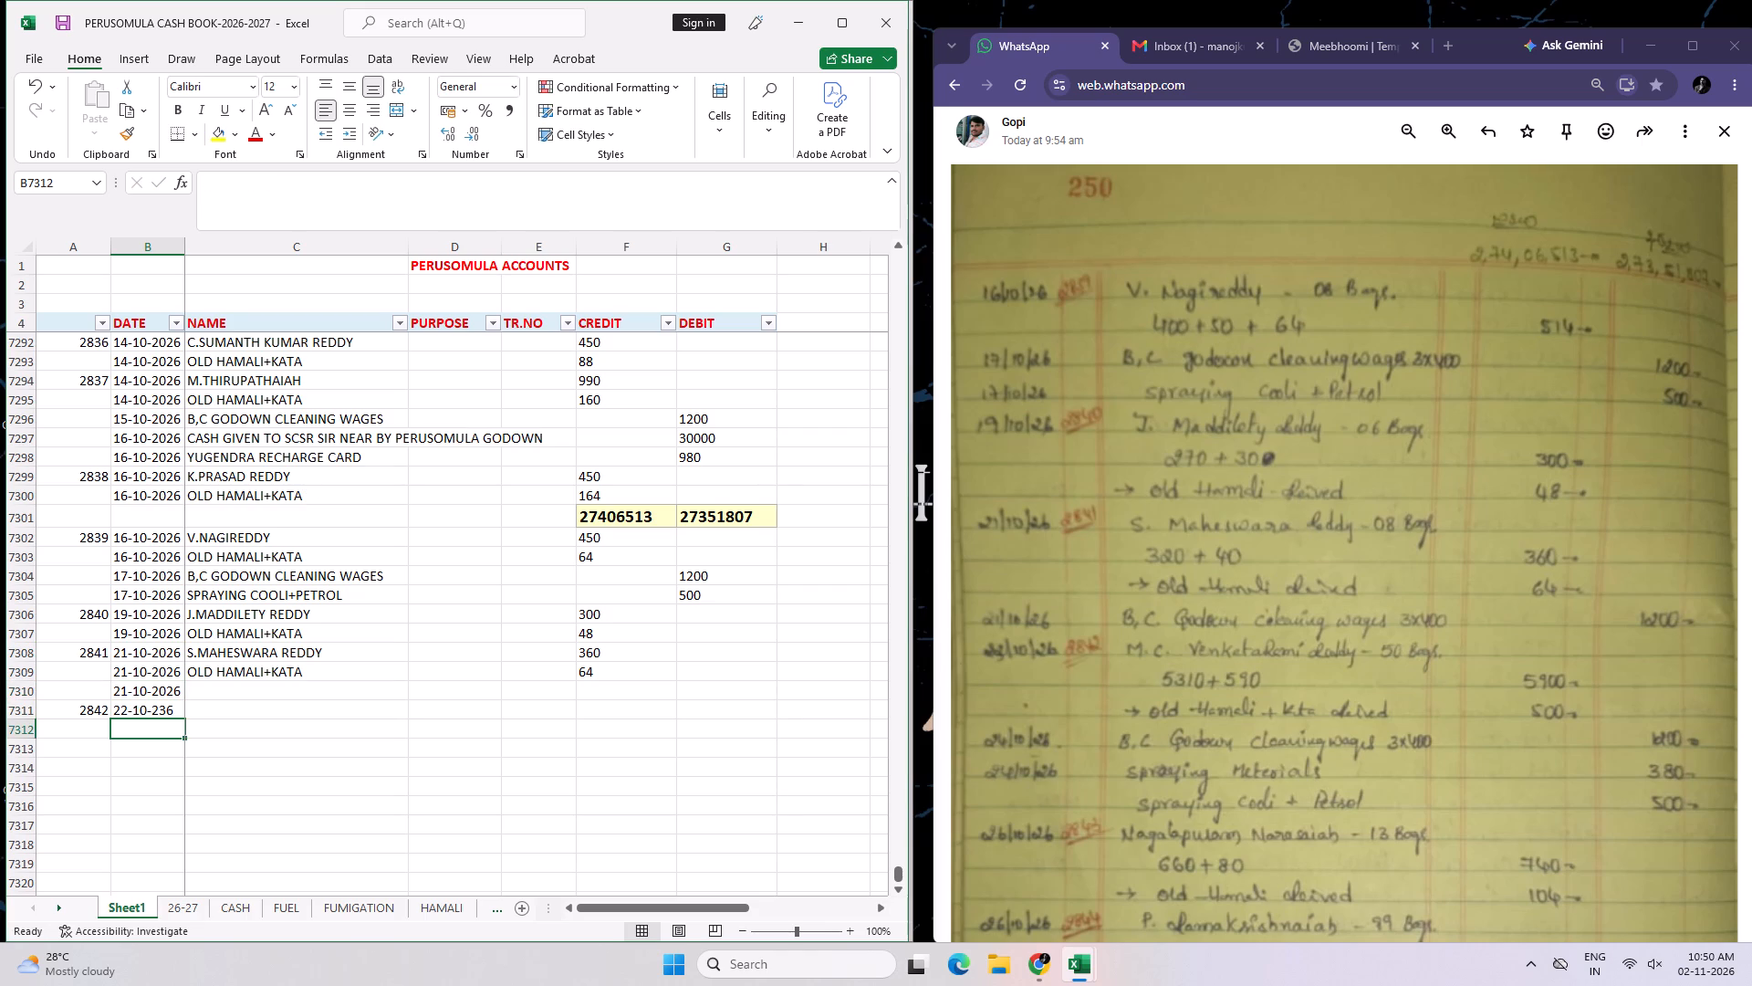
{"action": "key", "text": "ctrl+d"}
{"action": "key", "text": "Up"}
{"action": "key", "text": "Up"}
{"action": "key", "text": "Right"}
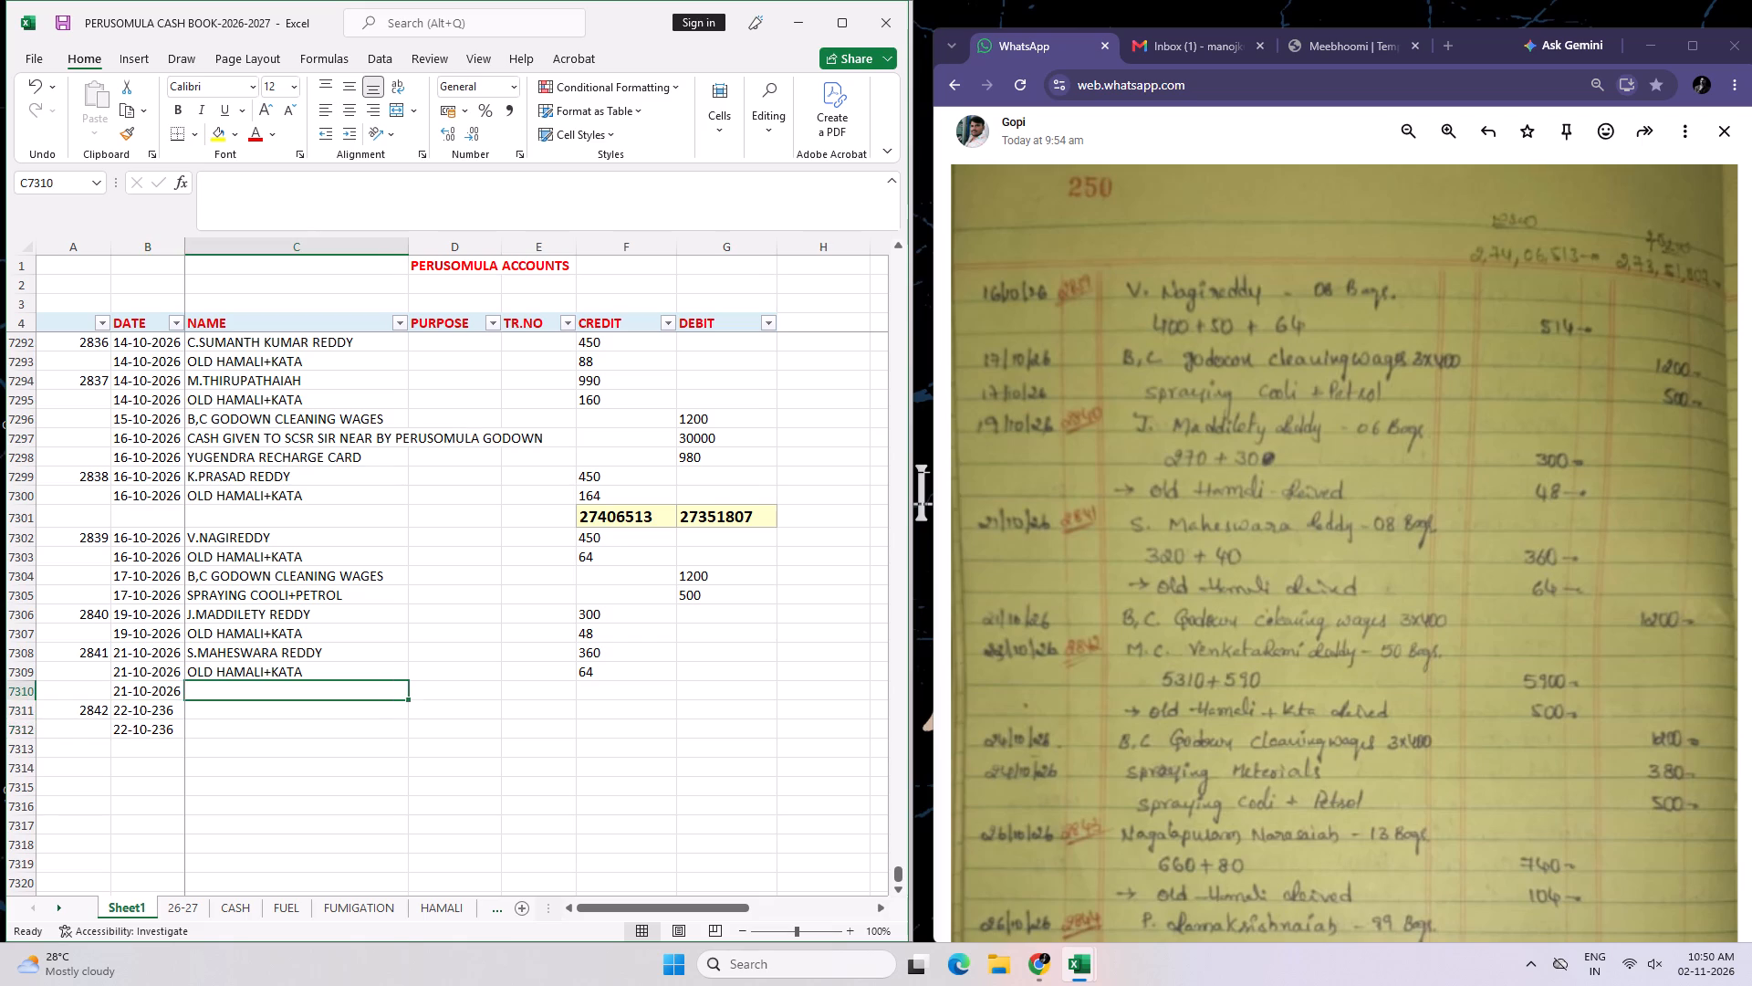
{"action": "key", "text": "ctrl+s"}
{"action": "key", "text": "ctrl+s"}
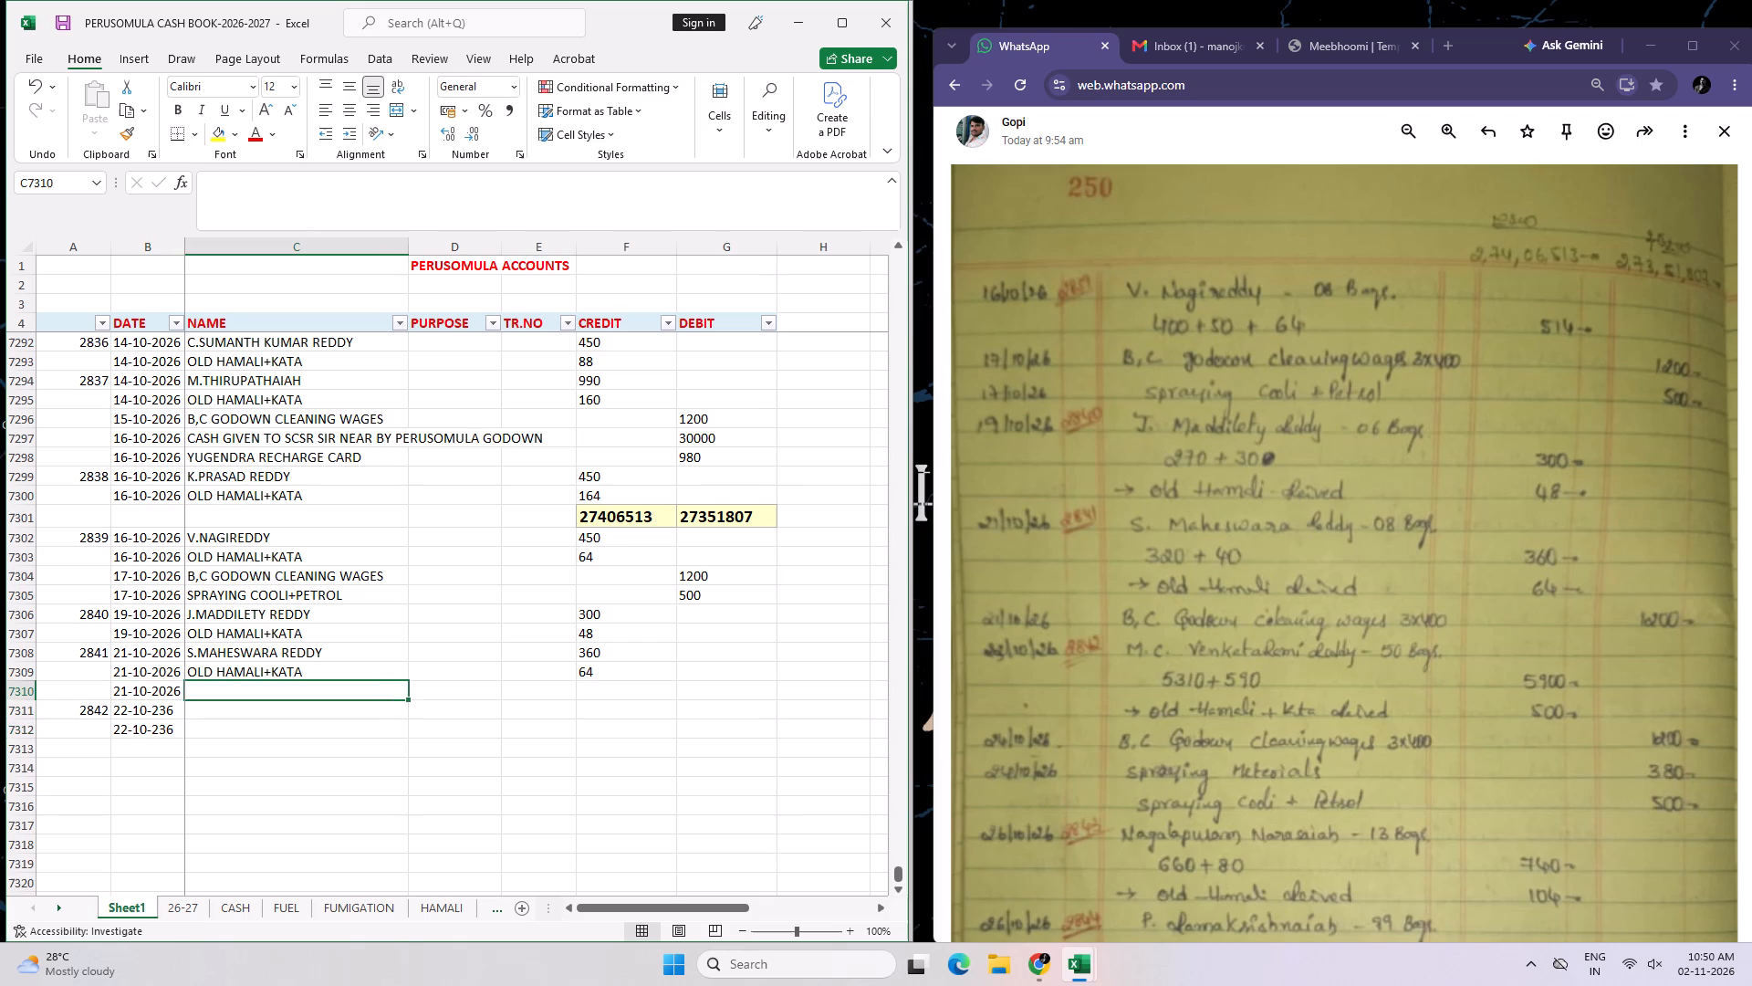
Enter B,C GODOWN CLEANING WAGES as the name in row 7310 with a debit of 1200, and save the workbook.
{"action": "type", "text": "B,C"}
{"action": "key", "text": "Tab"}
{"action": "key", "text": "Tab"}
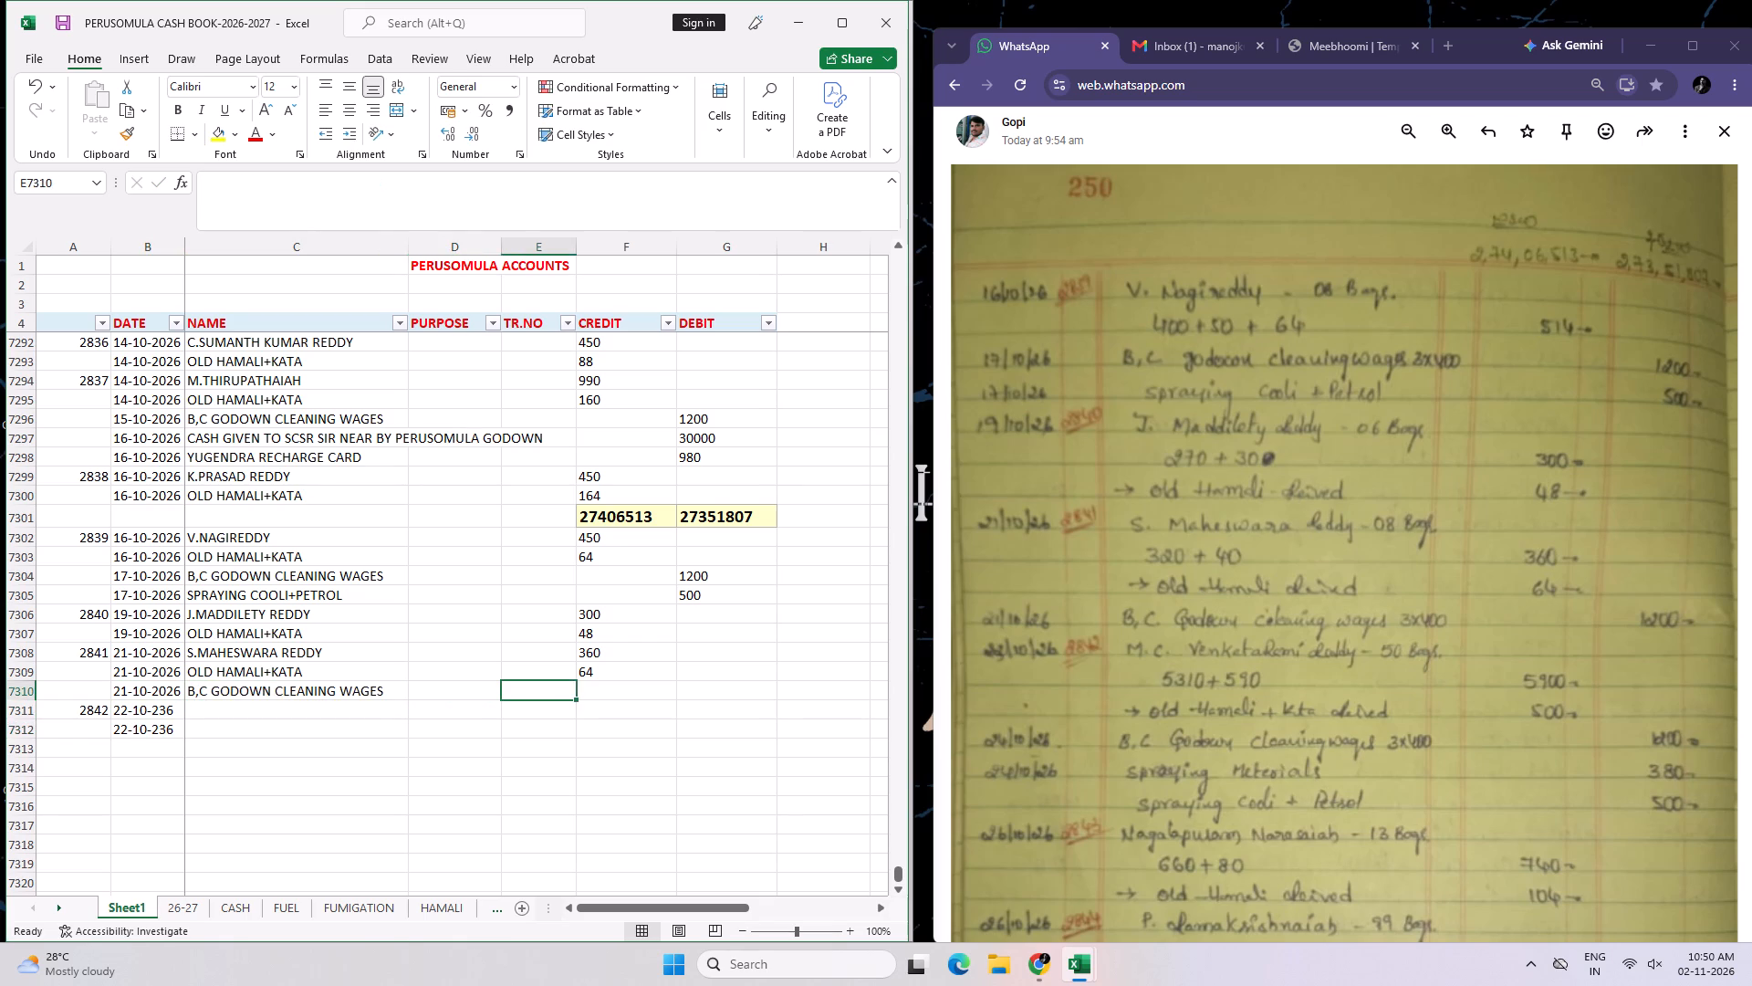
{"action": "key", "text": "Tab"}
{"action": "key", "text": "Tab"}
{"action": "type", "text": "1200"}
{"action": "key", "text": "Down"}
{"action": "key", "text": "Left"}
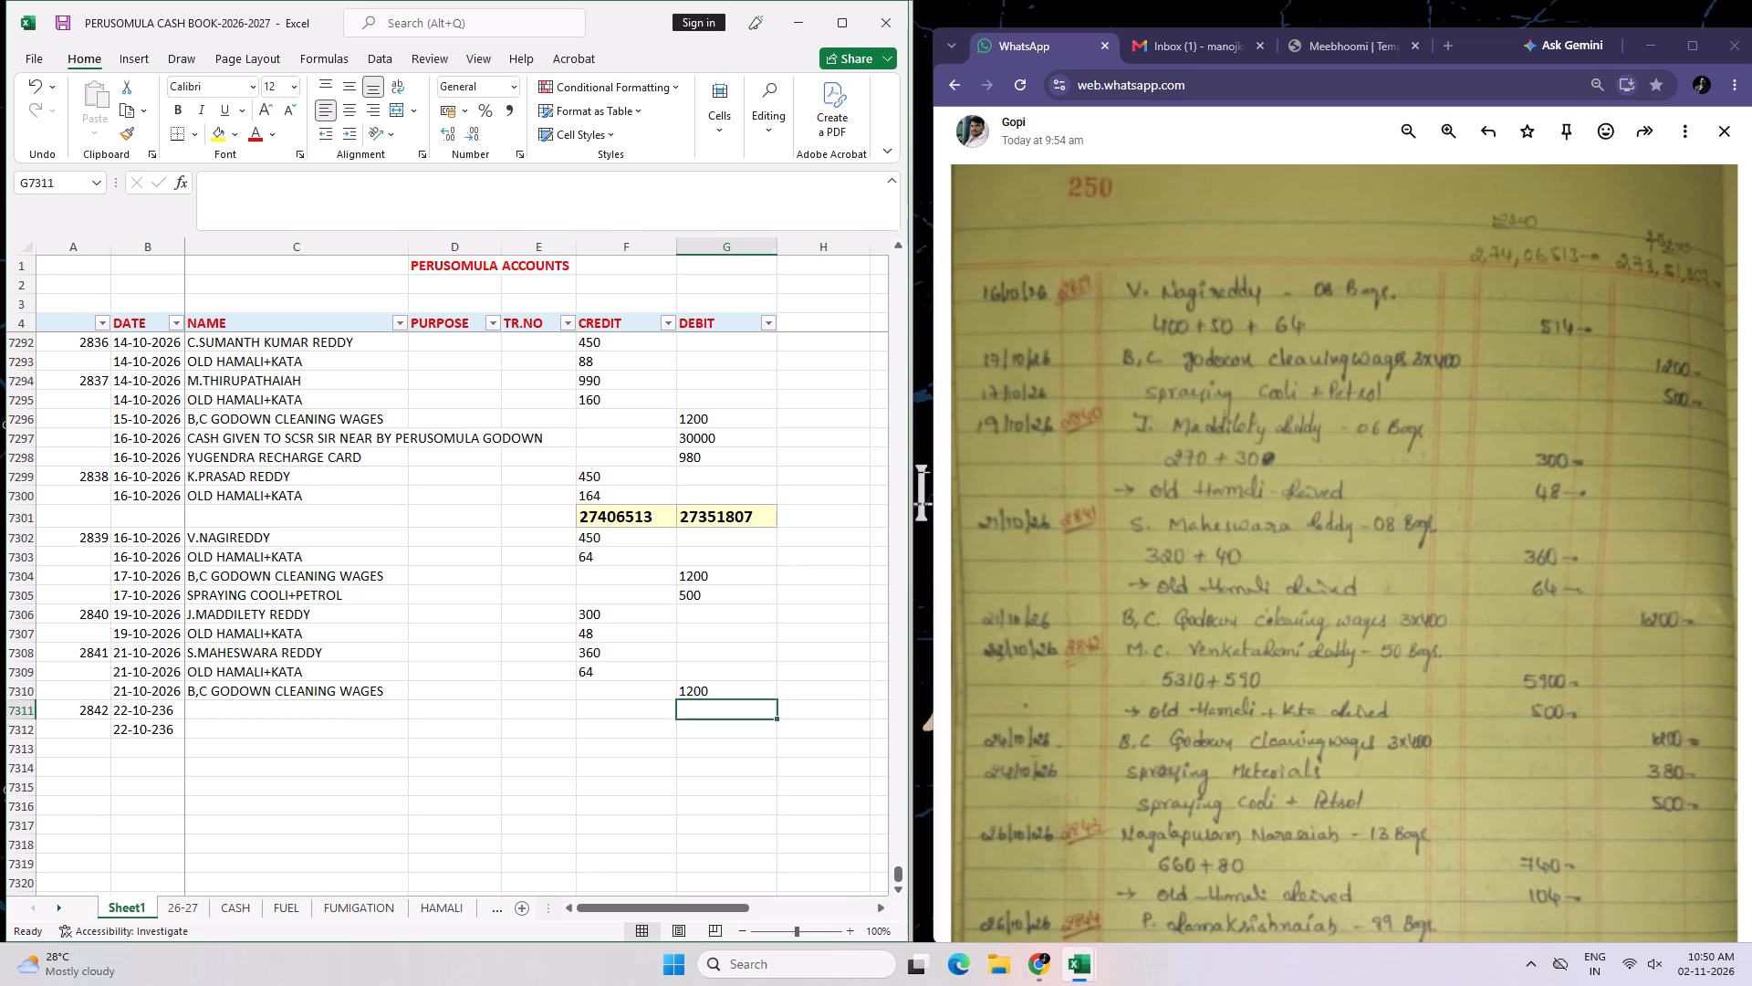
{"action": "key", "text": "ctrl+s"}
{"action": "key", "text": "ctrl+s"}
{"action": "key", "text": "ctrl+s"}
Enter credits of =5310+590 in row 7311 and 500 in row 7312.
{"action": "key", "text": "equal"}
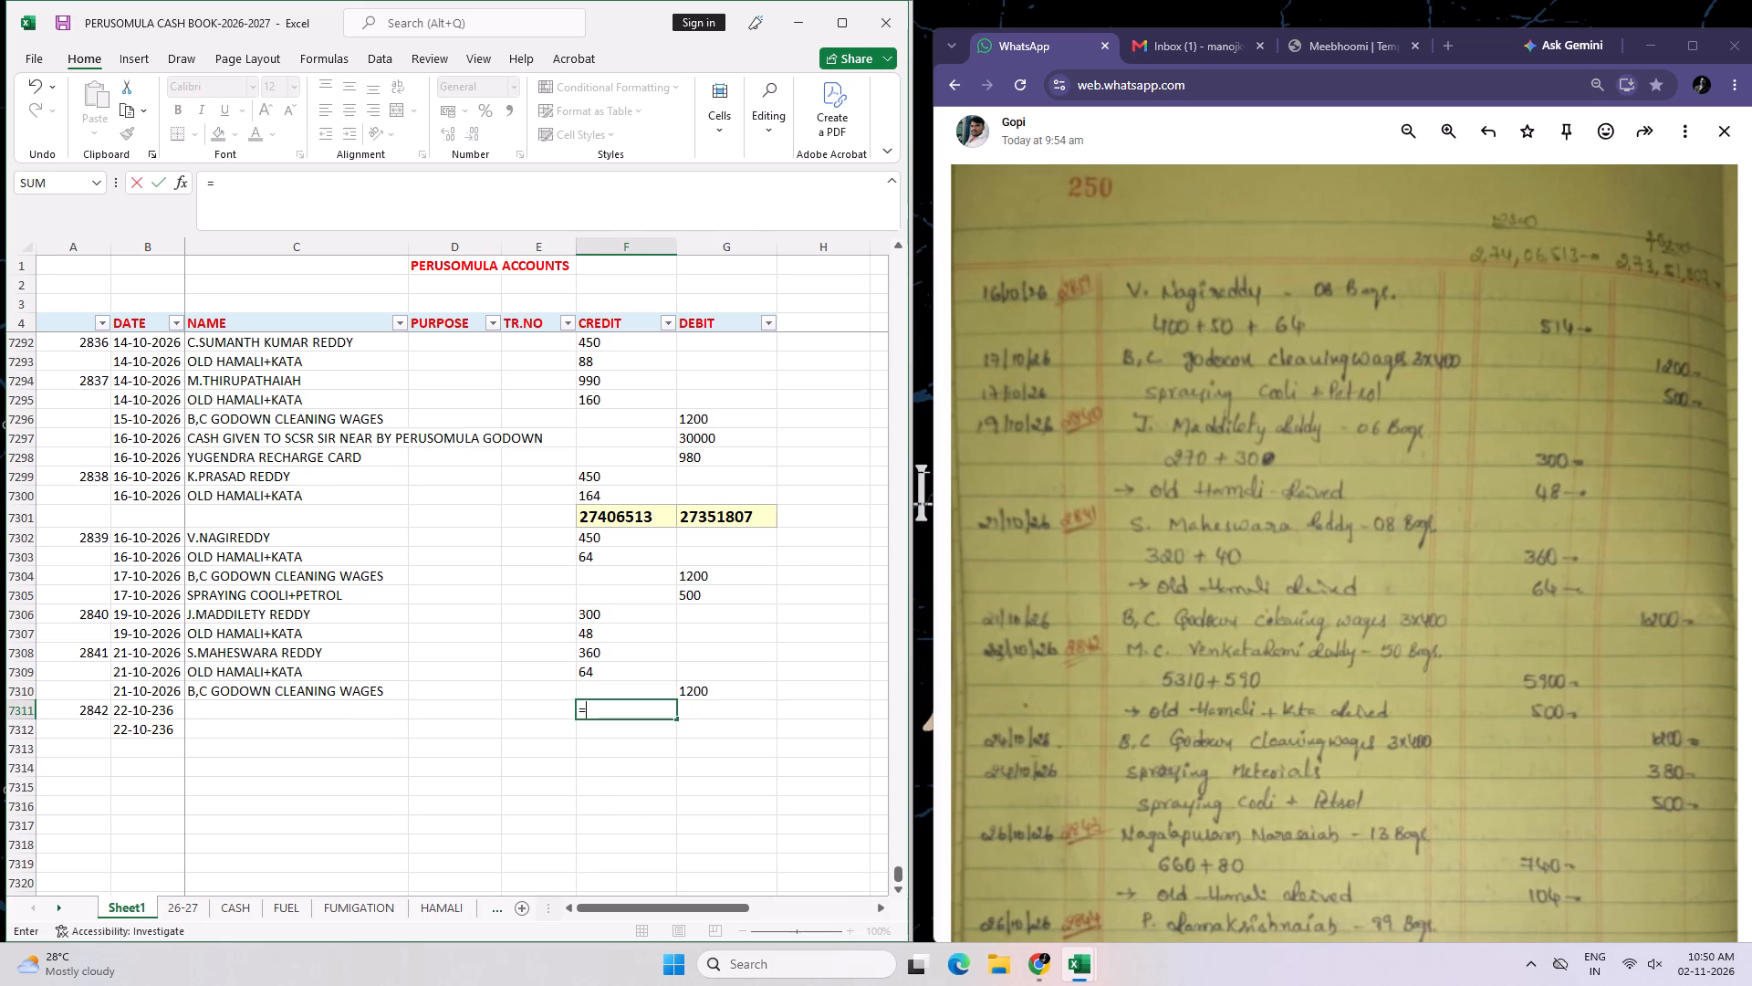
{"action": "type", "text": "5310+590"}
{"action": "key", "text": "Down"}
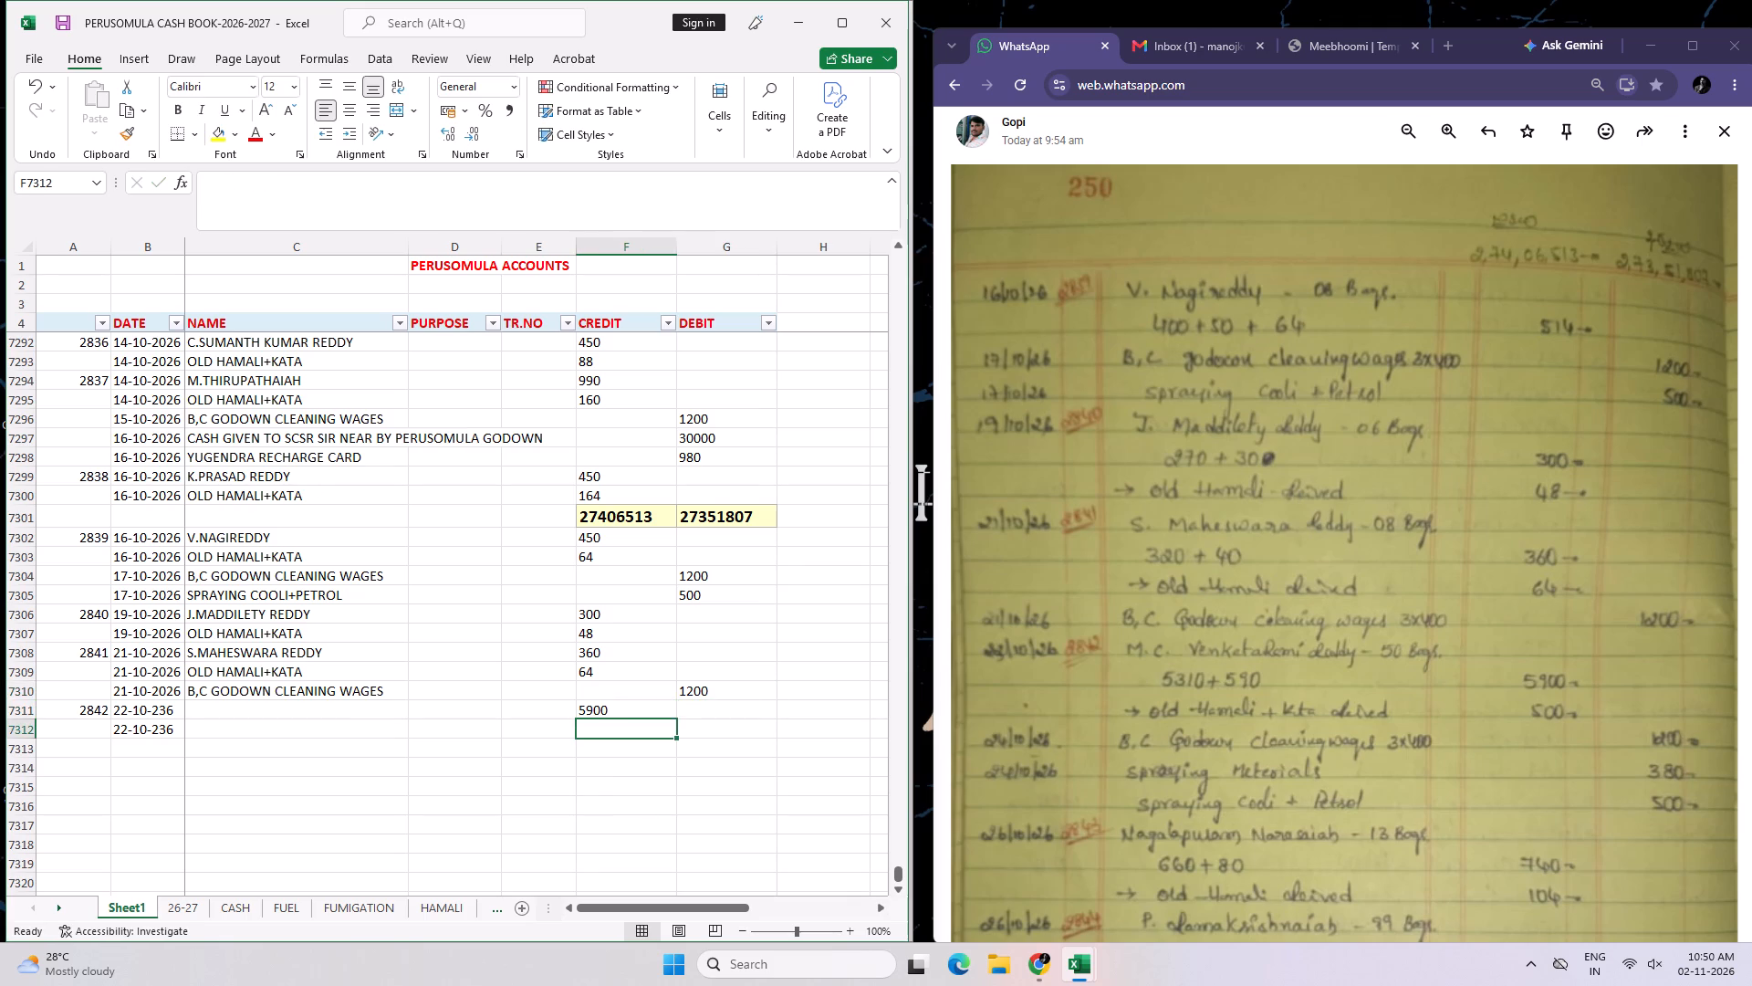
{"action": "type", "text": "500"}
Enter the party's name from ledger entry 2842 in the NAME column of row 7311.
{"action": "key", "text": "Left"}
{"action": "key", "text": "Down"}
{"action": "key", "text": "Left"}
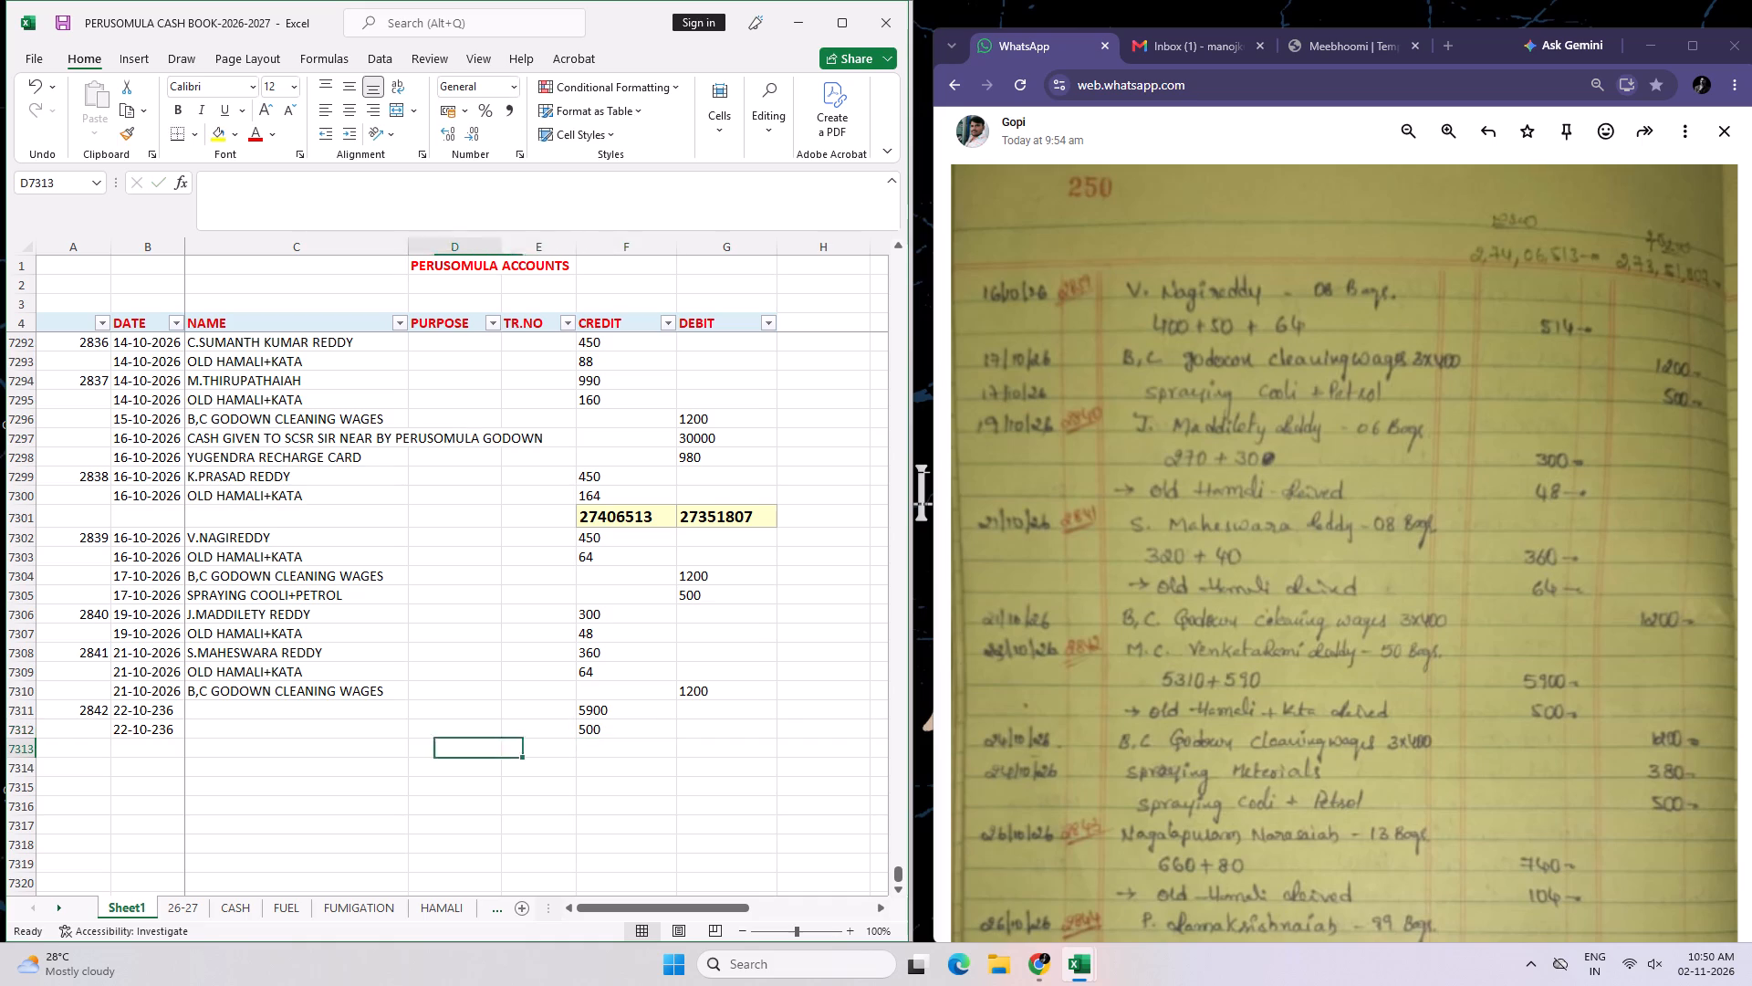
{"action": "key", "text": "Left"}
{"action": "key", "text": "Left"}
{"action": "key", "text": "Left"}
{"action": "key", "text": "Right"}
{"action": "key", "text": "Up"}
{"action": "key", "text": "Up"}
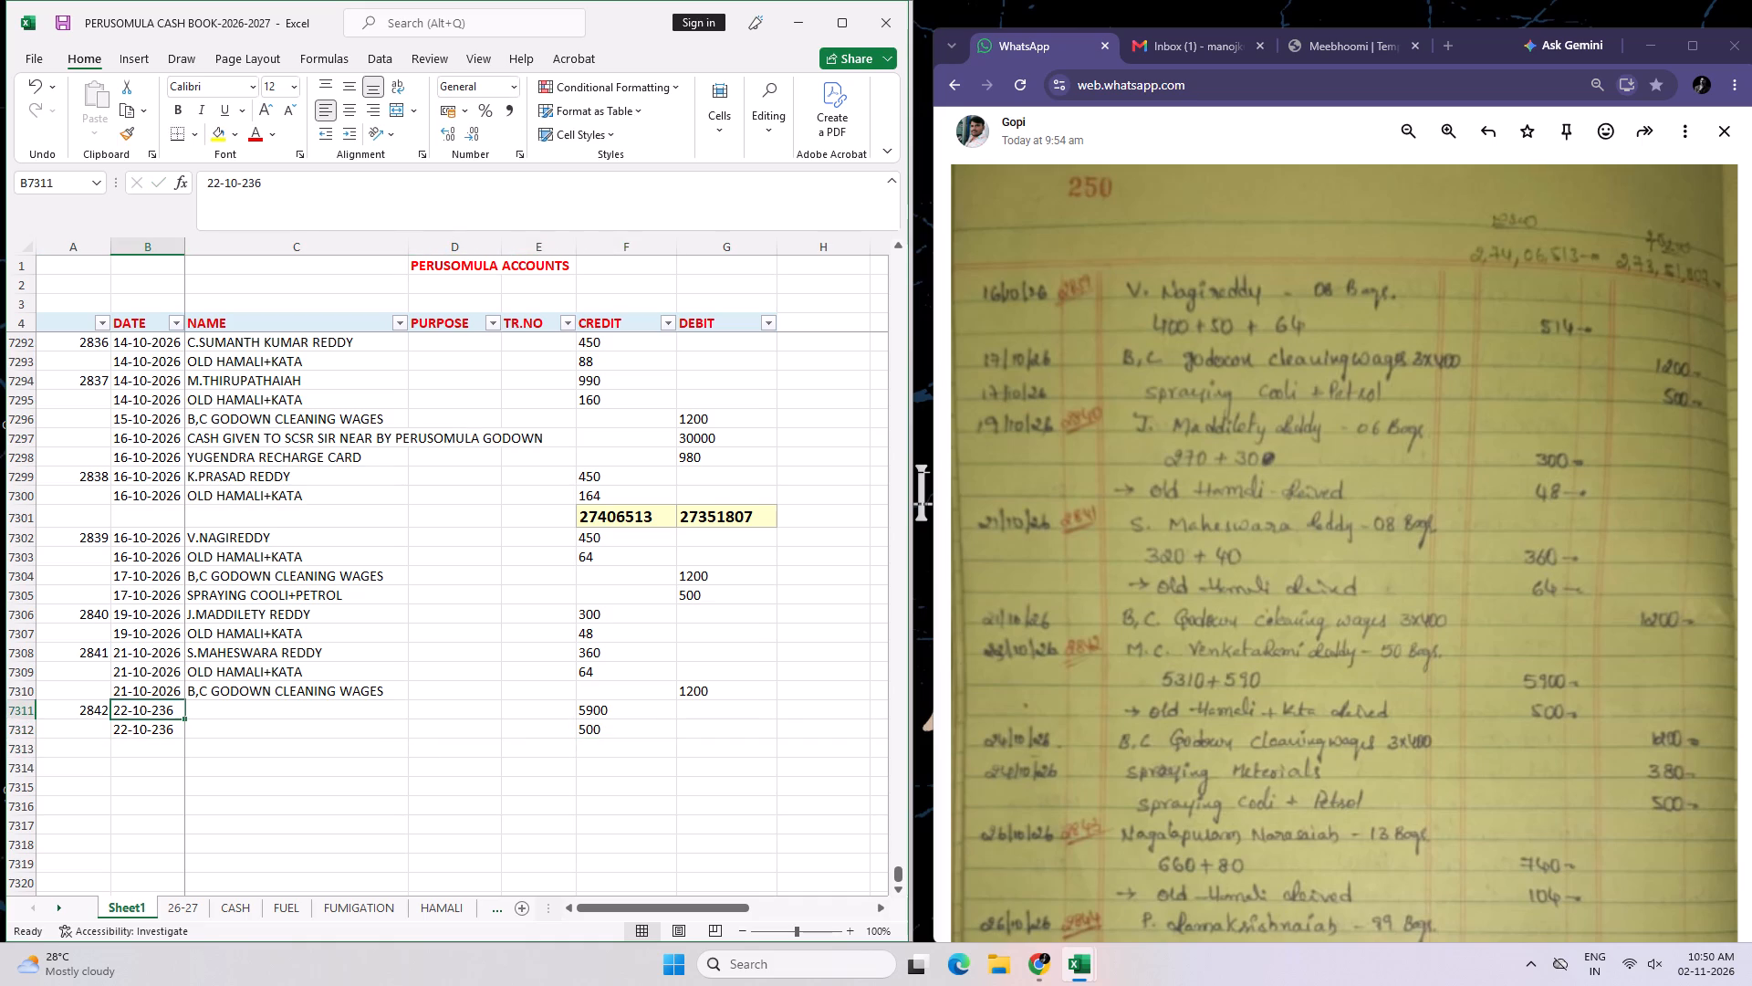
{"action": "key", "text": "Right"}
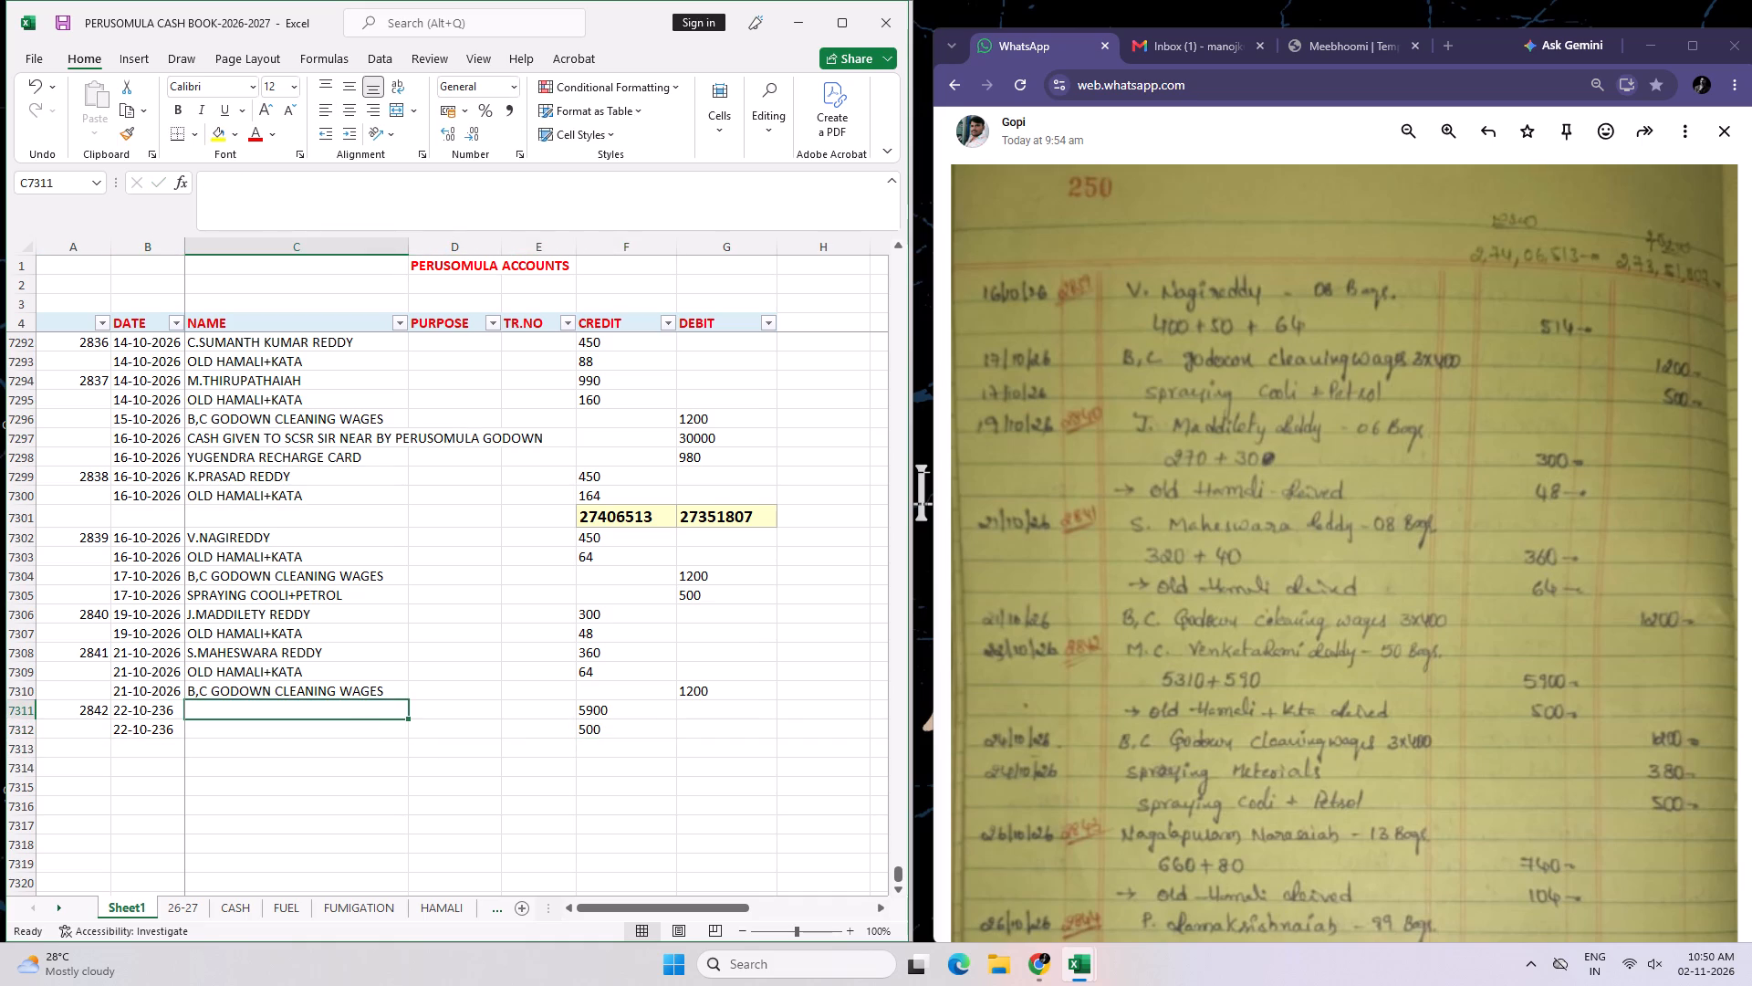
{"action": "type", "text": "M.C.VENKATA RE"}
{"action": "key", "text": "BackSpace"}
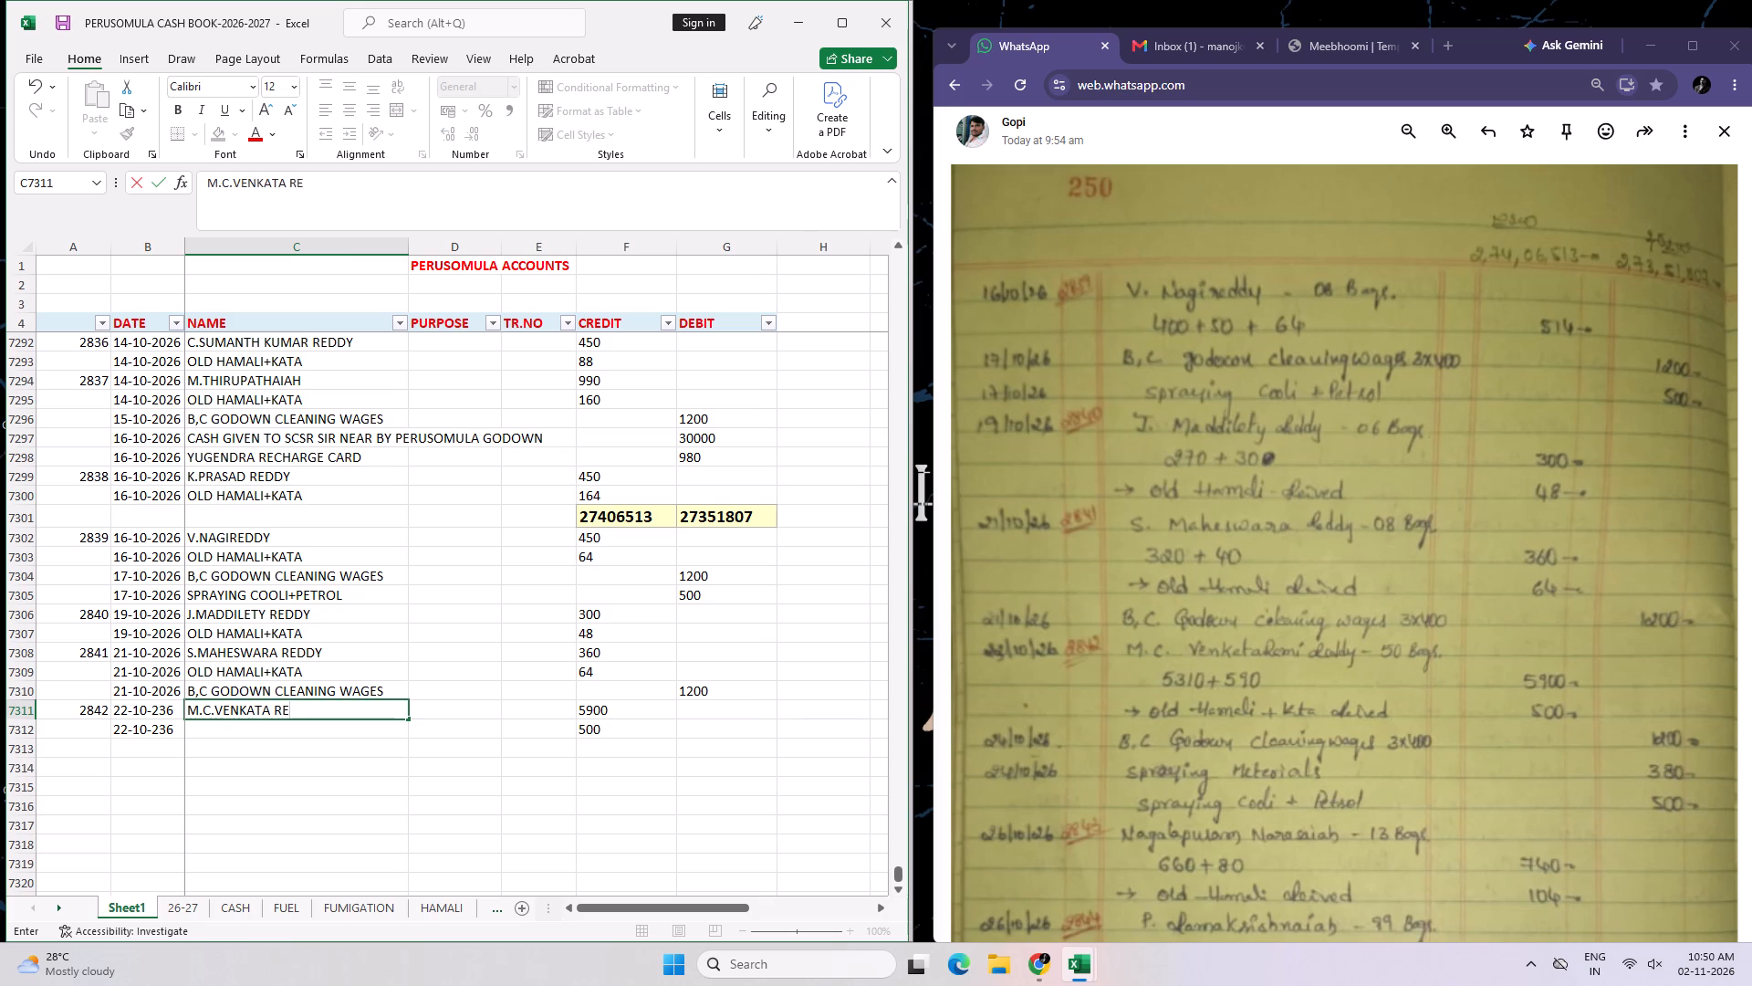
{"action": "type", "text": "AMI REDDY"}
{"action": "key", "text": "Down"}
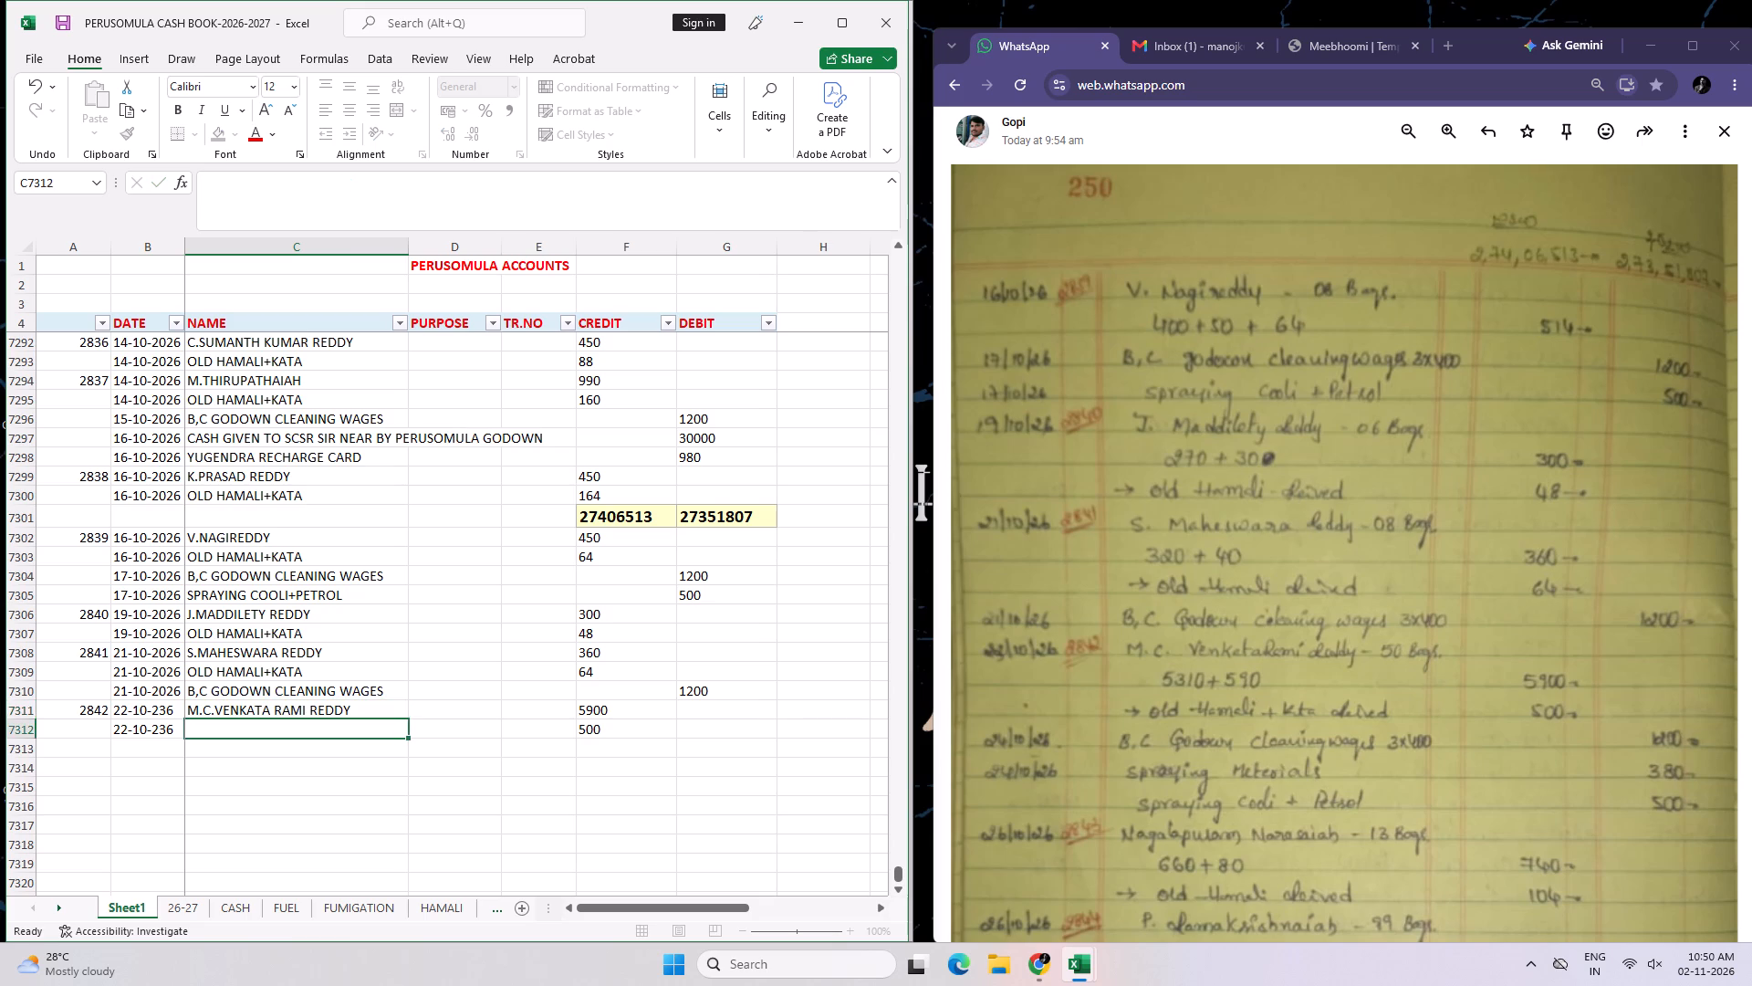
Enter OLD HAMALI+KATA as the name in row 7312 and save the workbook.
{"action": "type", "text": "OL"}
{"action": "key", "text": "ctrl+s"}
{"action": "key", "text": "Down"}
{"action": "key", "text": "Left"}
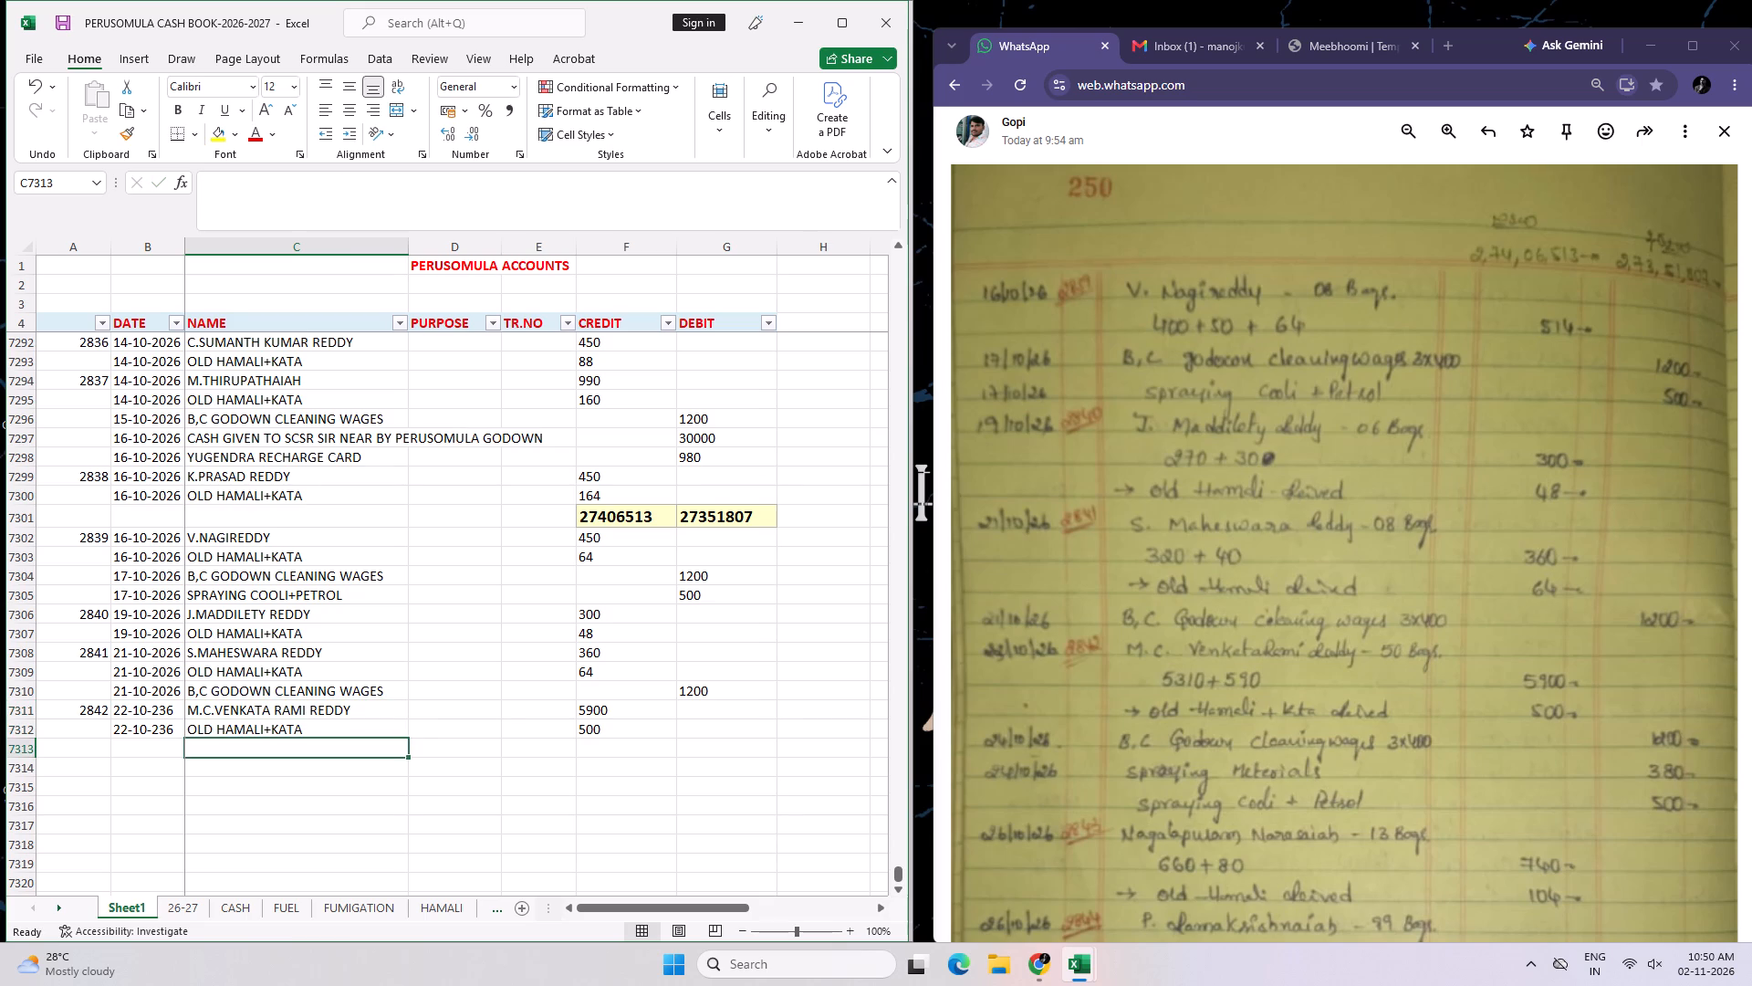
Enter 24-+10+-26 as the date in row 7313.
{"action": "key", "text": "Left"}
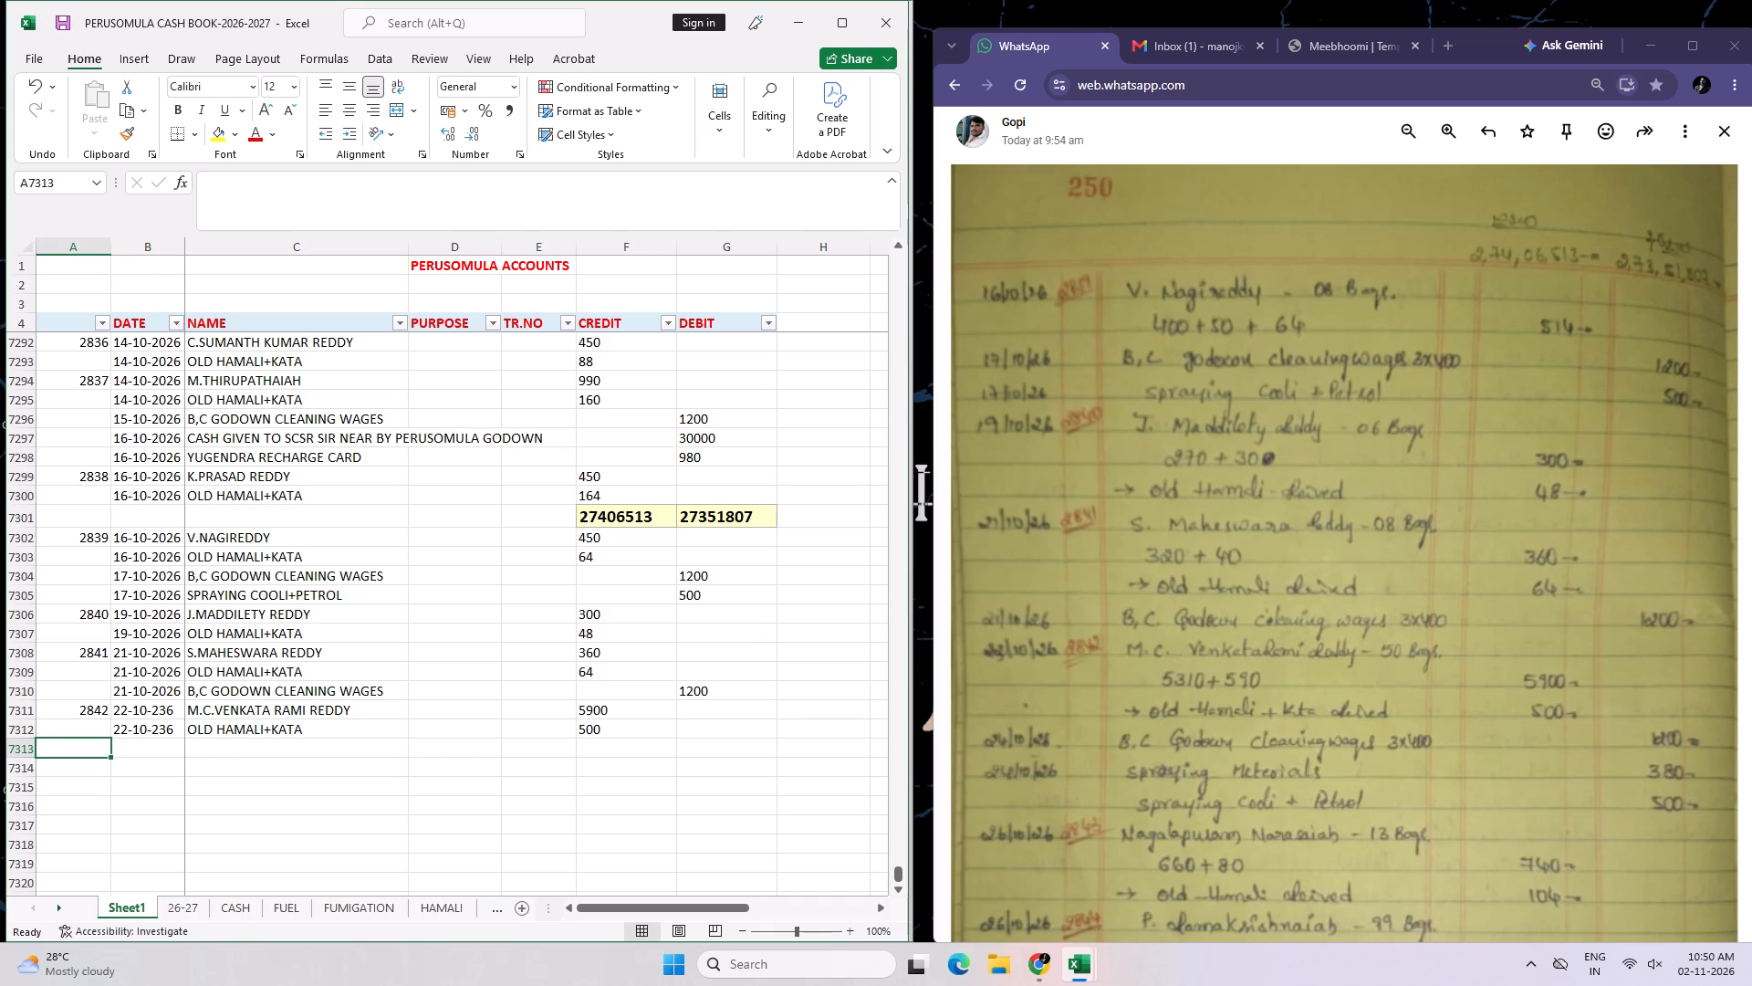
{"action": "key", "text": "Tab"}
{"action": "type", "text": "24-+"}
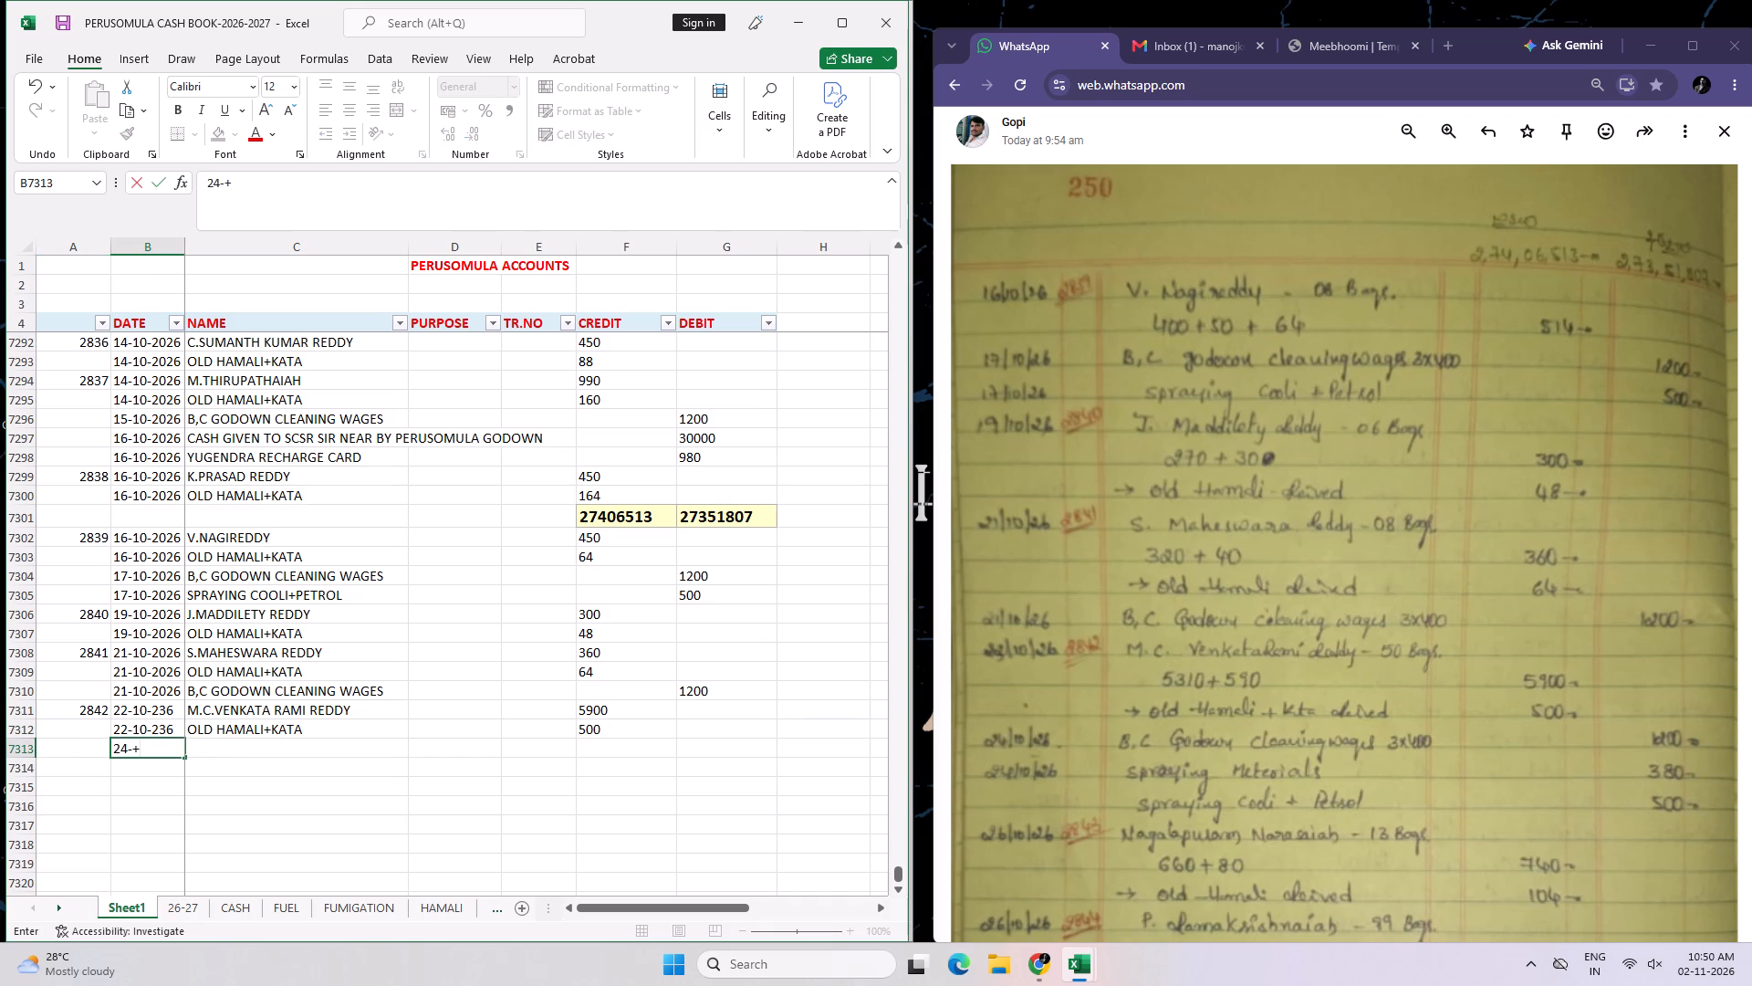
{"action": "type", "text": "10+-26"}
Correct the dates in rows 7311 and 7312 to 23-10-26 and save the workbook.
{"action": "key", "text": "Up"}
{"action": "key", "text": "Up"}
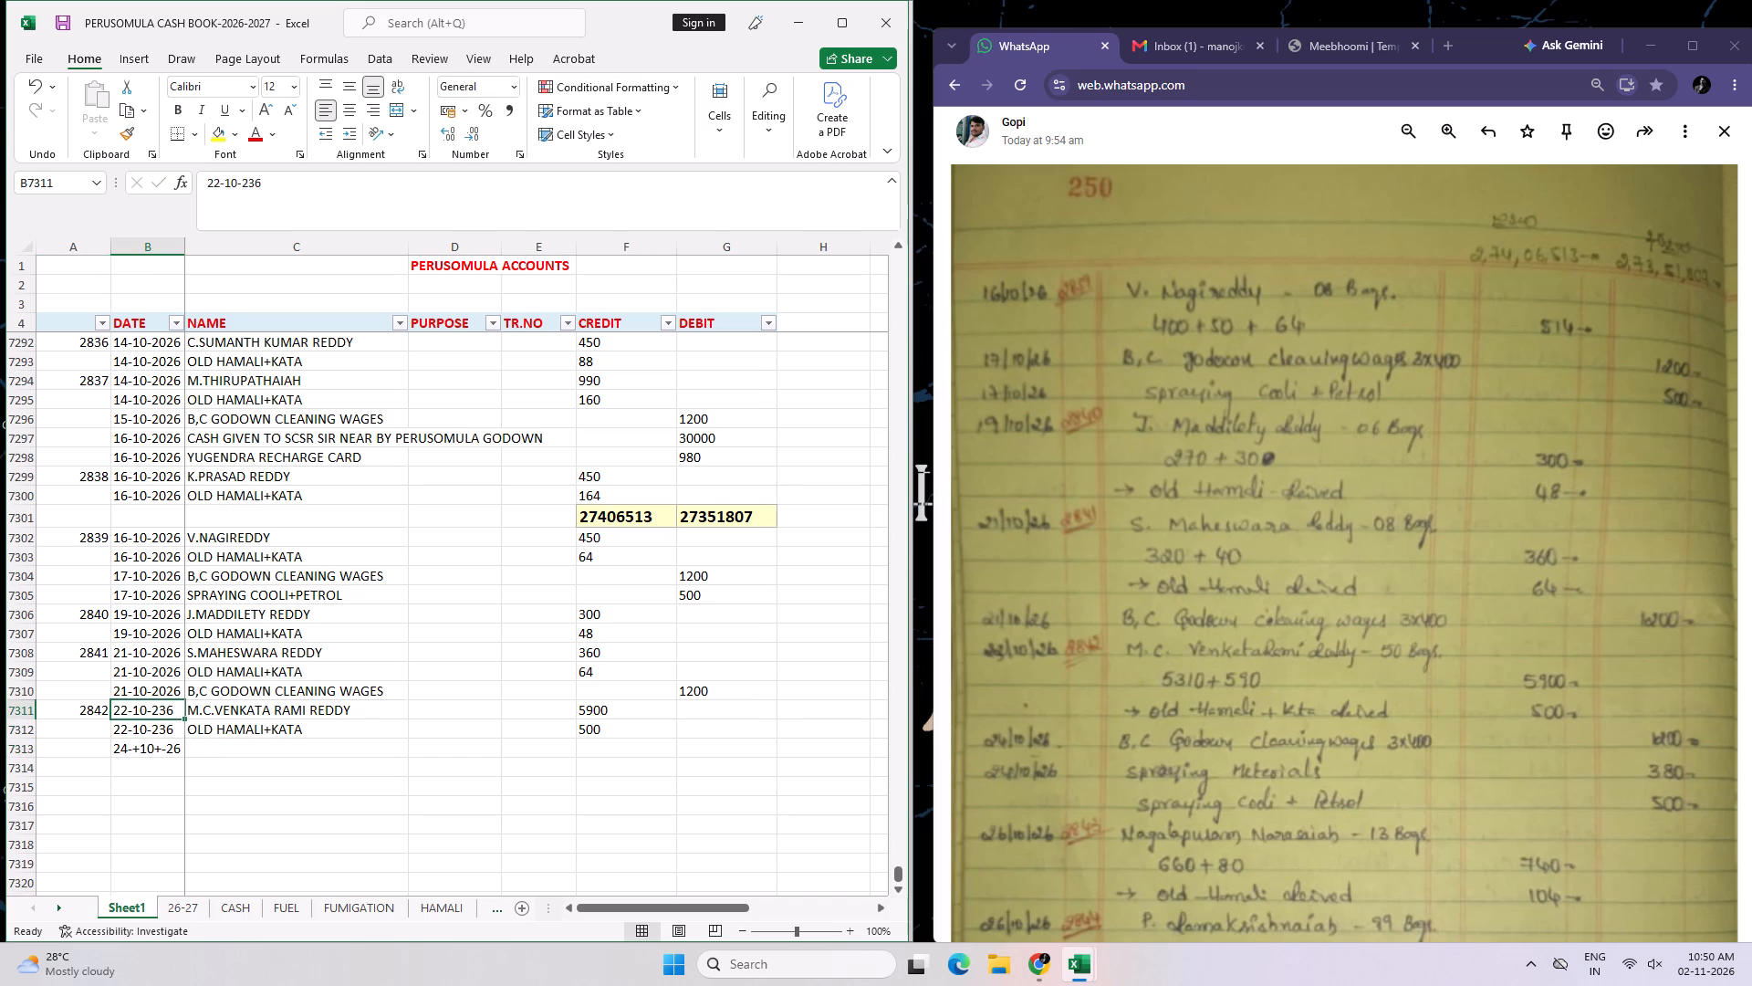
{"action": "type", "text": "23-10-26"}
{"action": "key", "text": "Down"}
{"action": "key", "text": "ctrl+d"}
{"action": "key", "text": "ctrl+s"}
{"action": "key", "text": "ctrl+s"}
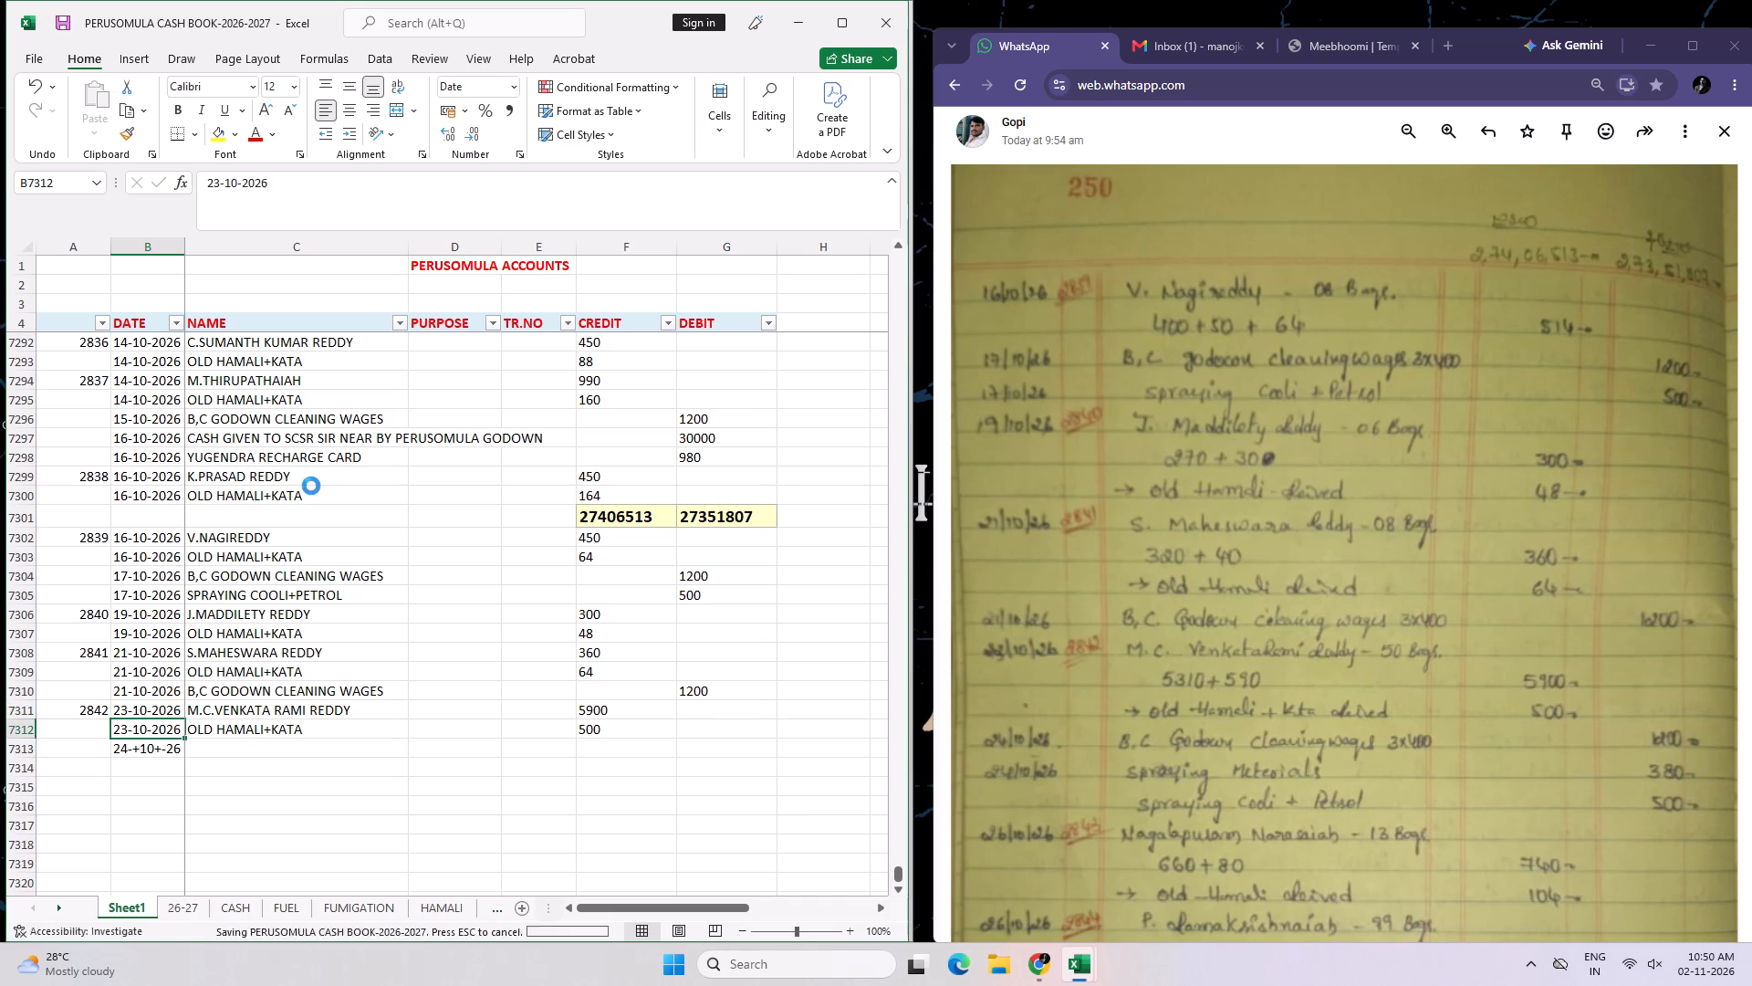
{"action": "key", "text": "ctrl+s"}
Set the date in row 7313 to 24-10-26 and save the workbook.
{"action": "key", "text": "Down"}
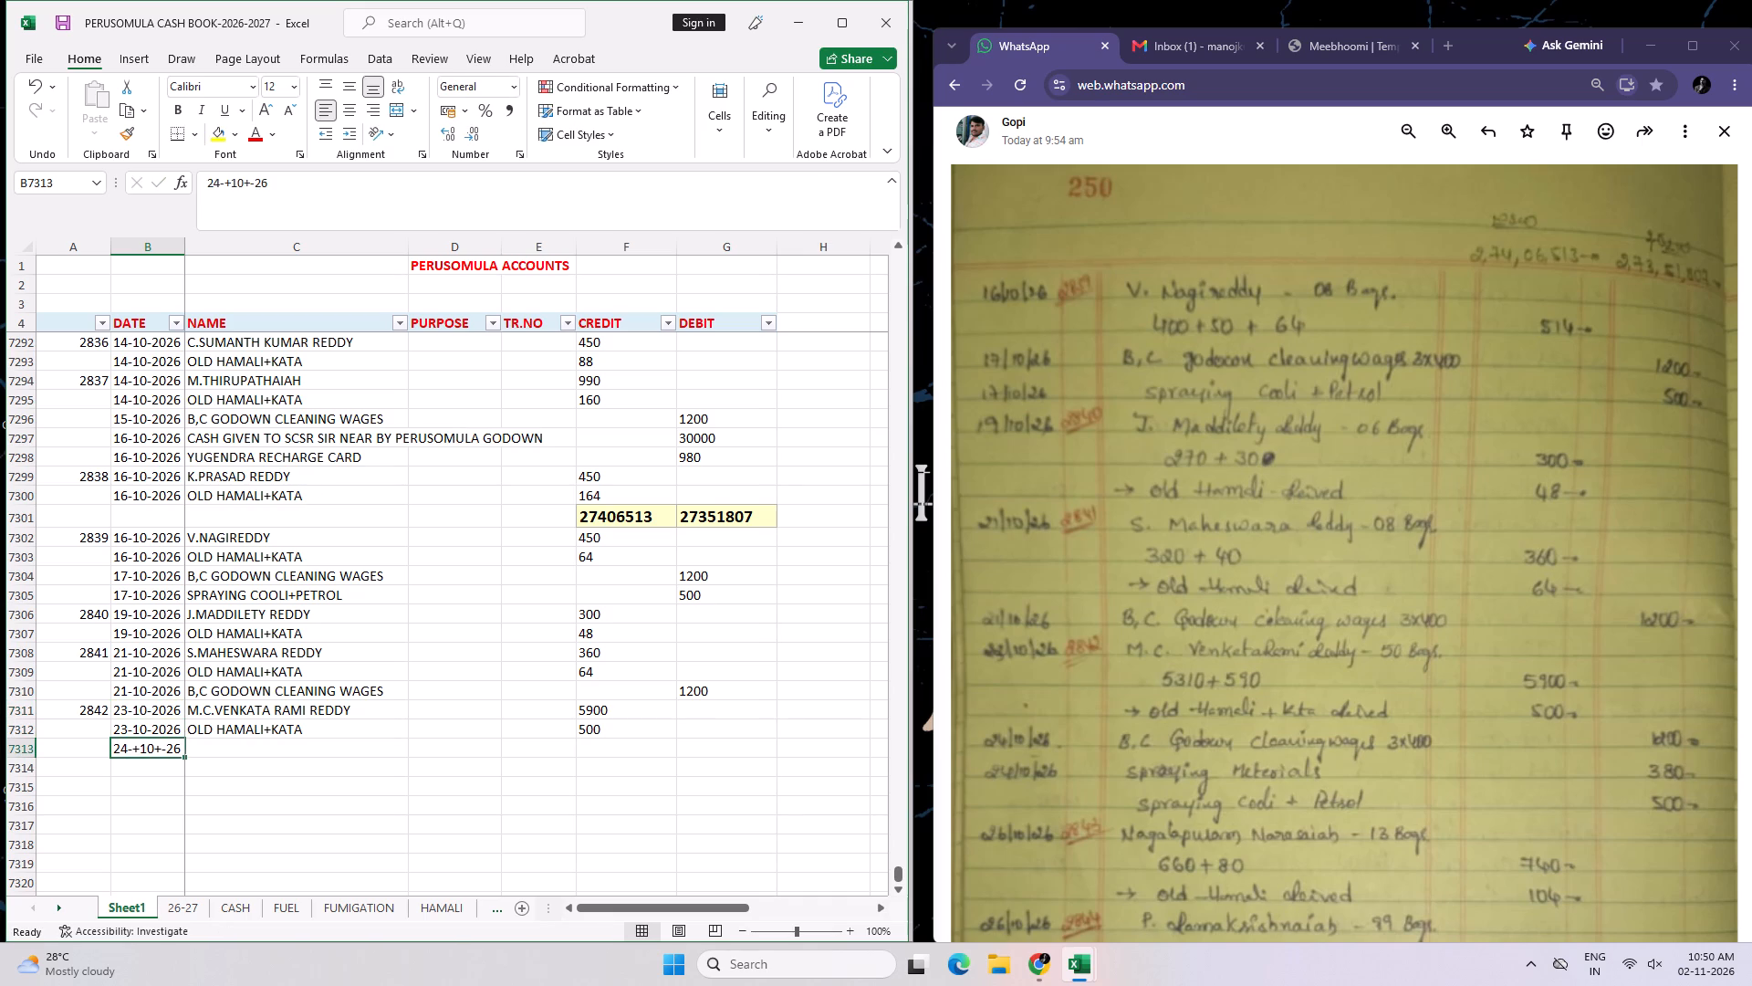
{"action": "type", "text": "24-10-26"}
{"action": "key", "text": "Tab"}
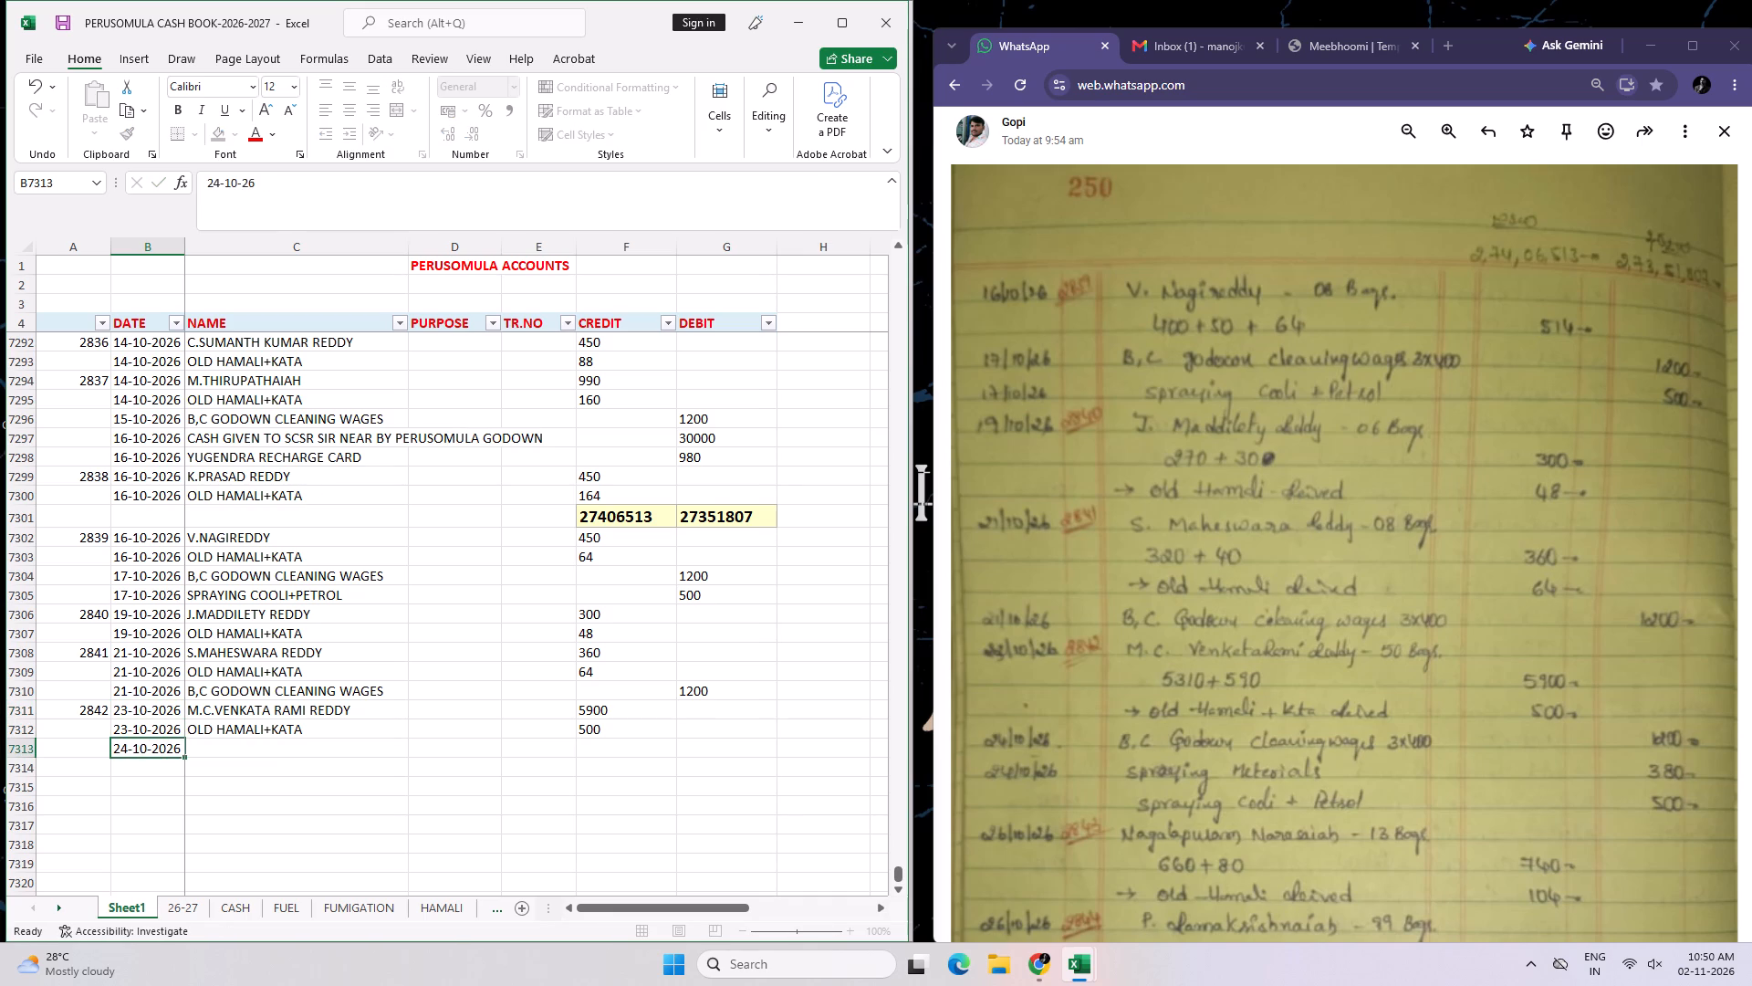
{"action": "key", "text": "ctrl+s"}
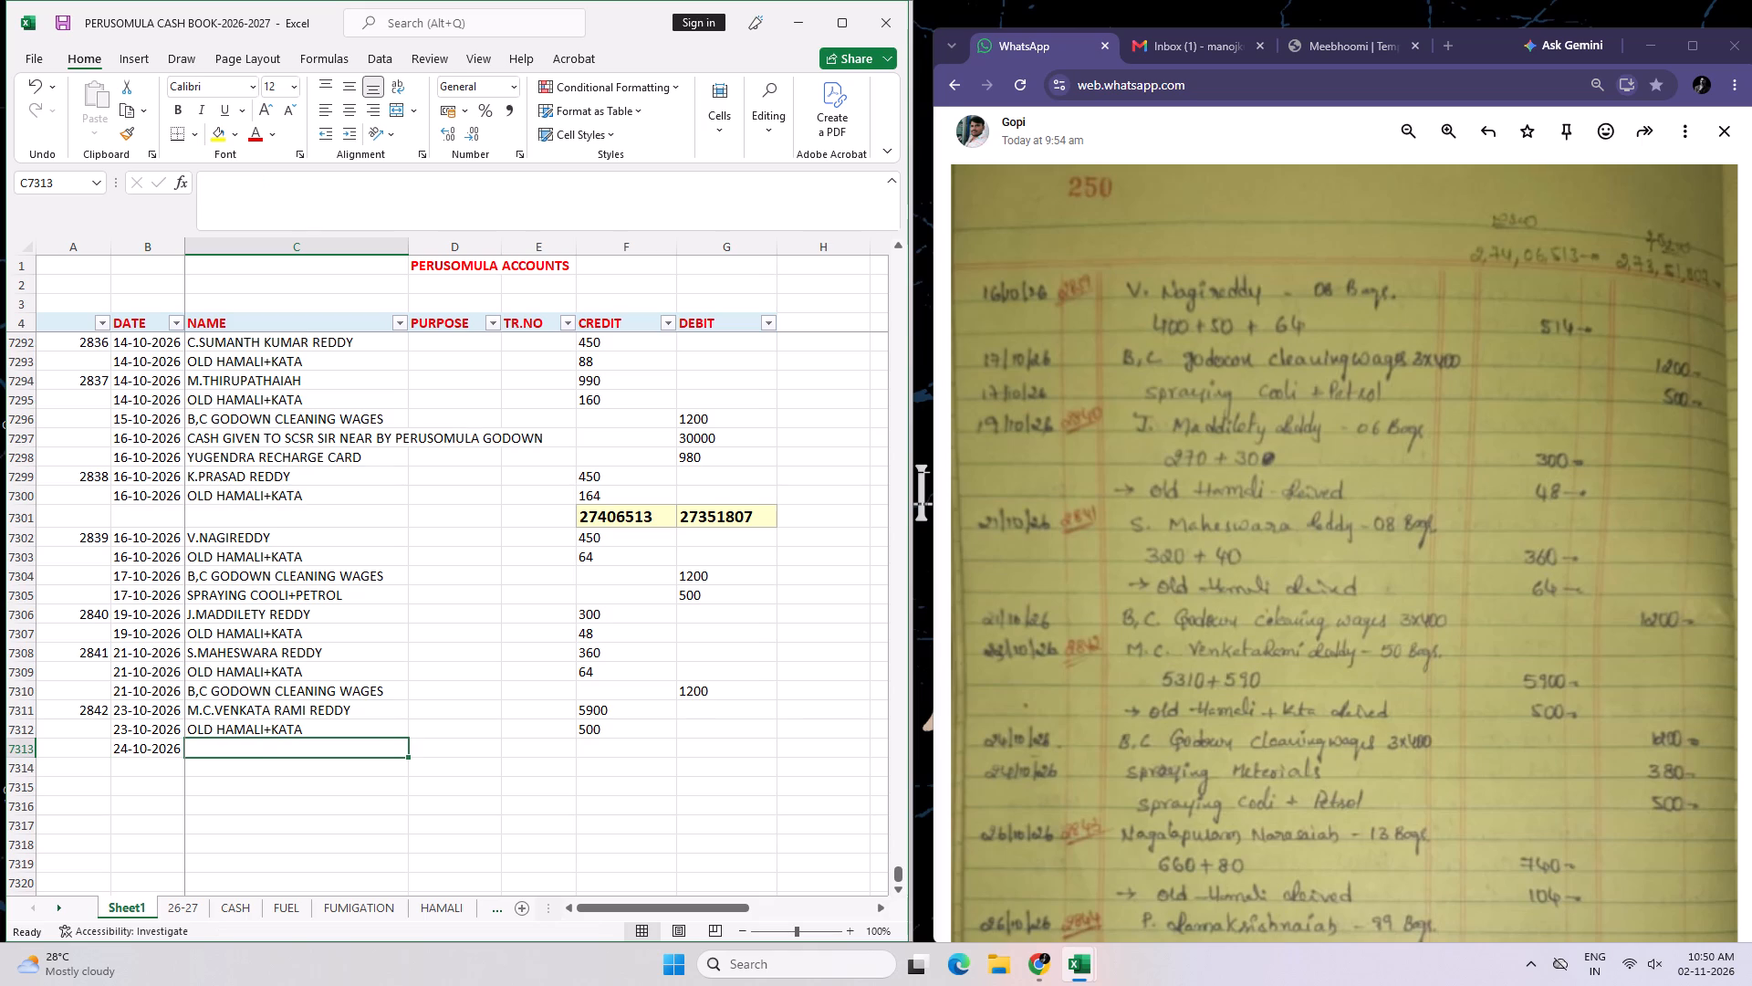
Enter B,C GODOWN CLEANING WAGES as the name in row 7313.
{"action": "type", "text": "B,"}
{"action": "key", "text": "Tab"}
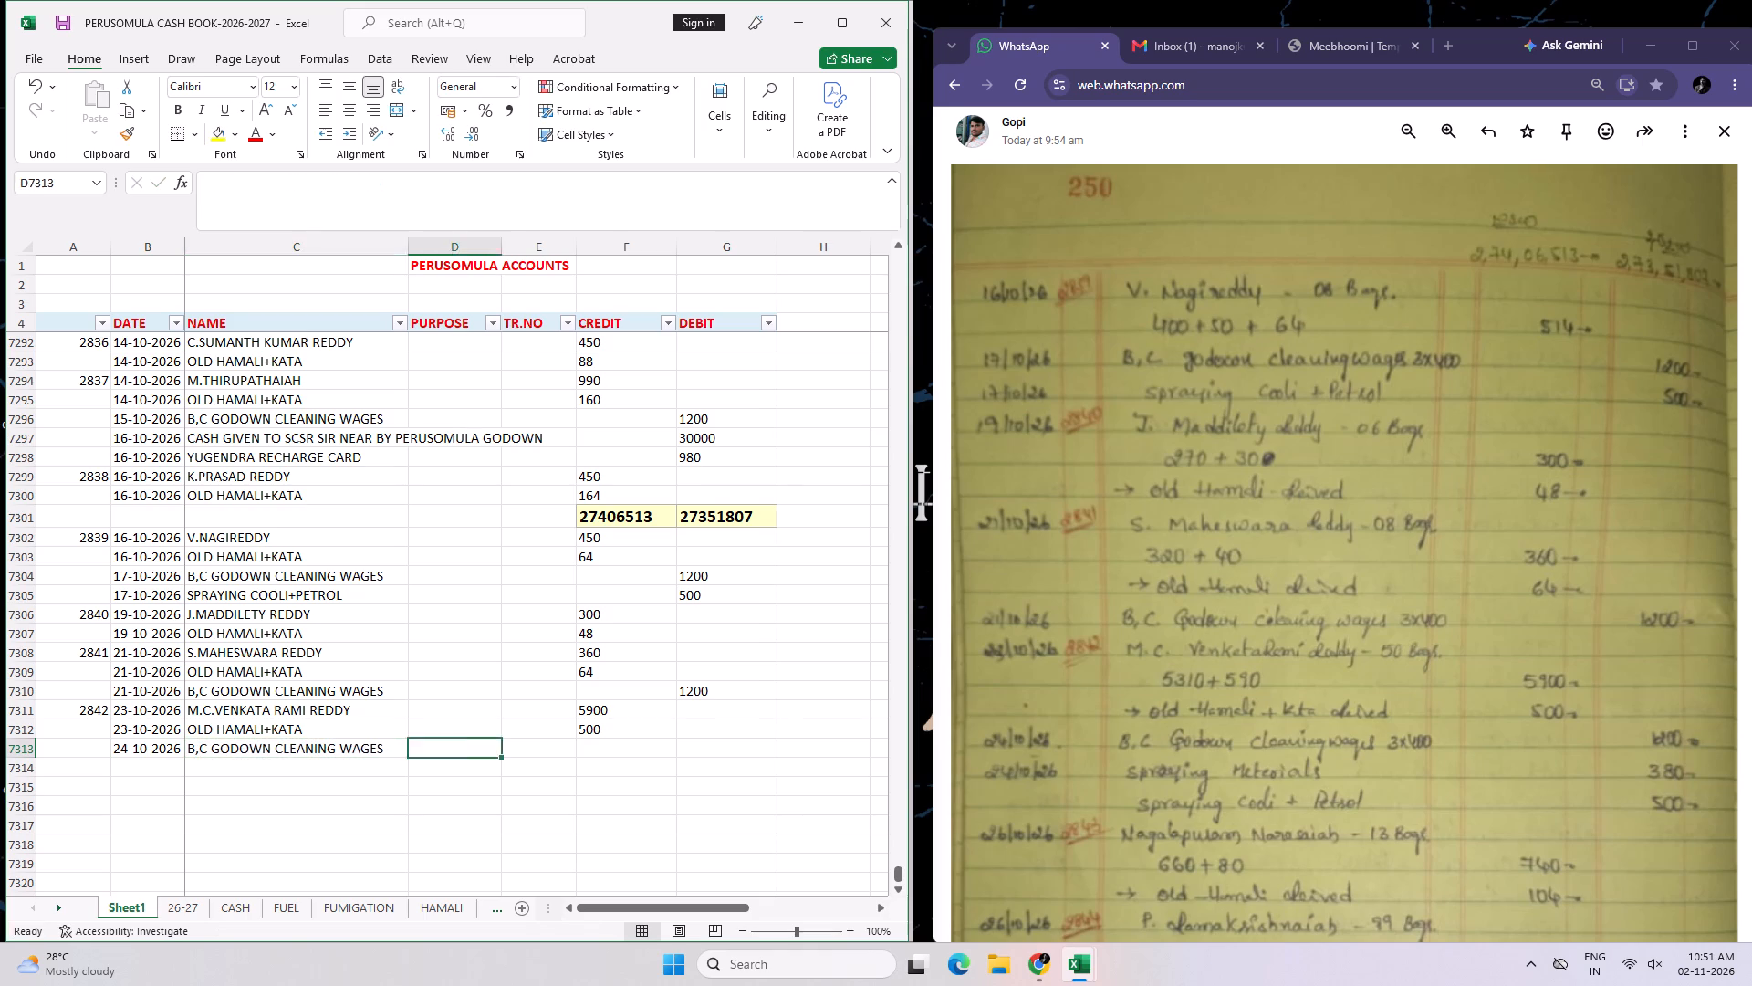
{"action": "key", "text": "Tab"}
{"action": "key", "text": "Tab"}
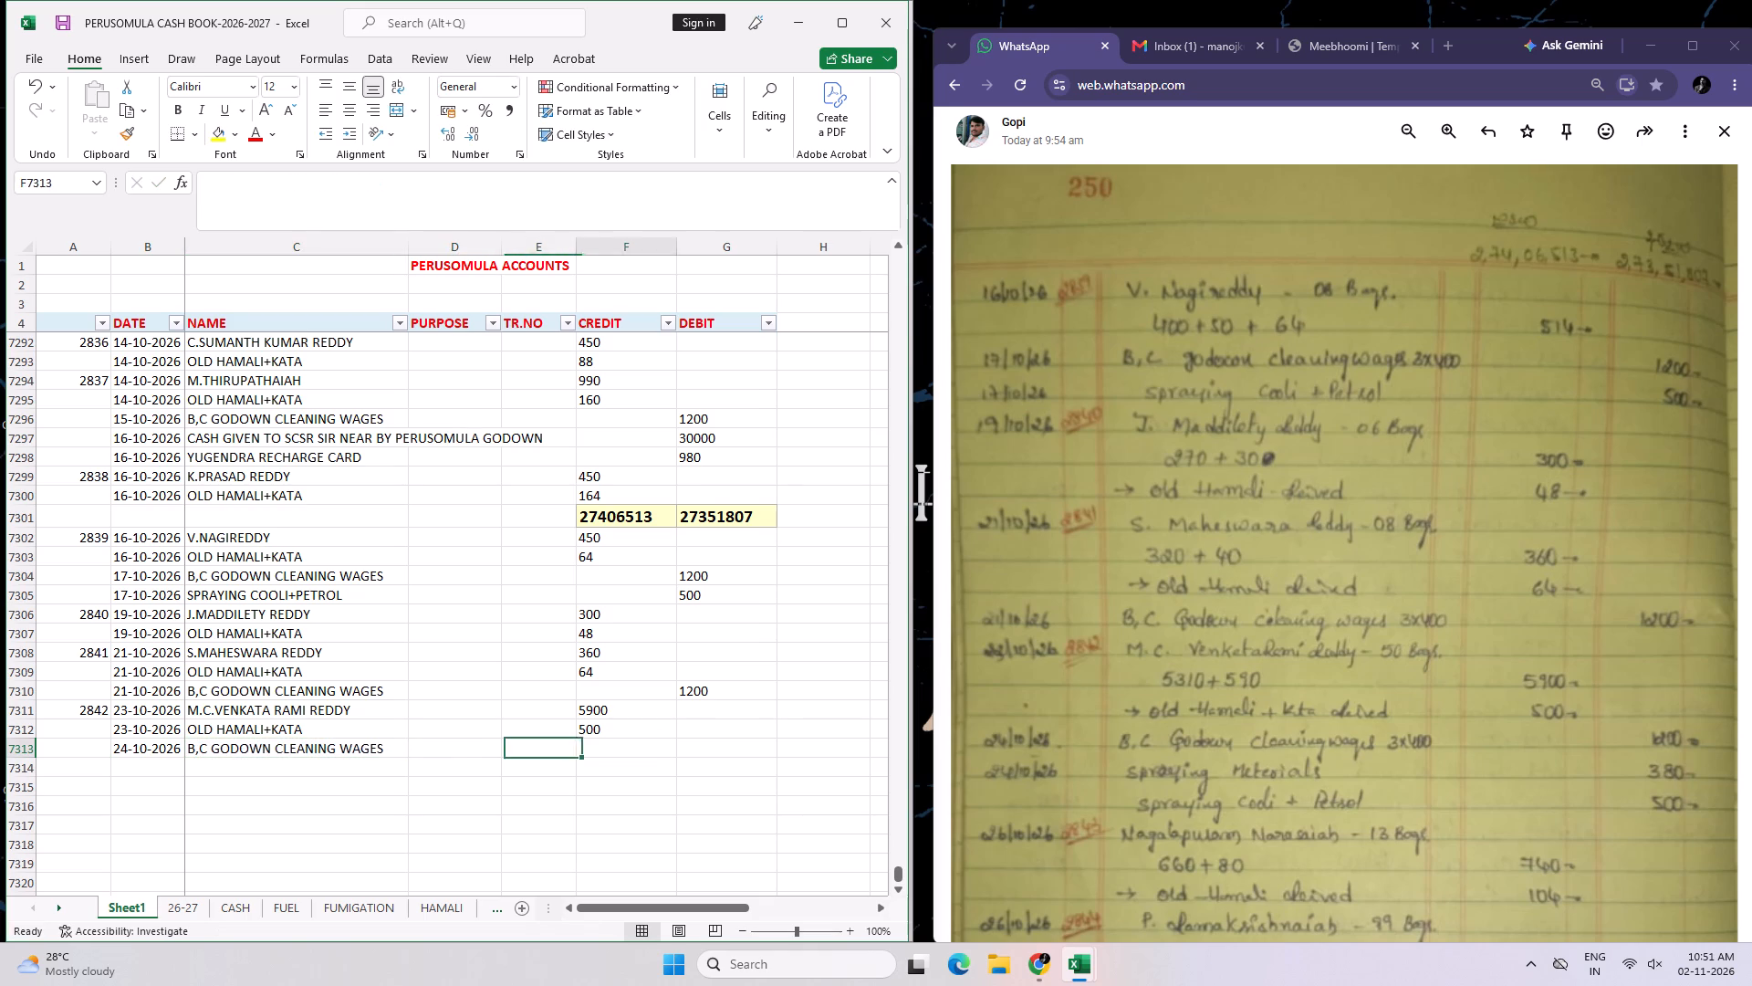
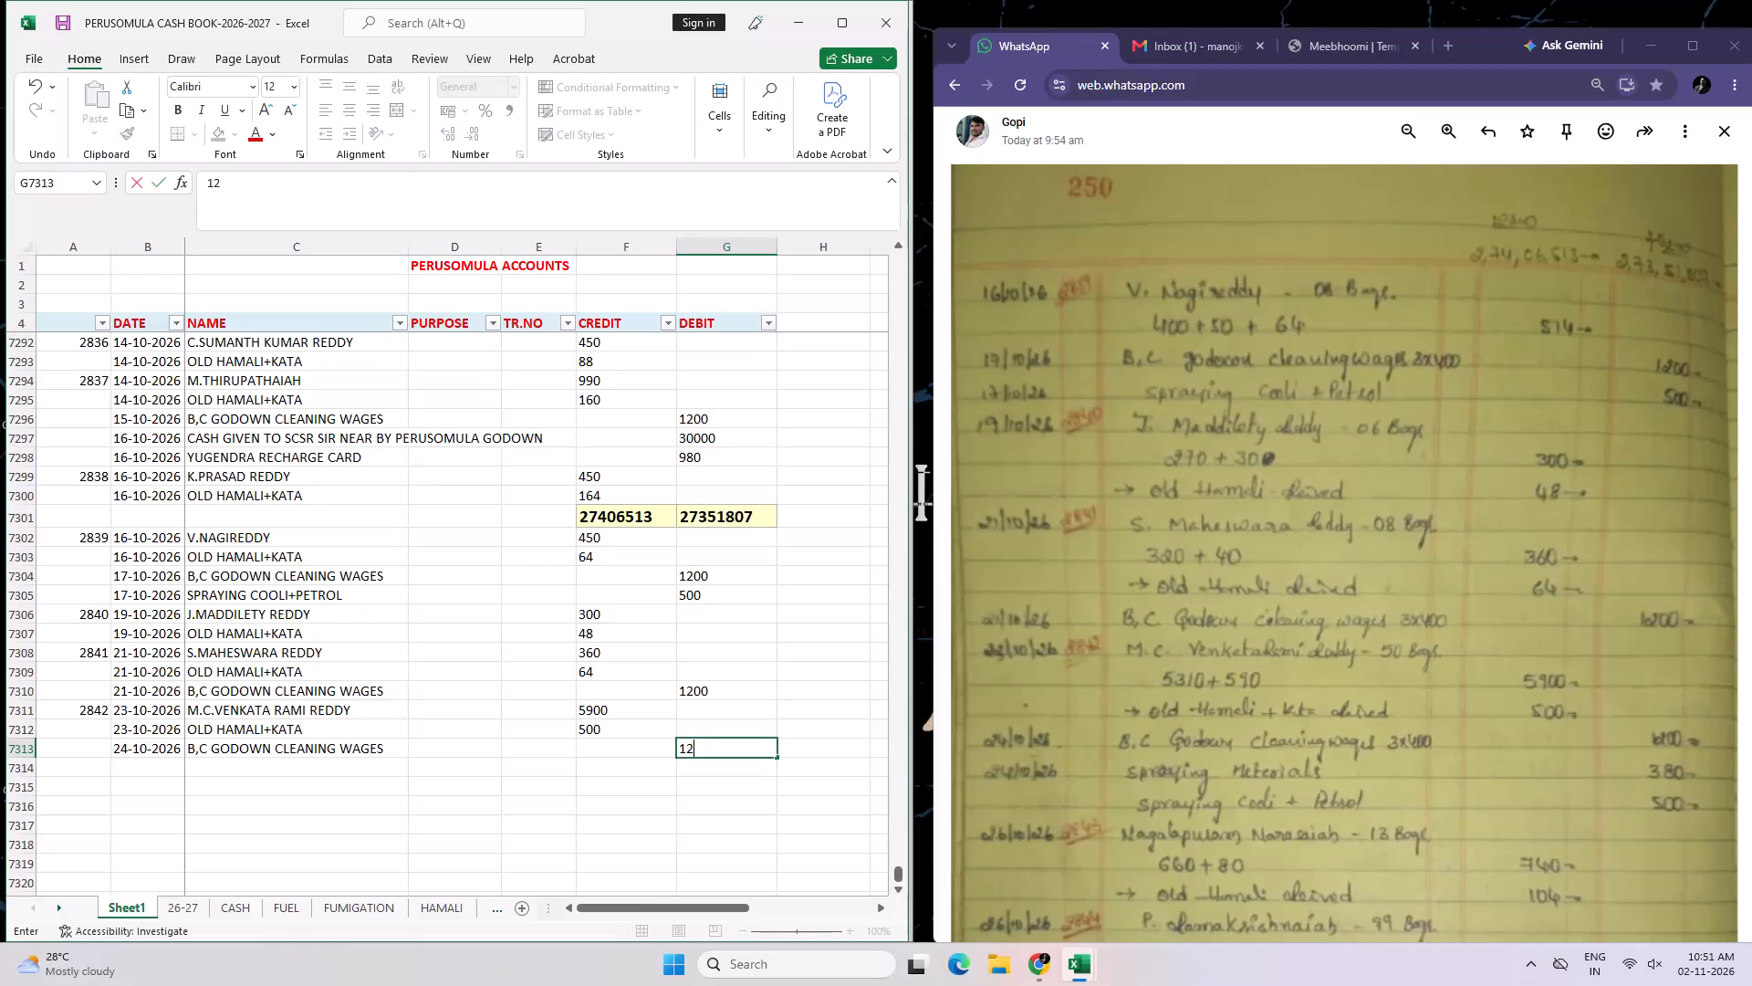
Enter the debit amounts 1200 in row 7313 and 380 in row 7314.
{"action": "key", "text": "Down"}
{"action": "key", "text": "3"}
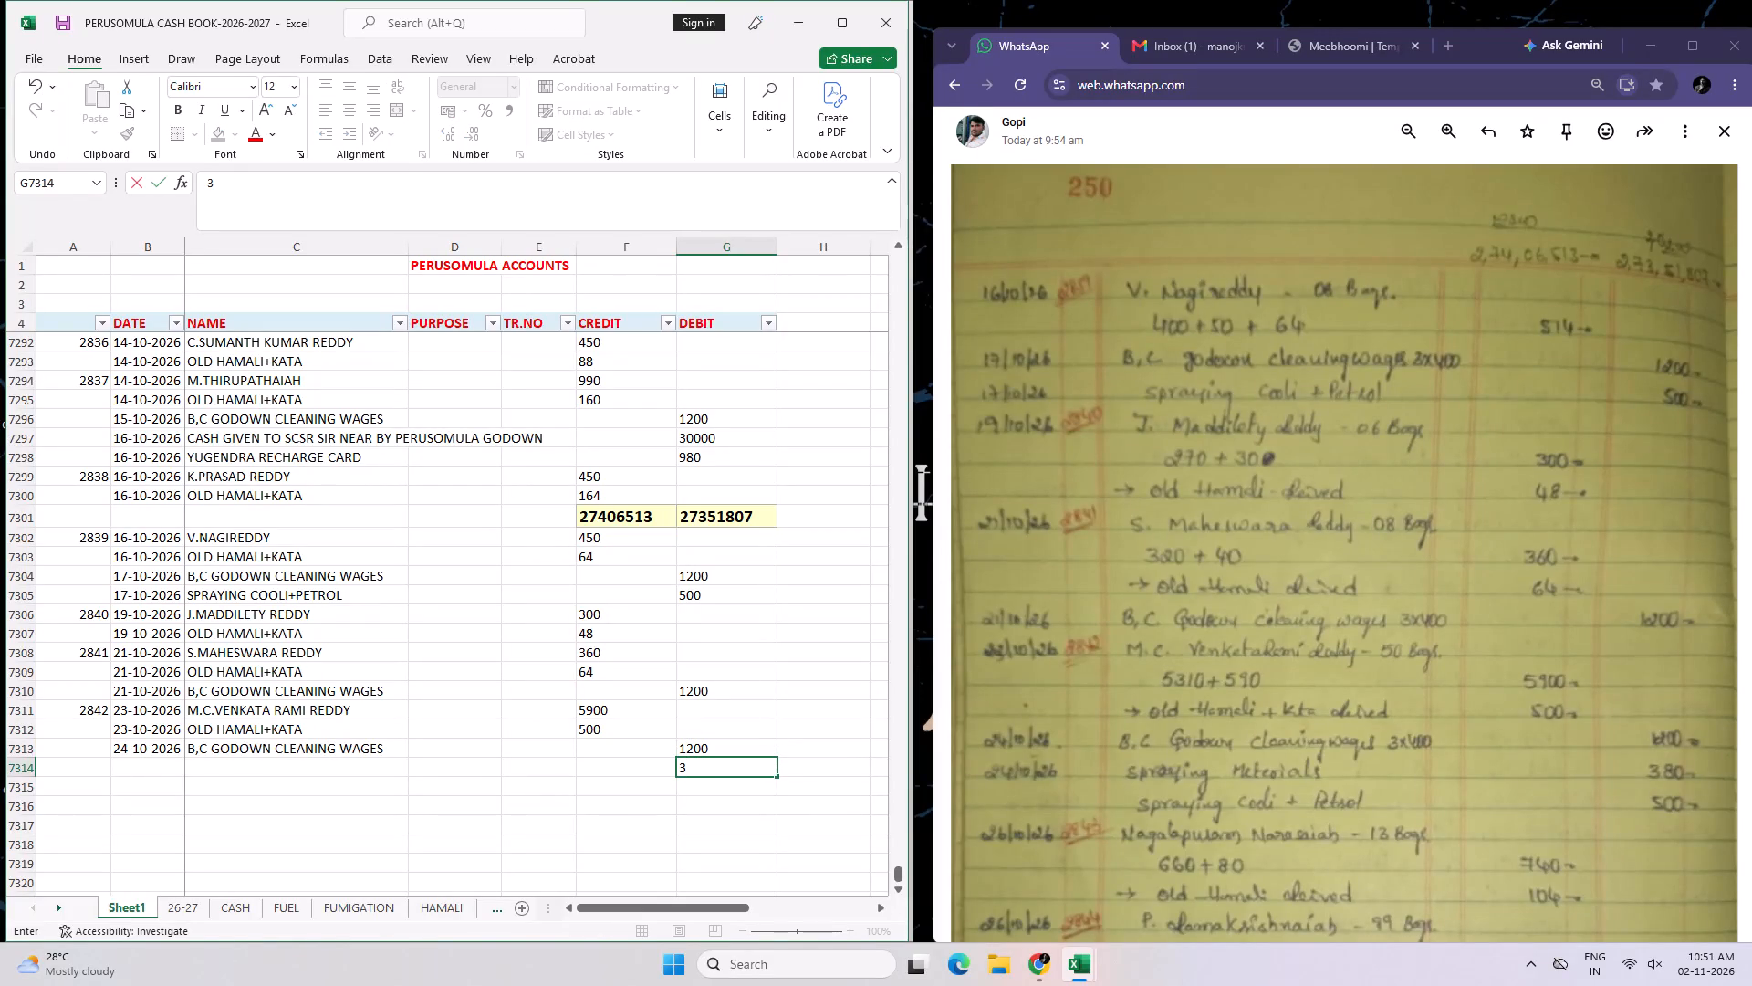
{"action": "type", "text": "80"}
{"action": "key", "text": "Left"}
Fill the date 24-10-2026 down into rows 7314 and 7315 and save the workbook.
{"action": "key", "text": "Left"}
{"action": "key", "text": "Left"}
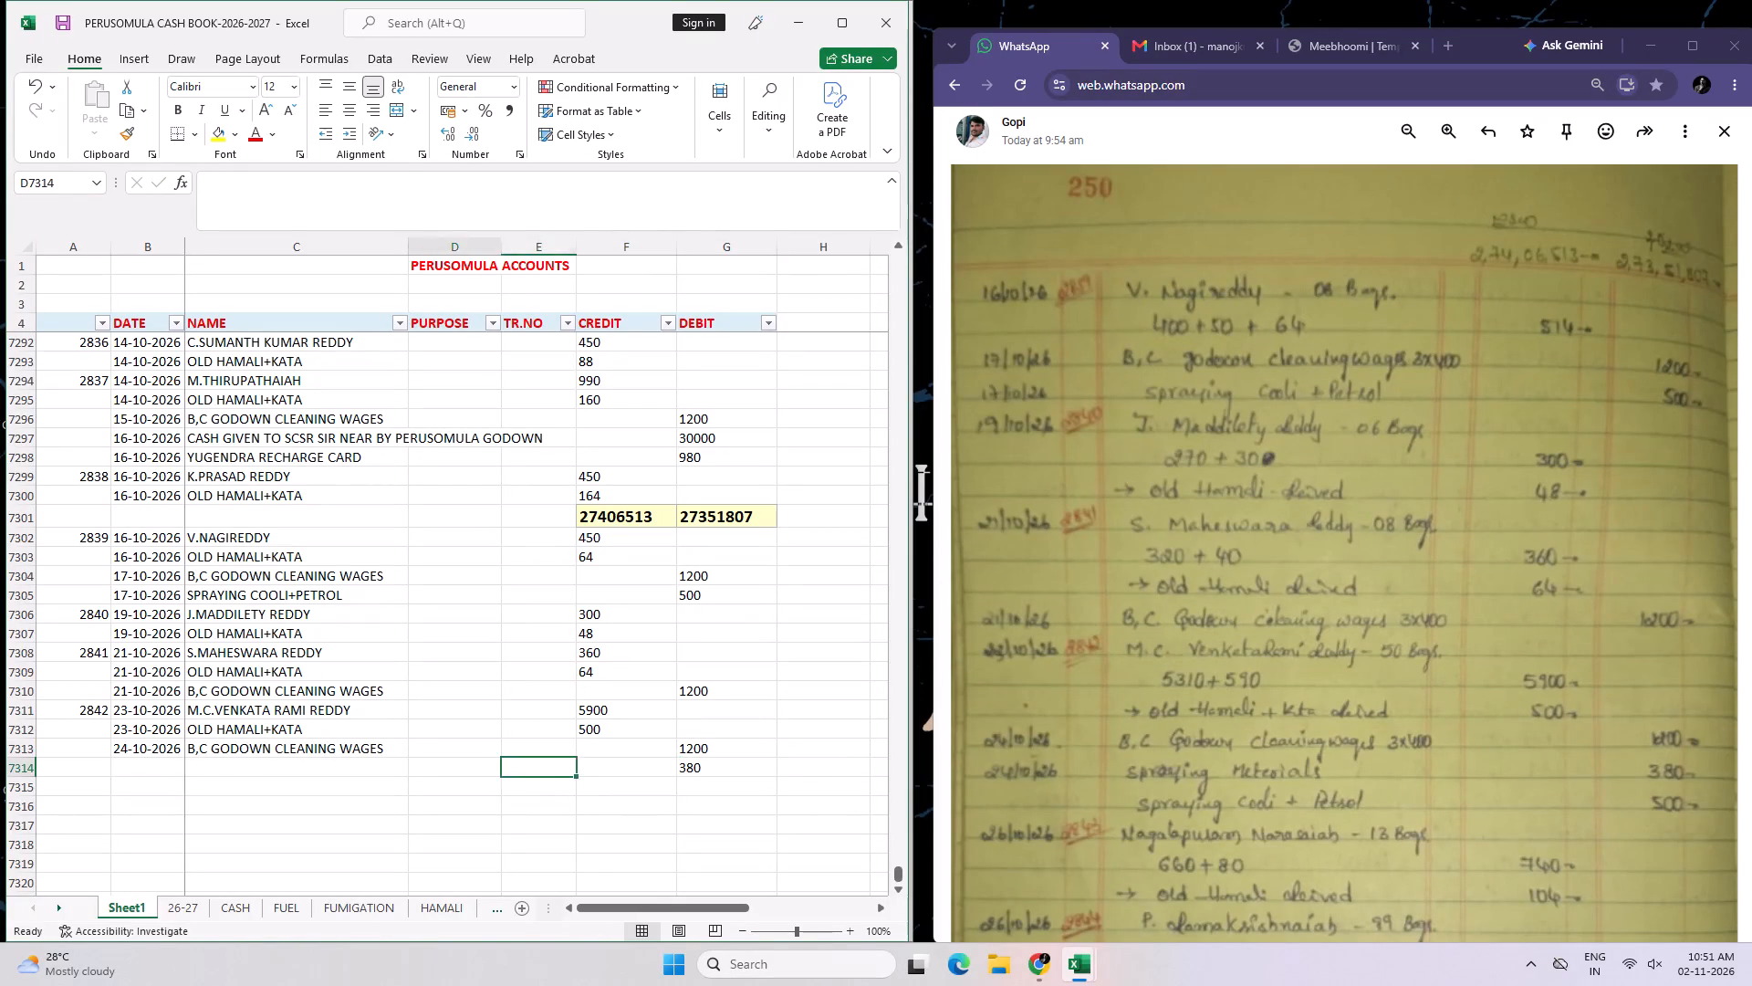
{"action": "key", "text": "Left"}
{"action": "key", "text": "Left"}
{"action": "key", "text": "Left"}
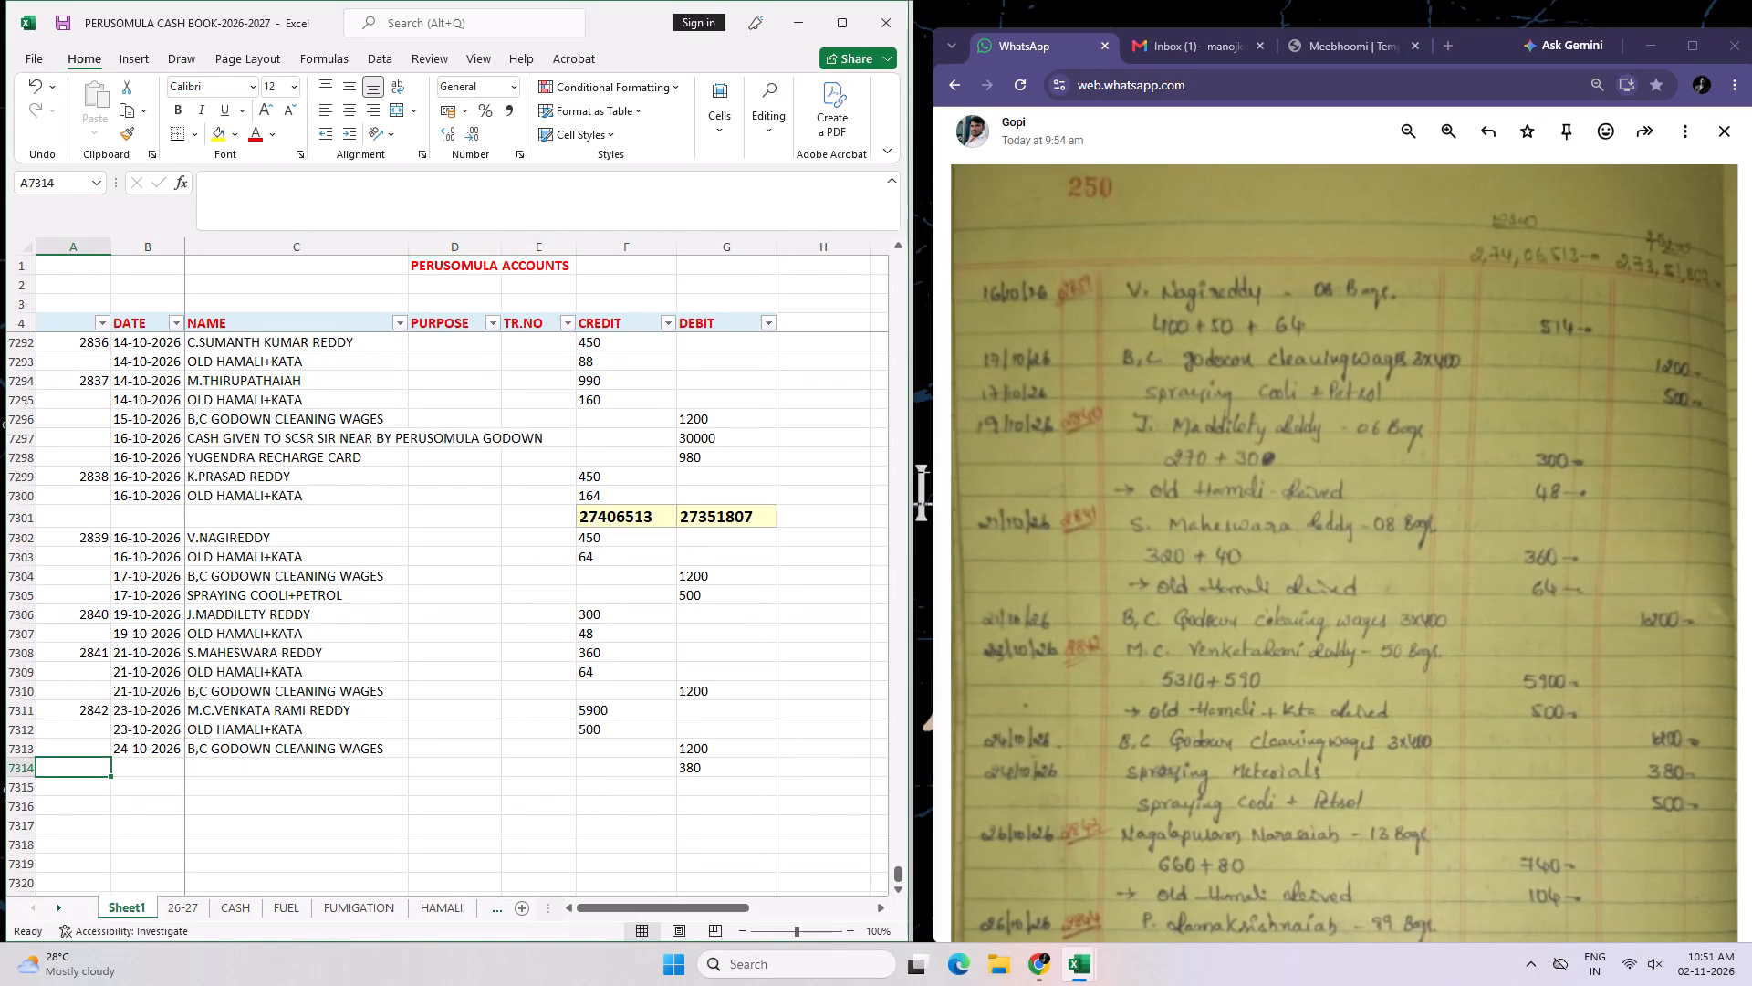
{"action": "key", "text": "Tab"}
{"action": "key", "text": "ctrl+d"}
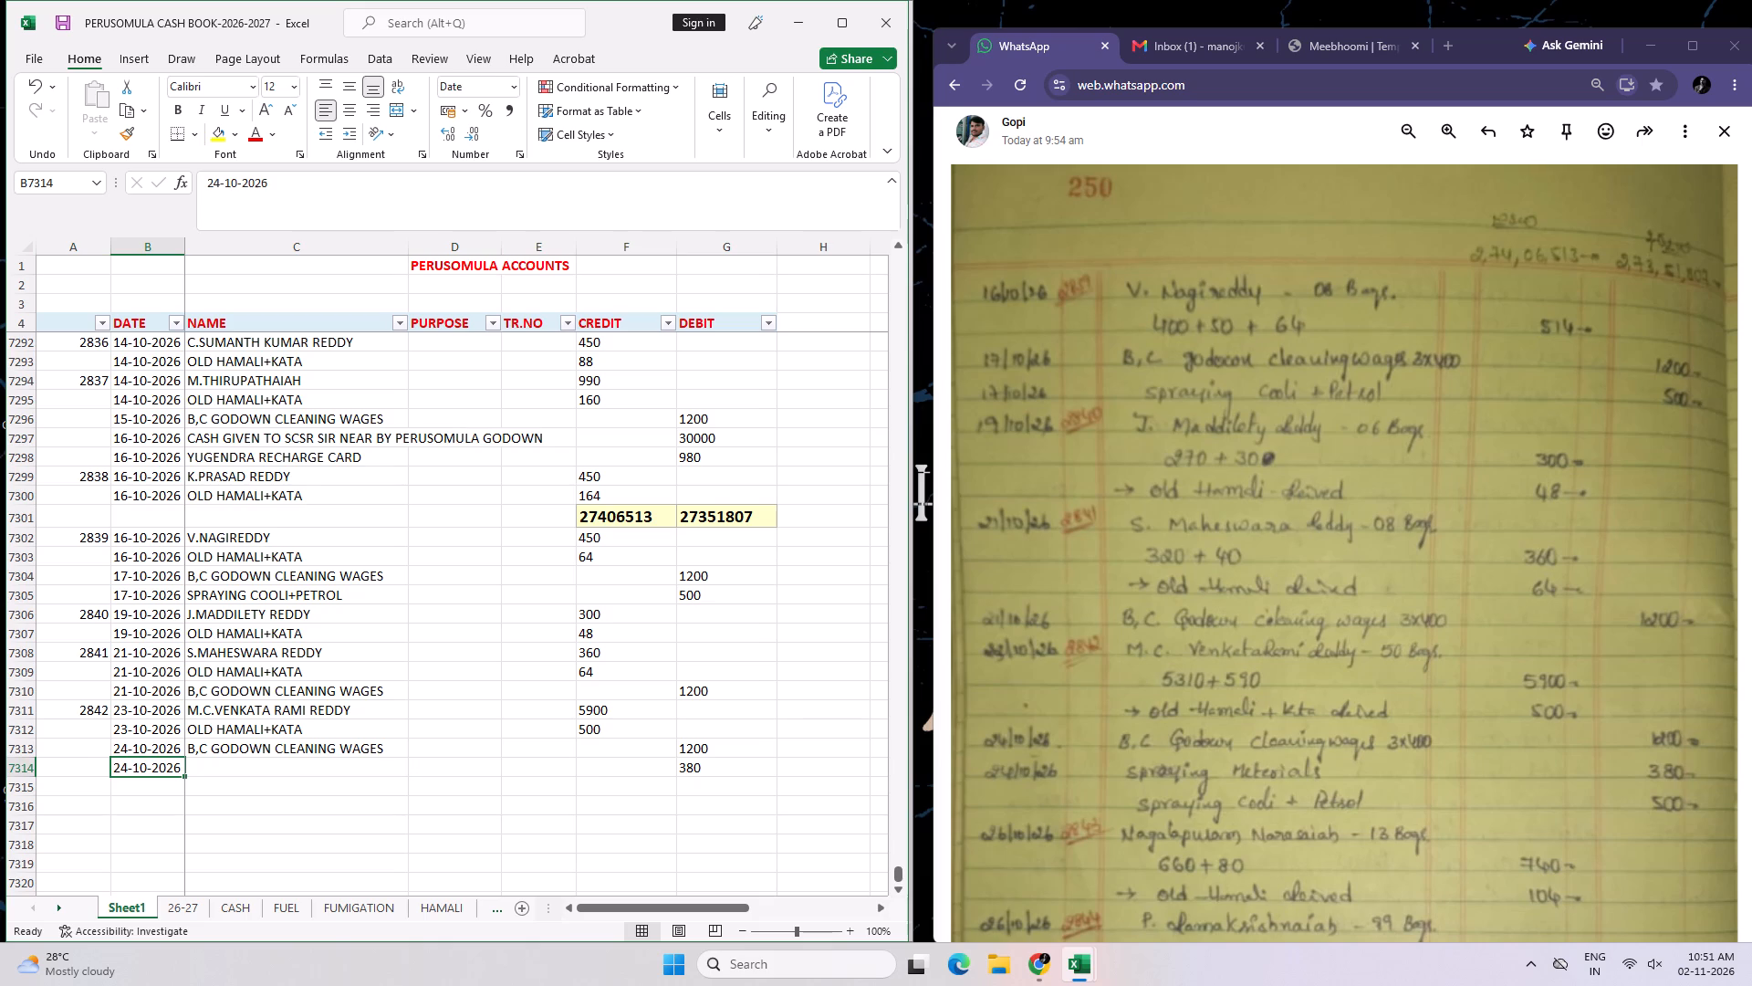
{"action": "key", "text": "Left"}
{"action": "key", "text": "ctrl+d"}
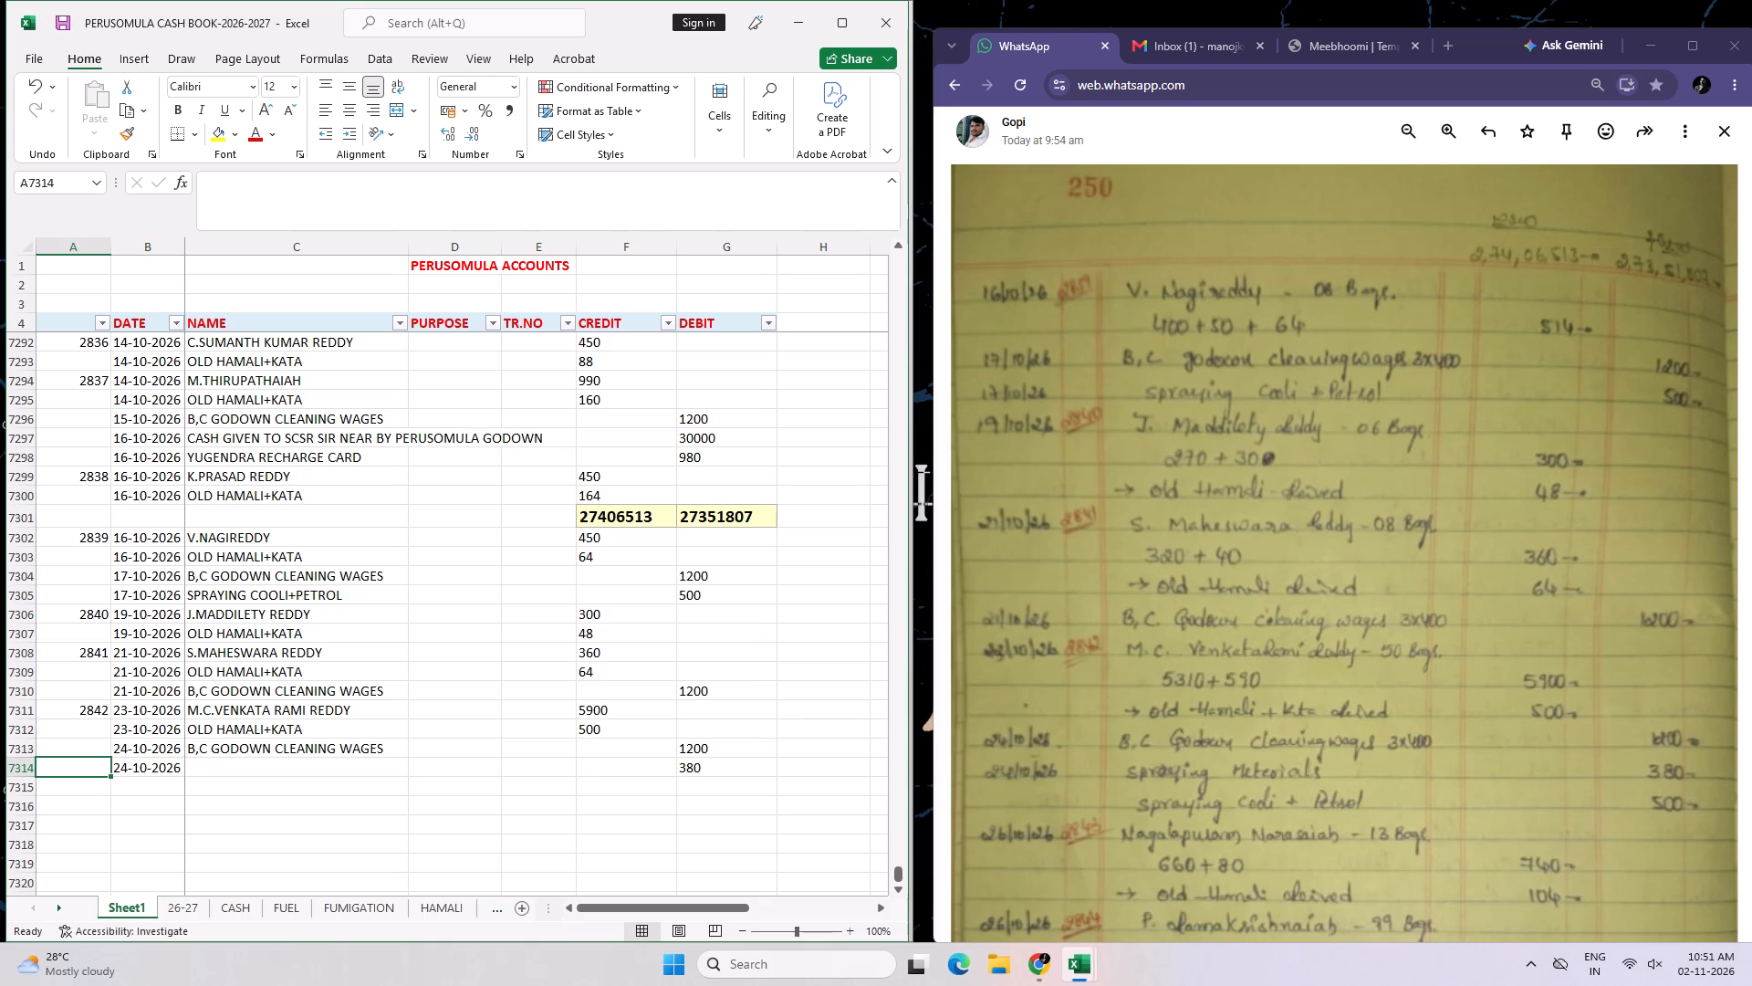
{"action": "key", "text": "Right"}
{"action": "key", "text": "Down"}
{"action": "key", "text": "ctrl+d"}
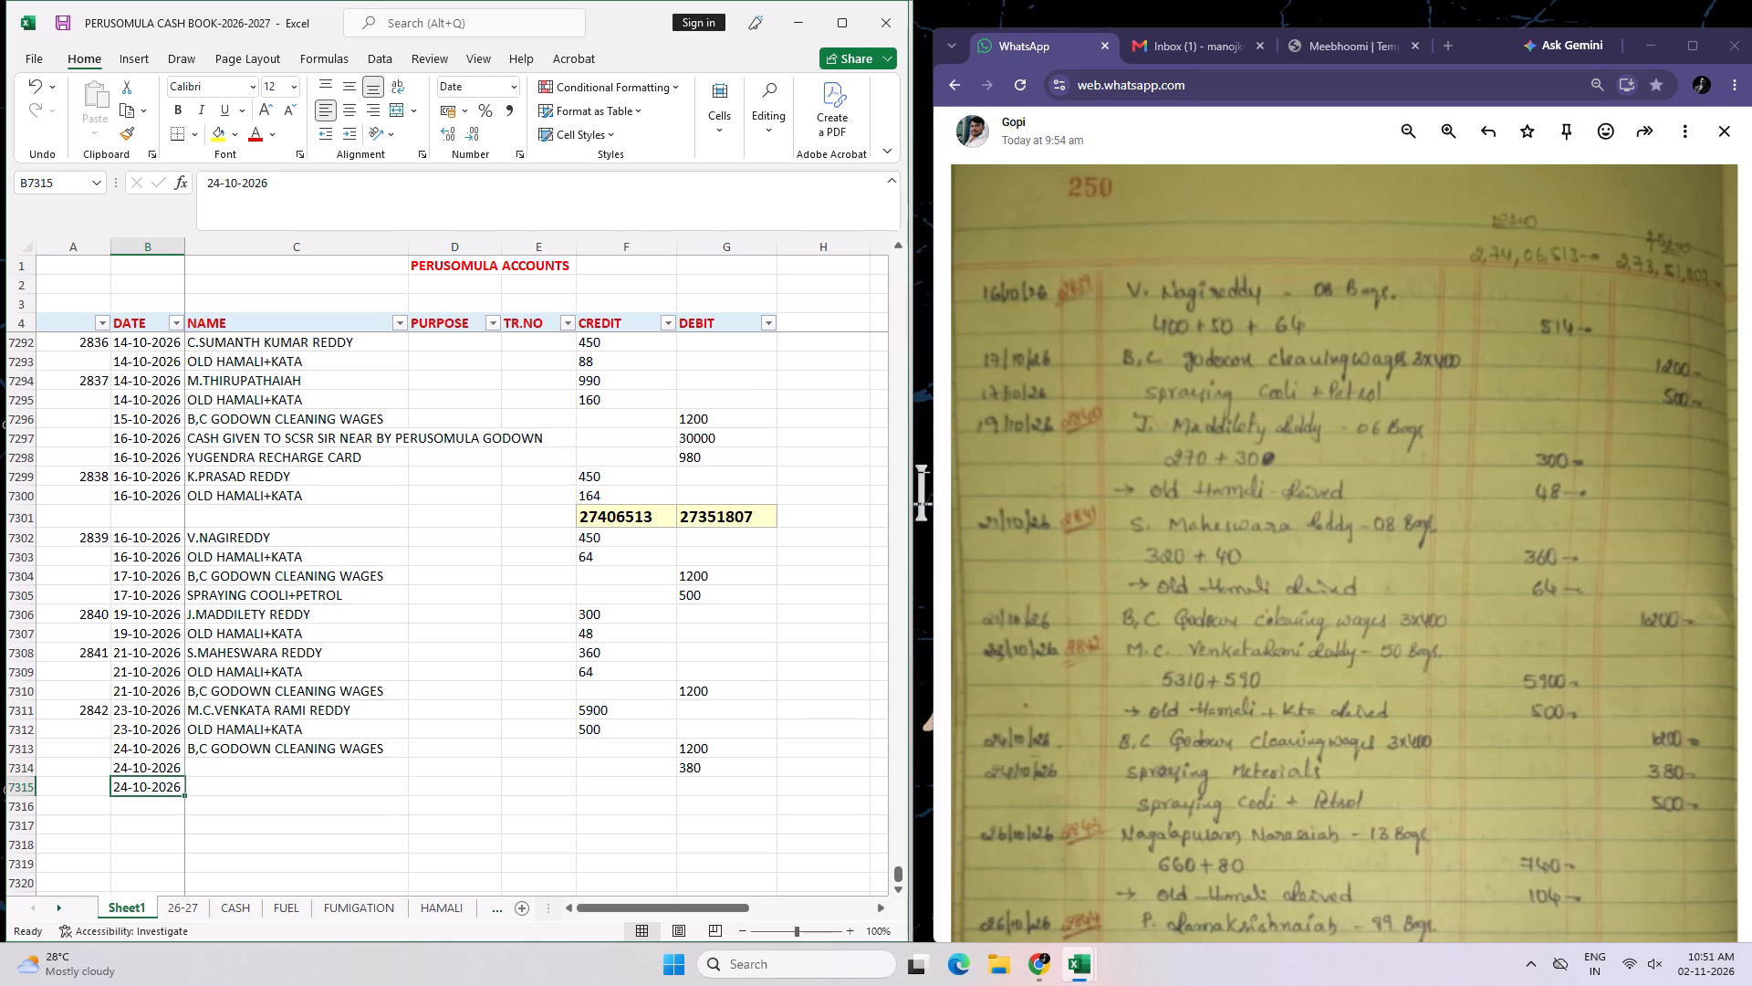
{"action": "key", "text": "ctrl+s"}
Enter SPRAYING CHEMIAL as the name in row 7314.
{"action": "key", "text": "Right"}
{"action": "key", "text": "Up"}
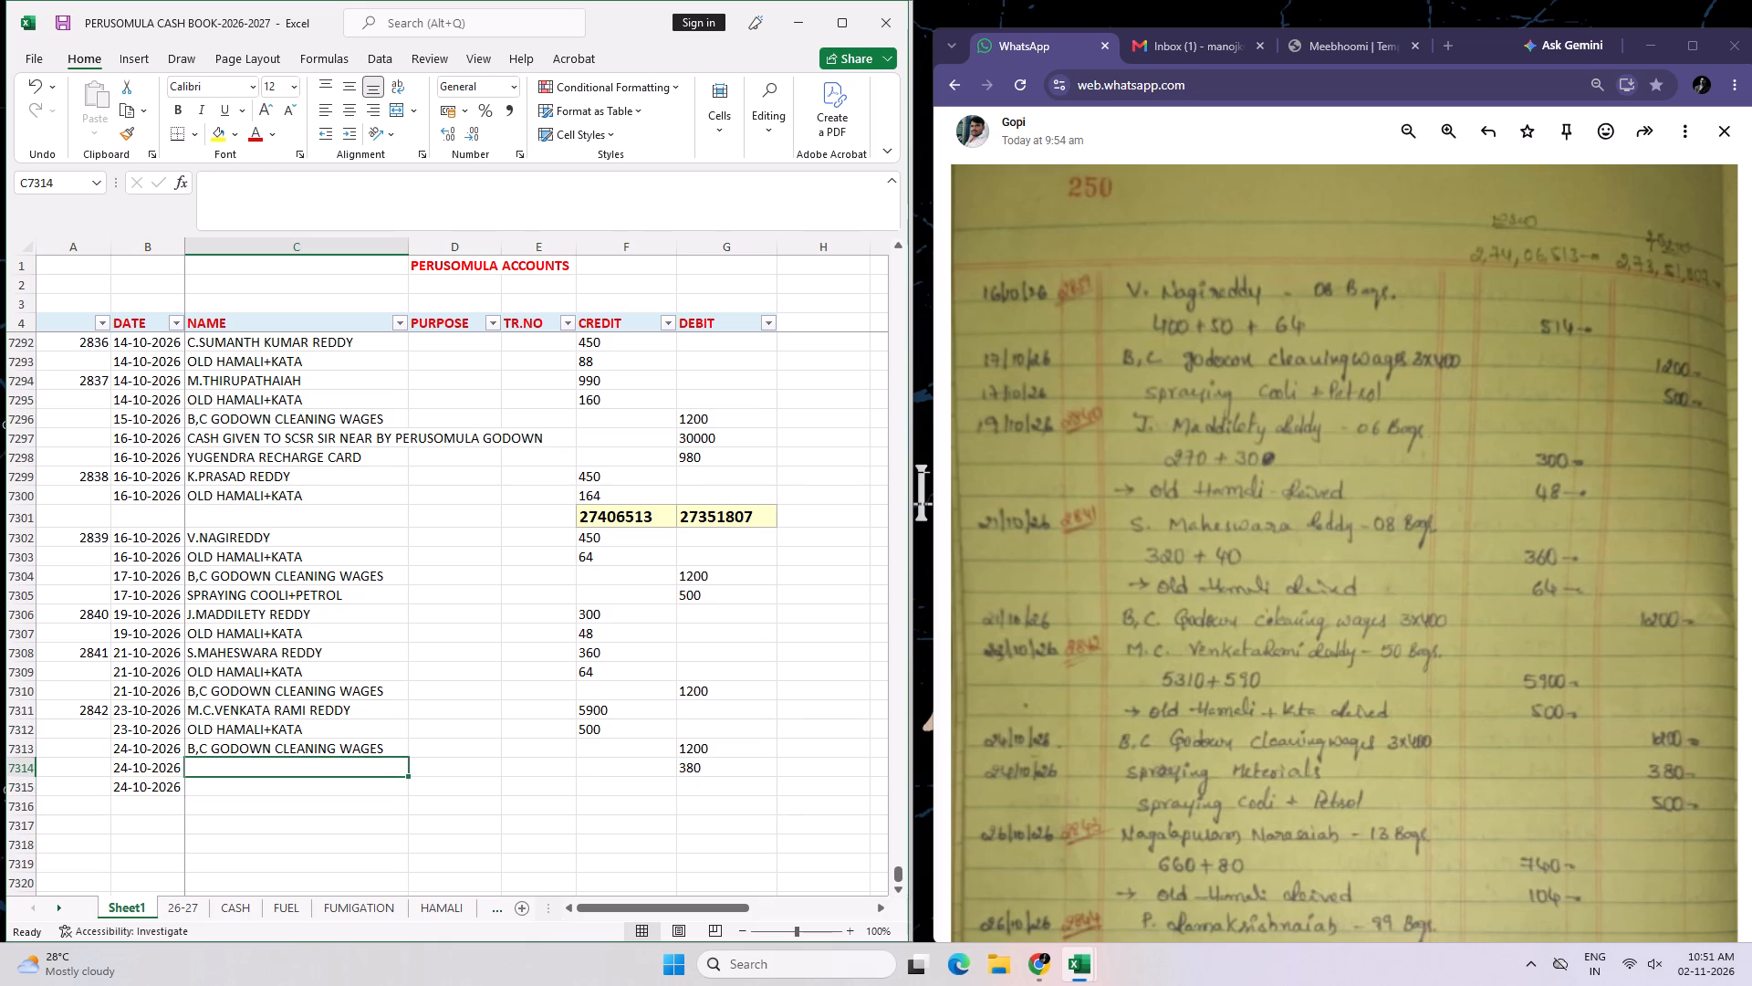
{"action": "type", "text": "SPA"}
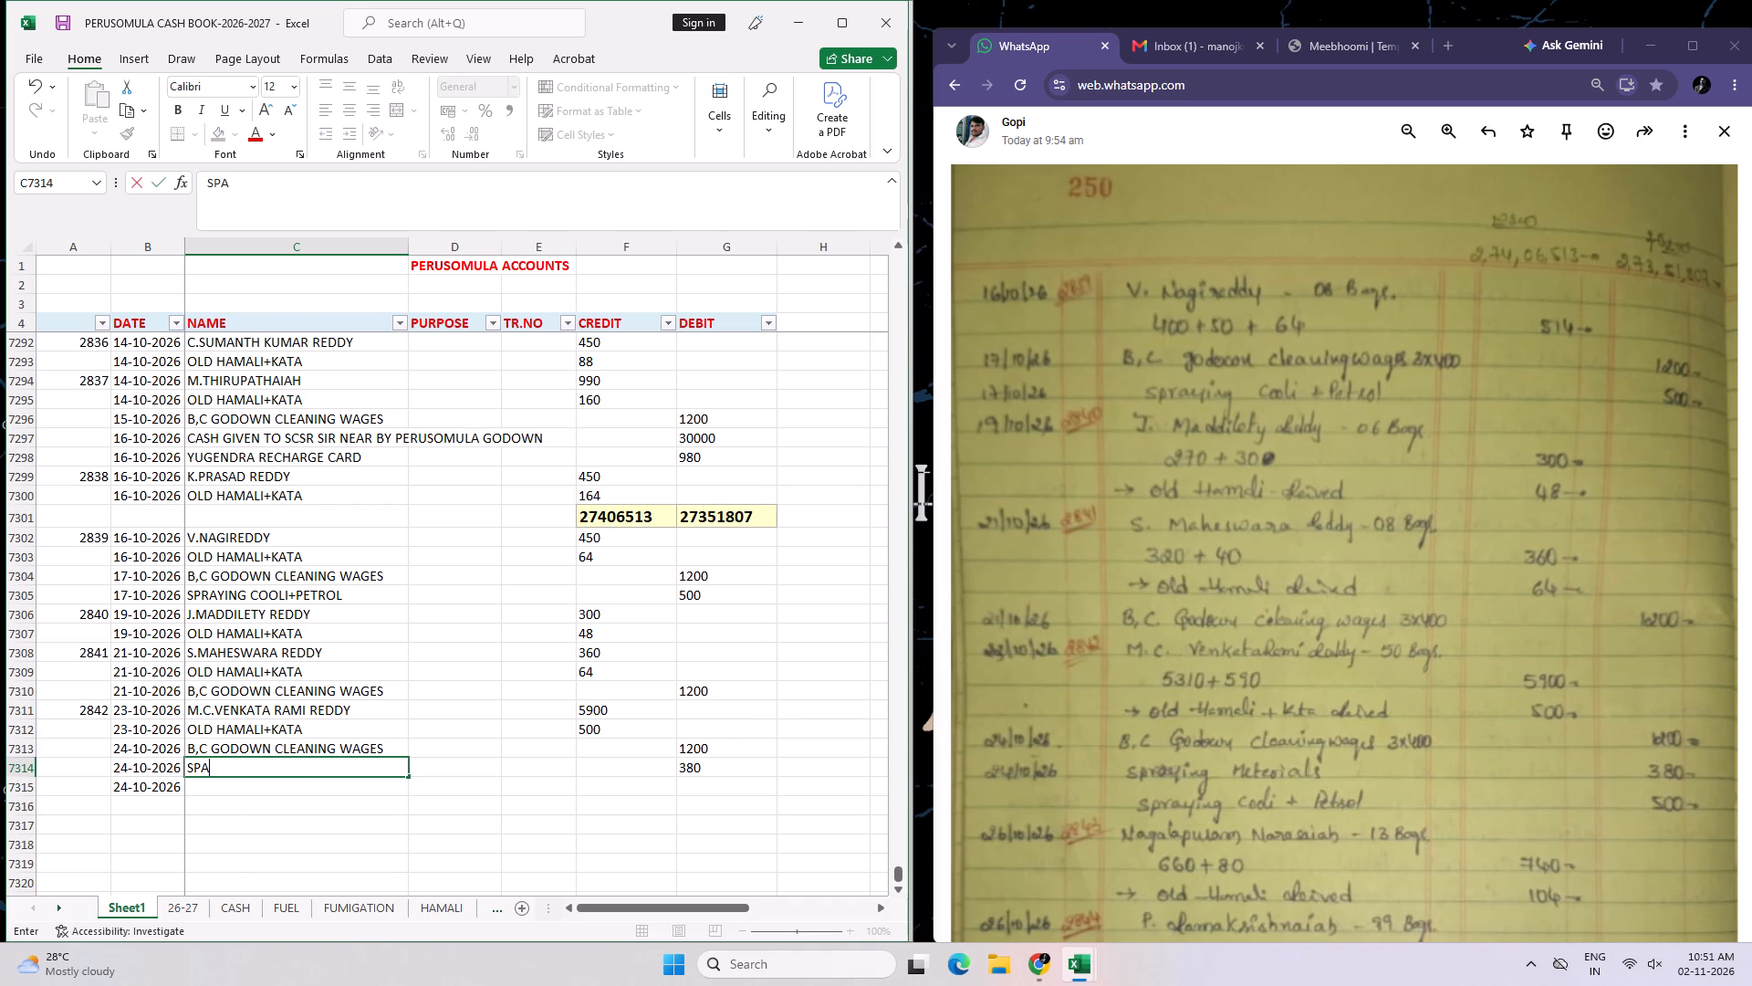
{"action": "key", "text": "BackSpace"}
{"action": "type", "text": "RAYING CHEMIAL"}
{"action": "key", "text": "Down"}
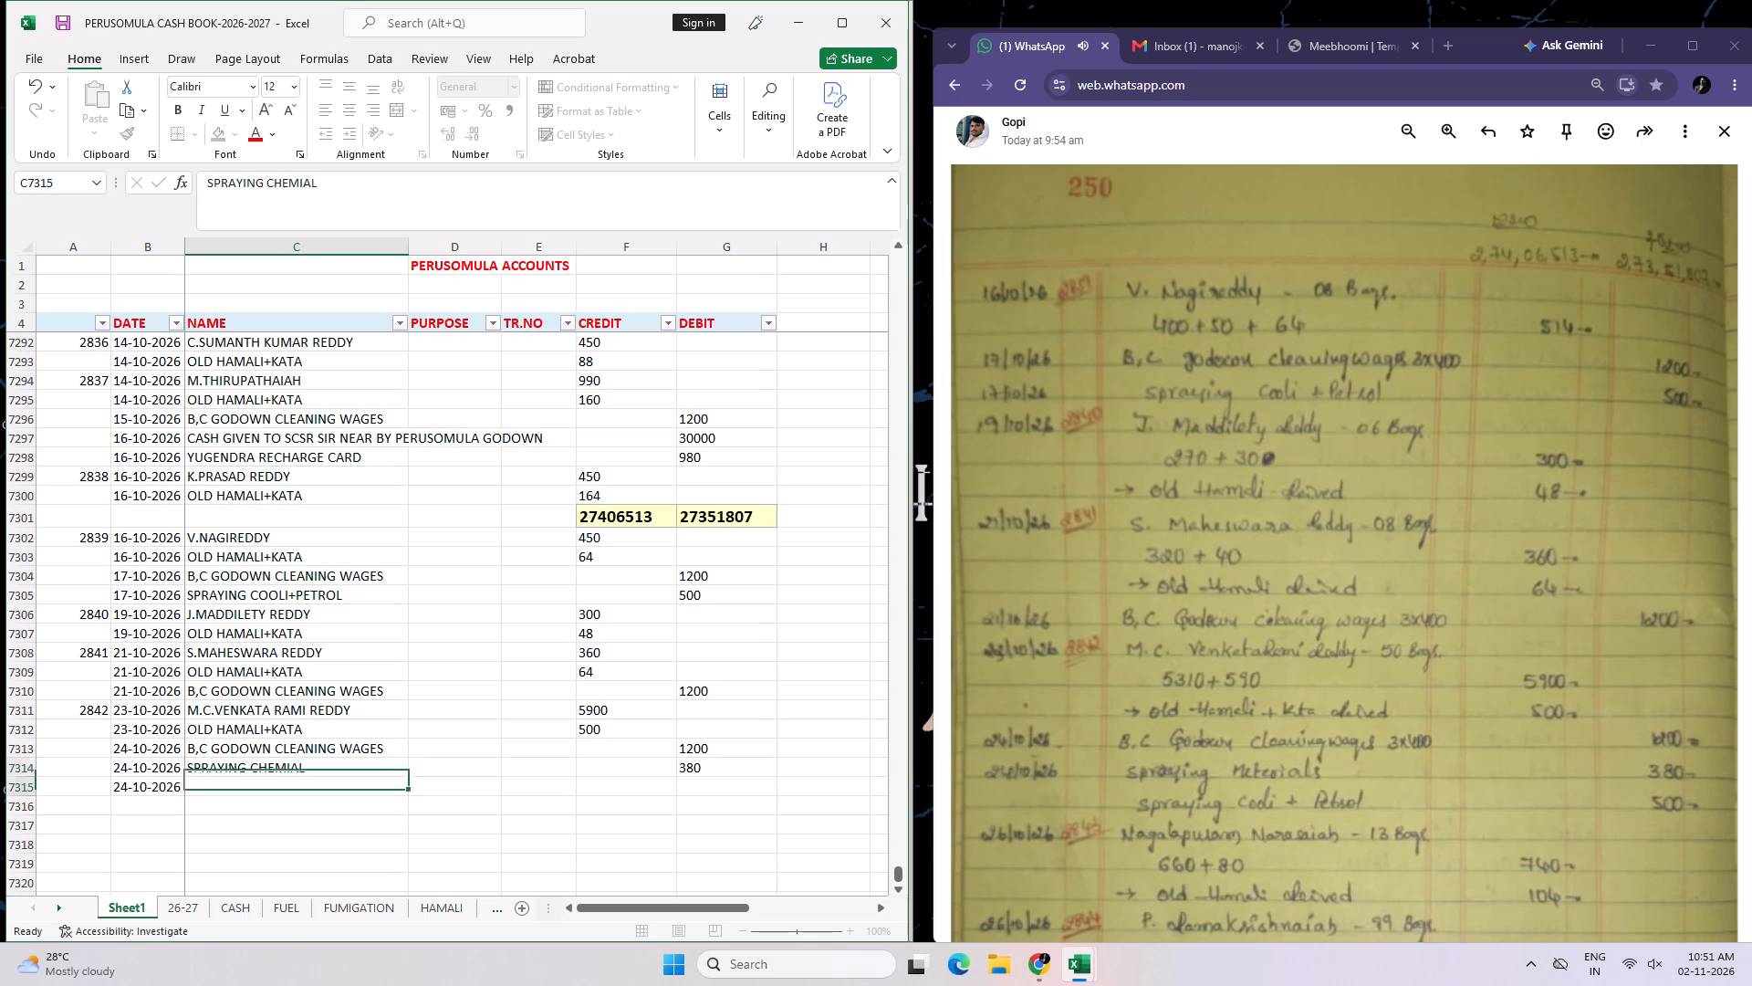
Complete row 7315 with the name SPRAYING COOLI+PETROL and a debit of 500.
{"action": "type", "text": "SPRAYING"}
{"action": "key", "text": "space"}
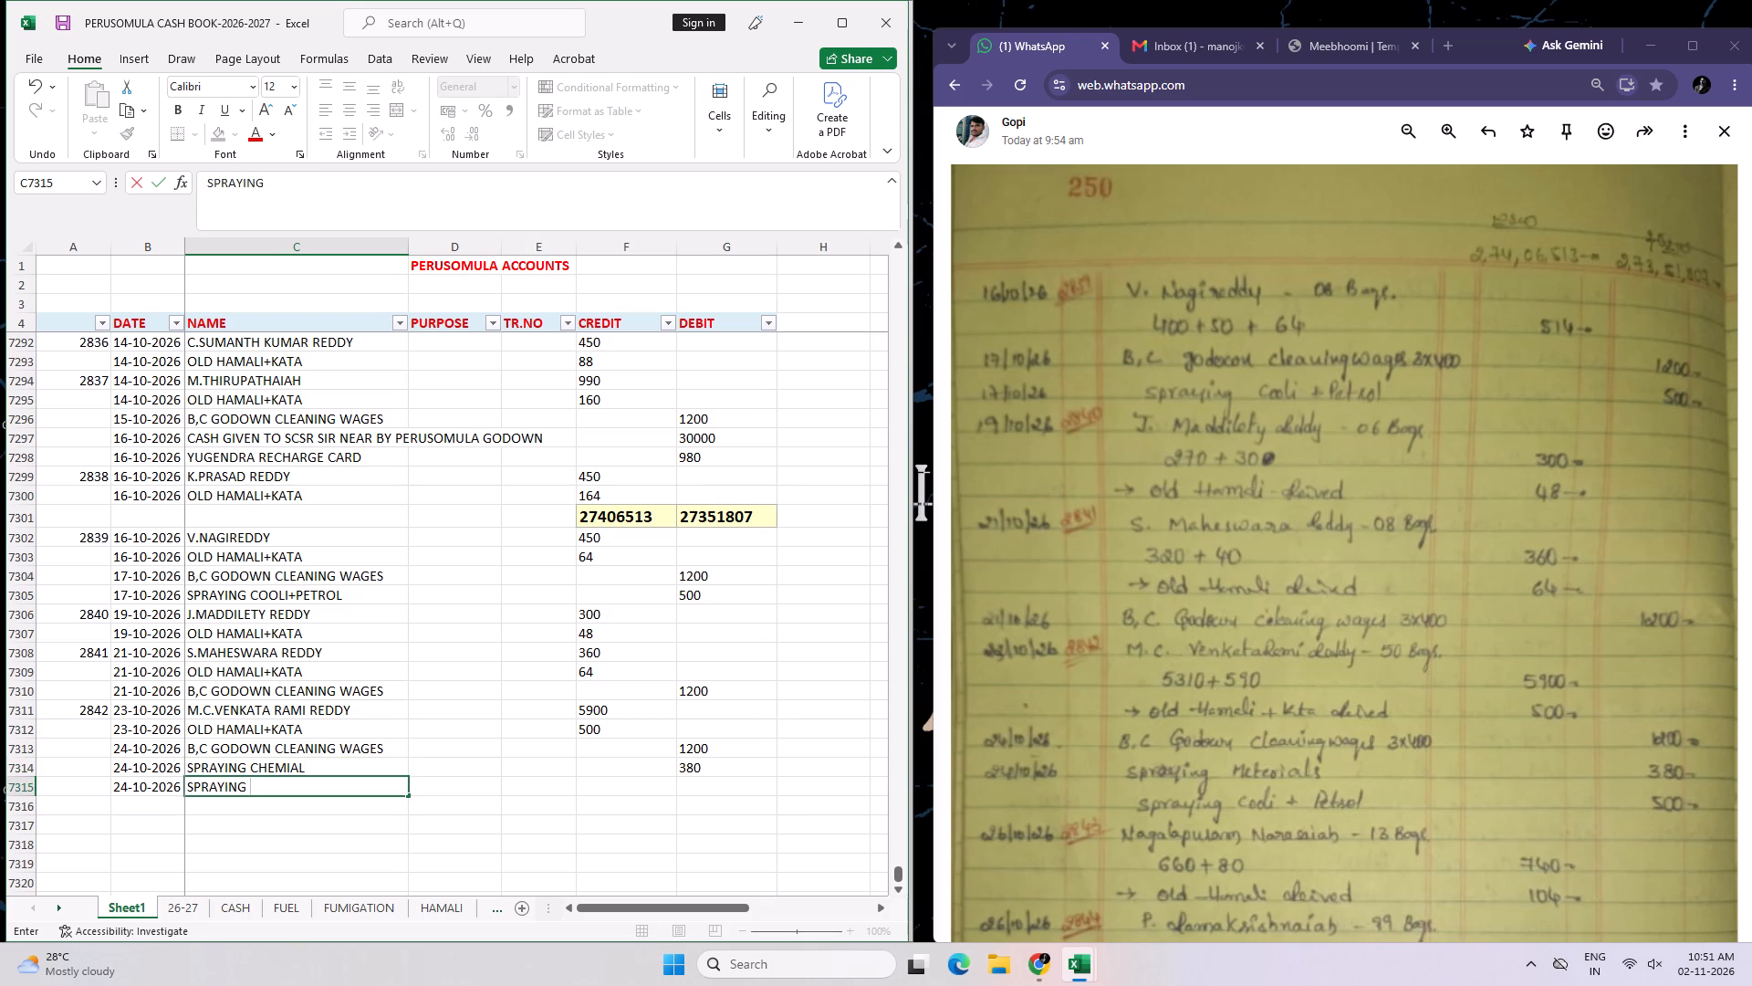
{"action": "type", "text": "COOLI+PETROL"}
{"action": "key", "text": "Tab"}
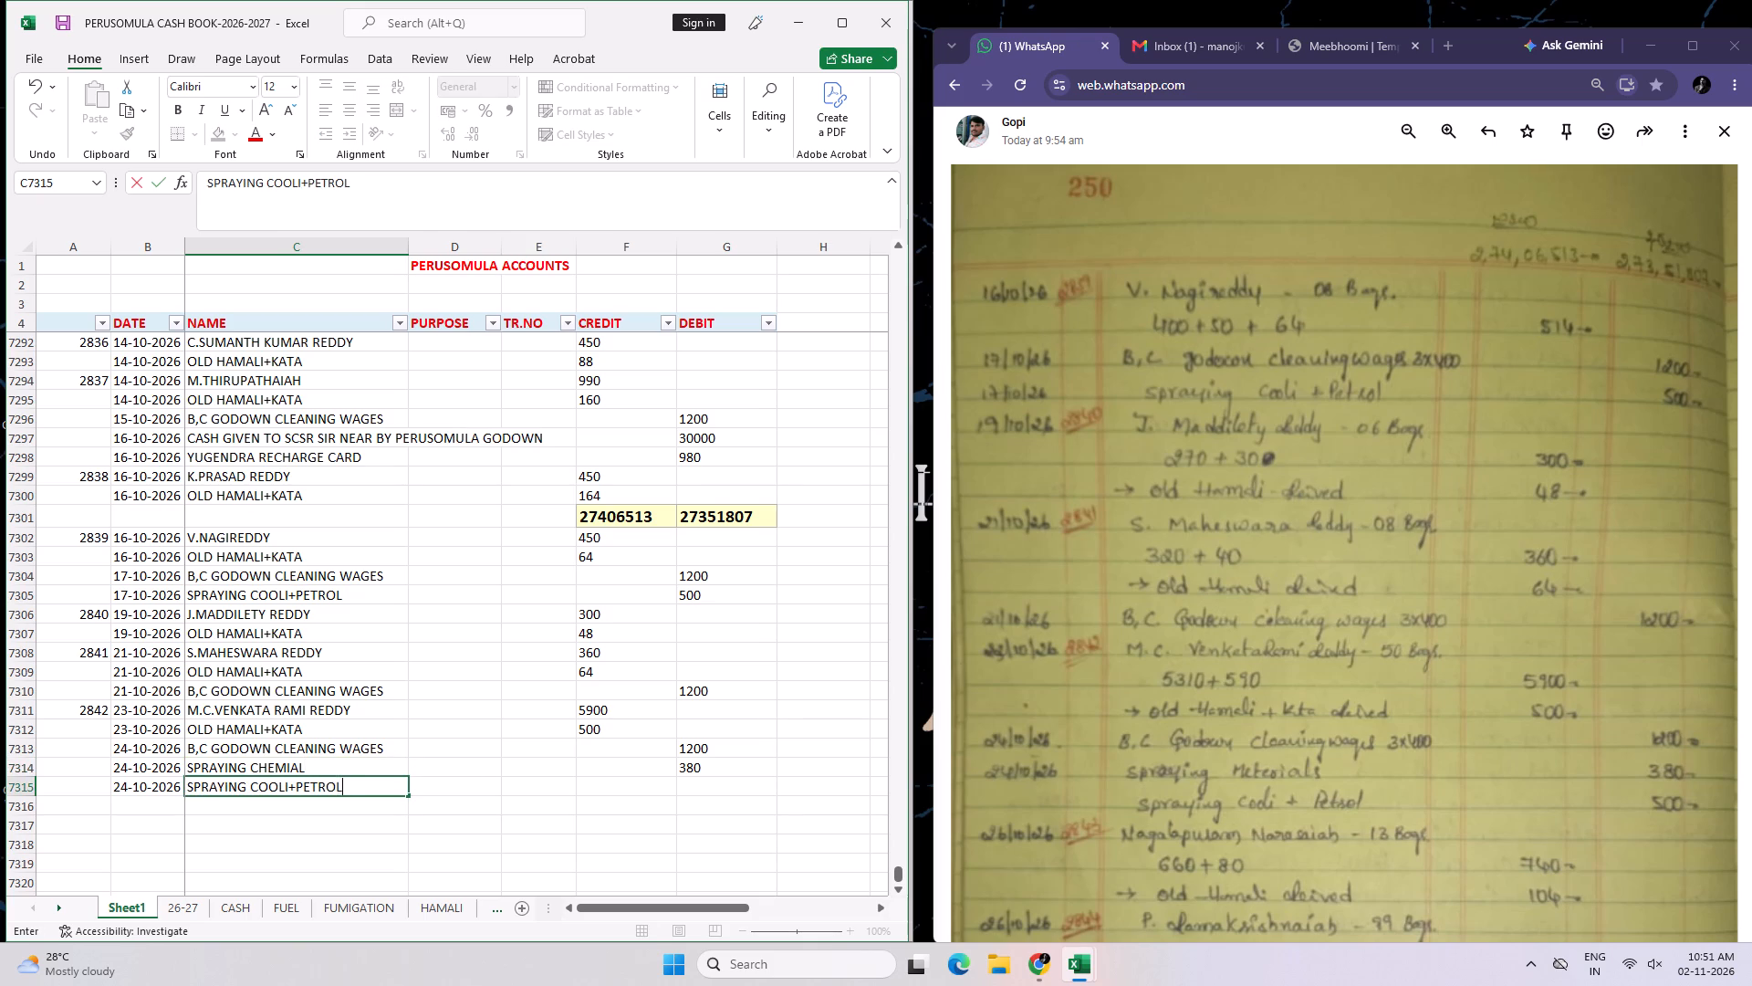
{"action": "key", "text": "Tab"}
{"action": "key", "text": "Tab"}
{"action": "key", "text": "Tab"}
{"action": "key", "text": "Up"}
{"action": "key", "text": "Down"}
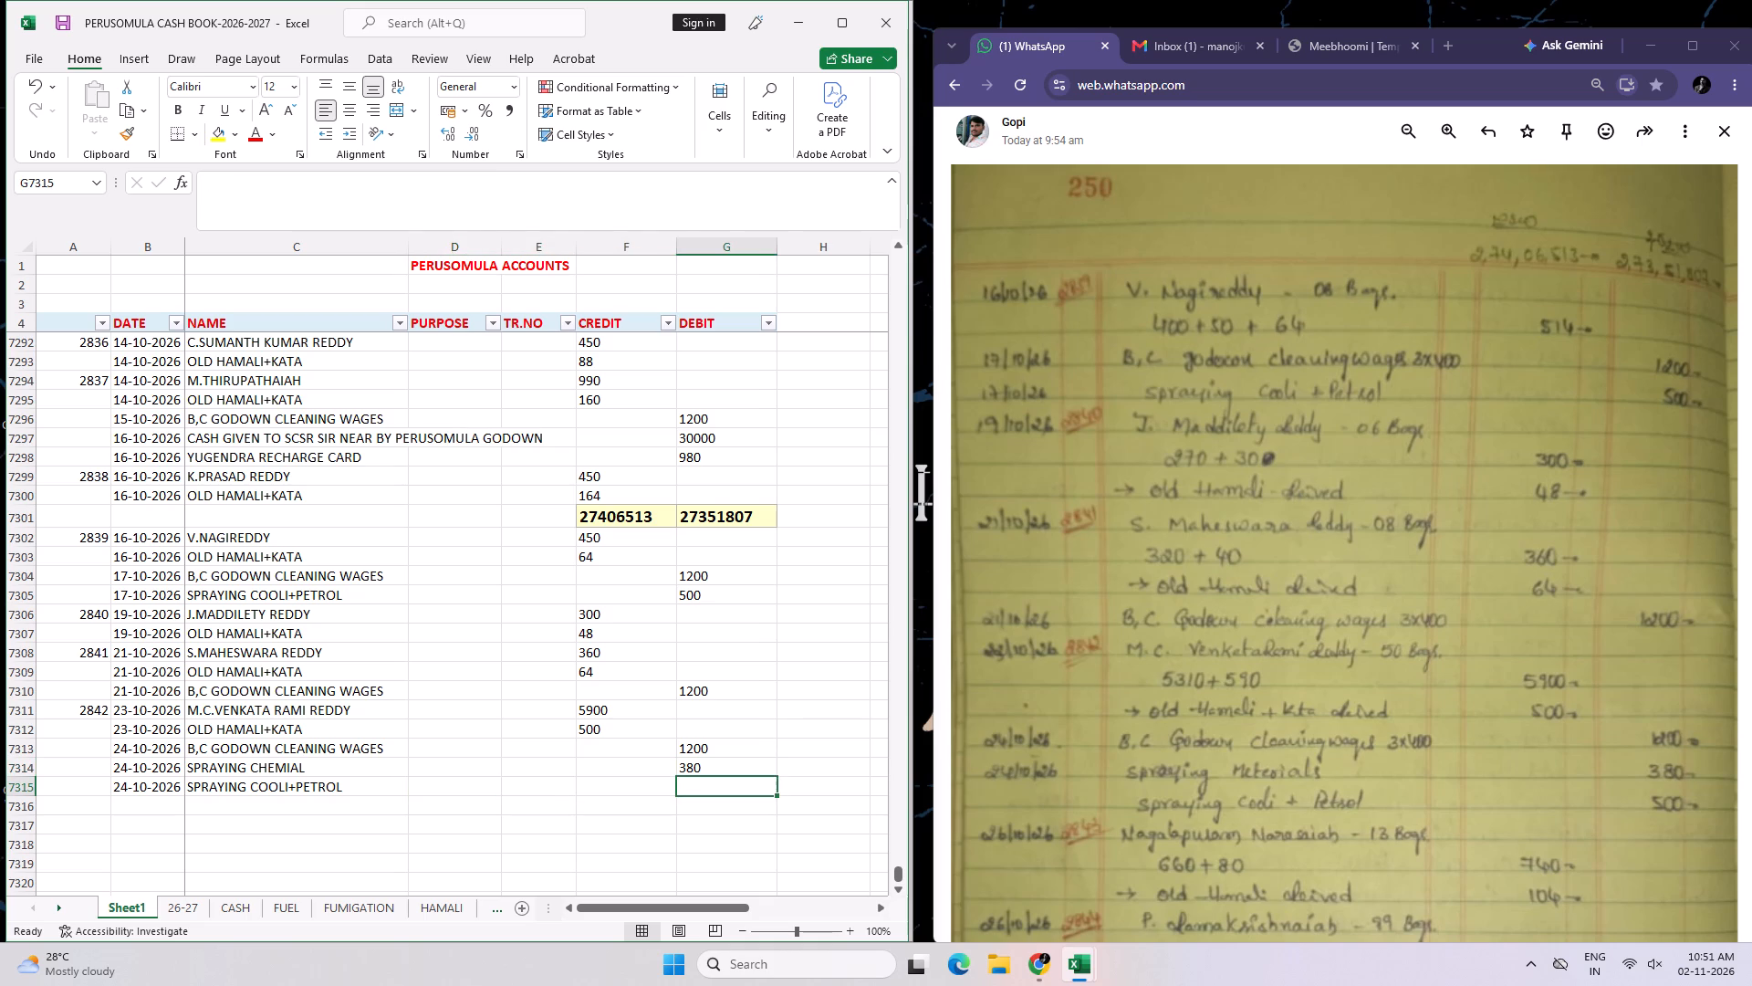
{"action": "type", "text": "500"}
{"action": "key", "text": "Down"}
Start the entry in row 7316 with number 2843 and the date beginning 26-10-.
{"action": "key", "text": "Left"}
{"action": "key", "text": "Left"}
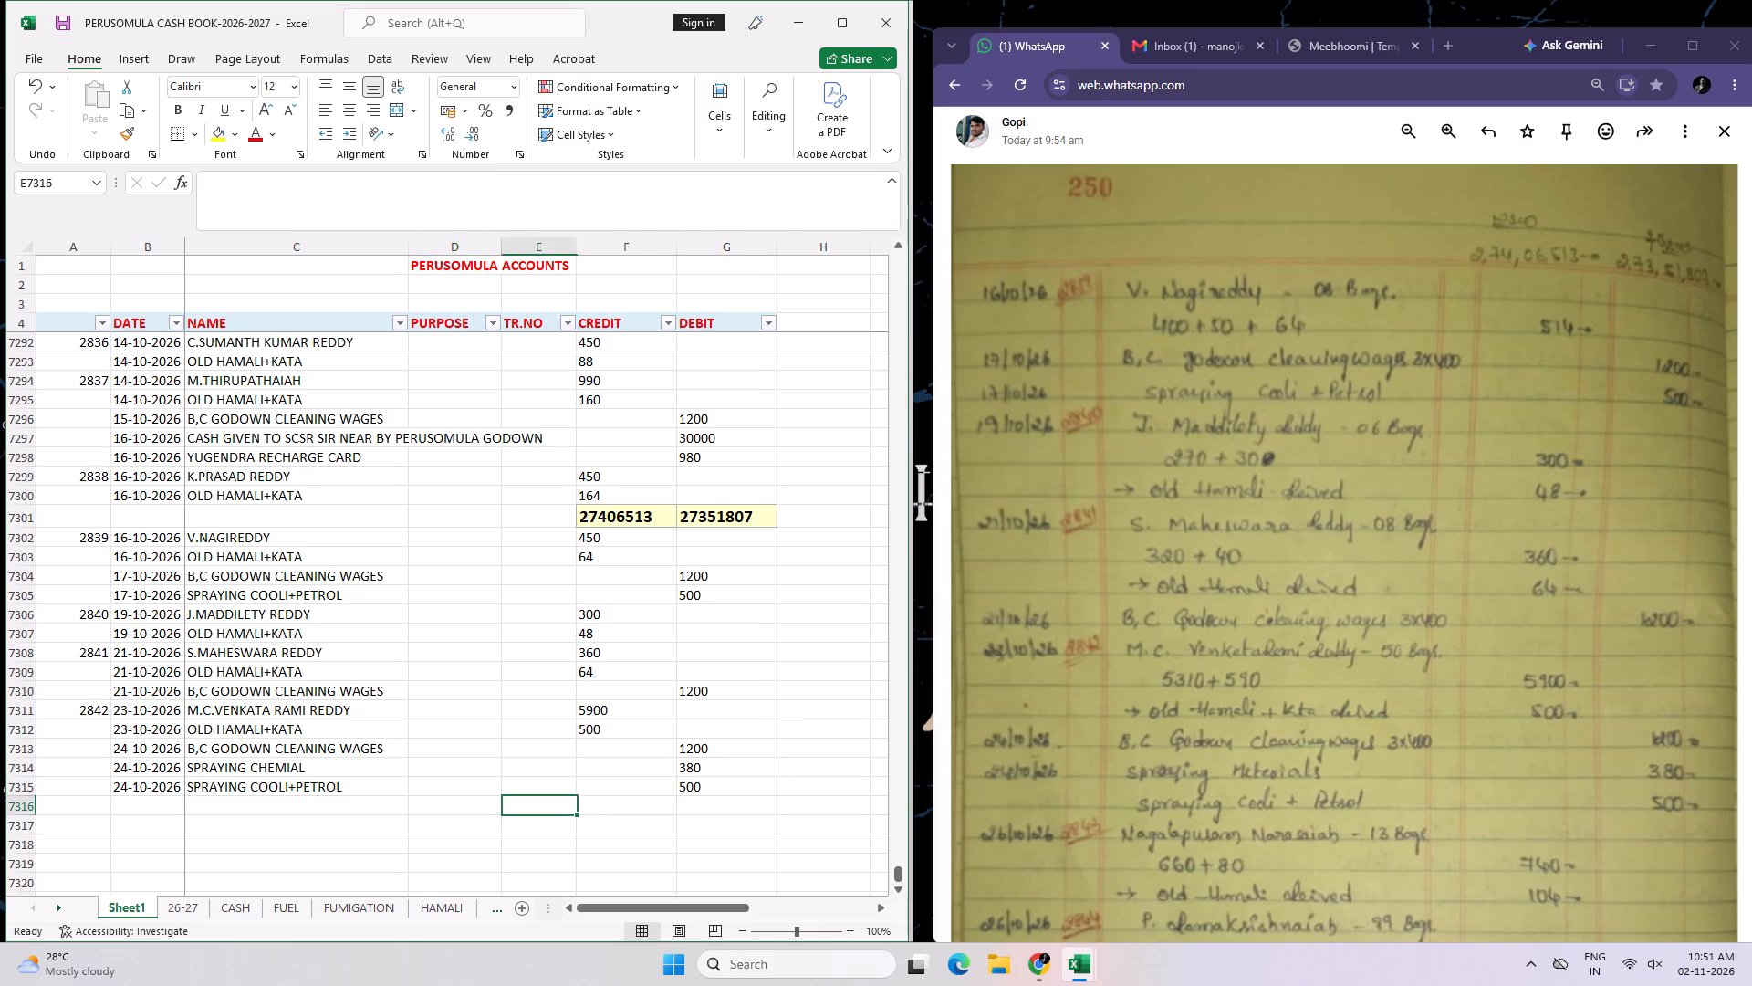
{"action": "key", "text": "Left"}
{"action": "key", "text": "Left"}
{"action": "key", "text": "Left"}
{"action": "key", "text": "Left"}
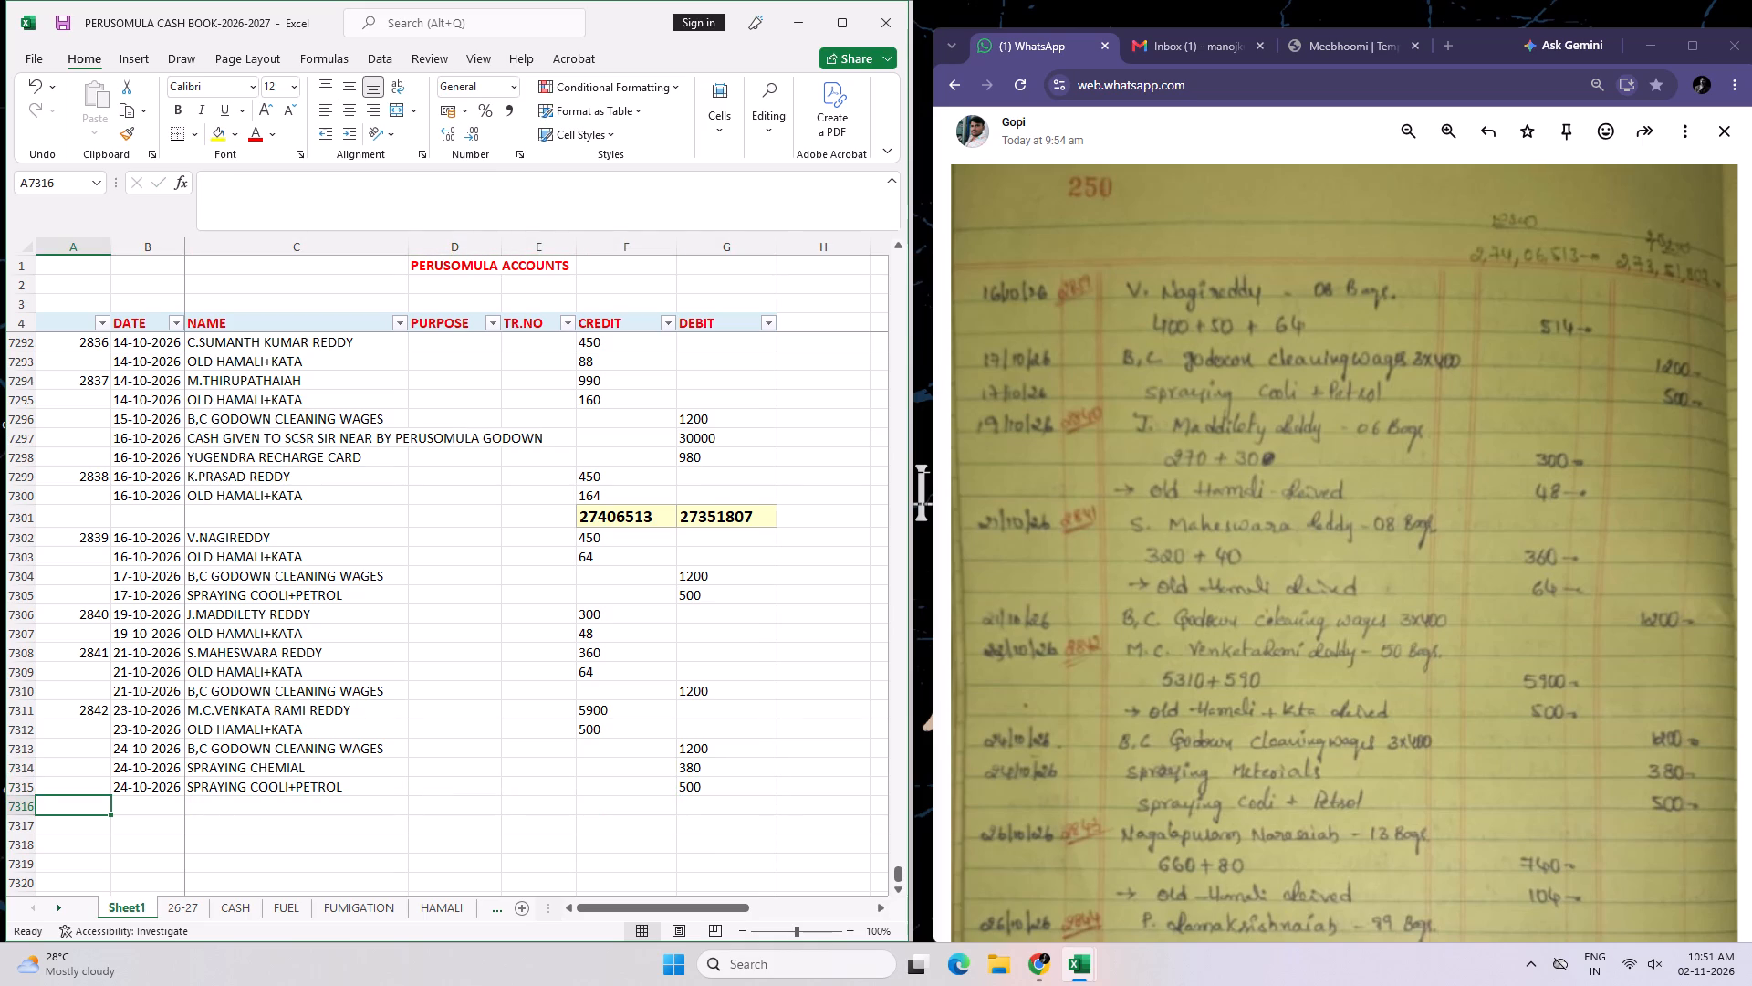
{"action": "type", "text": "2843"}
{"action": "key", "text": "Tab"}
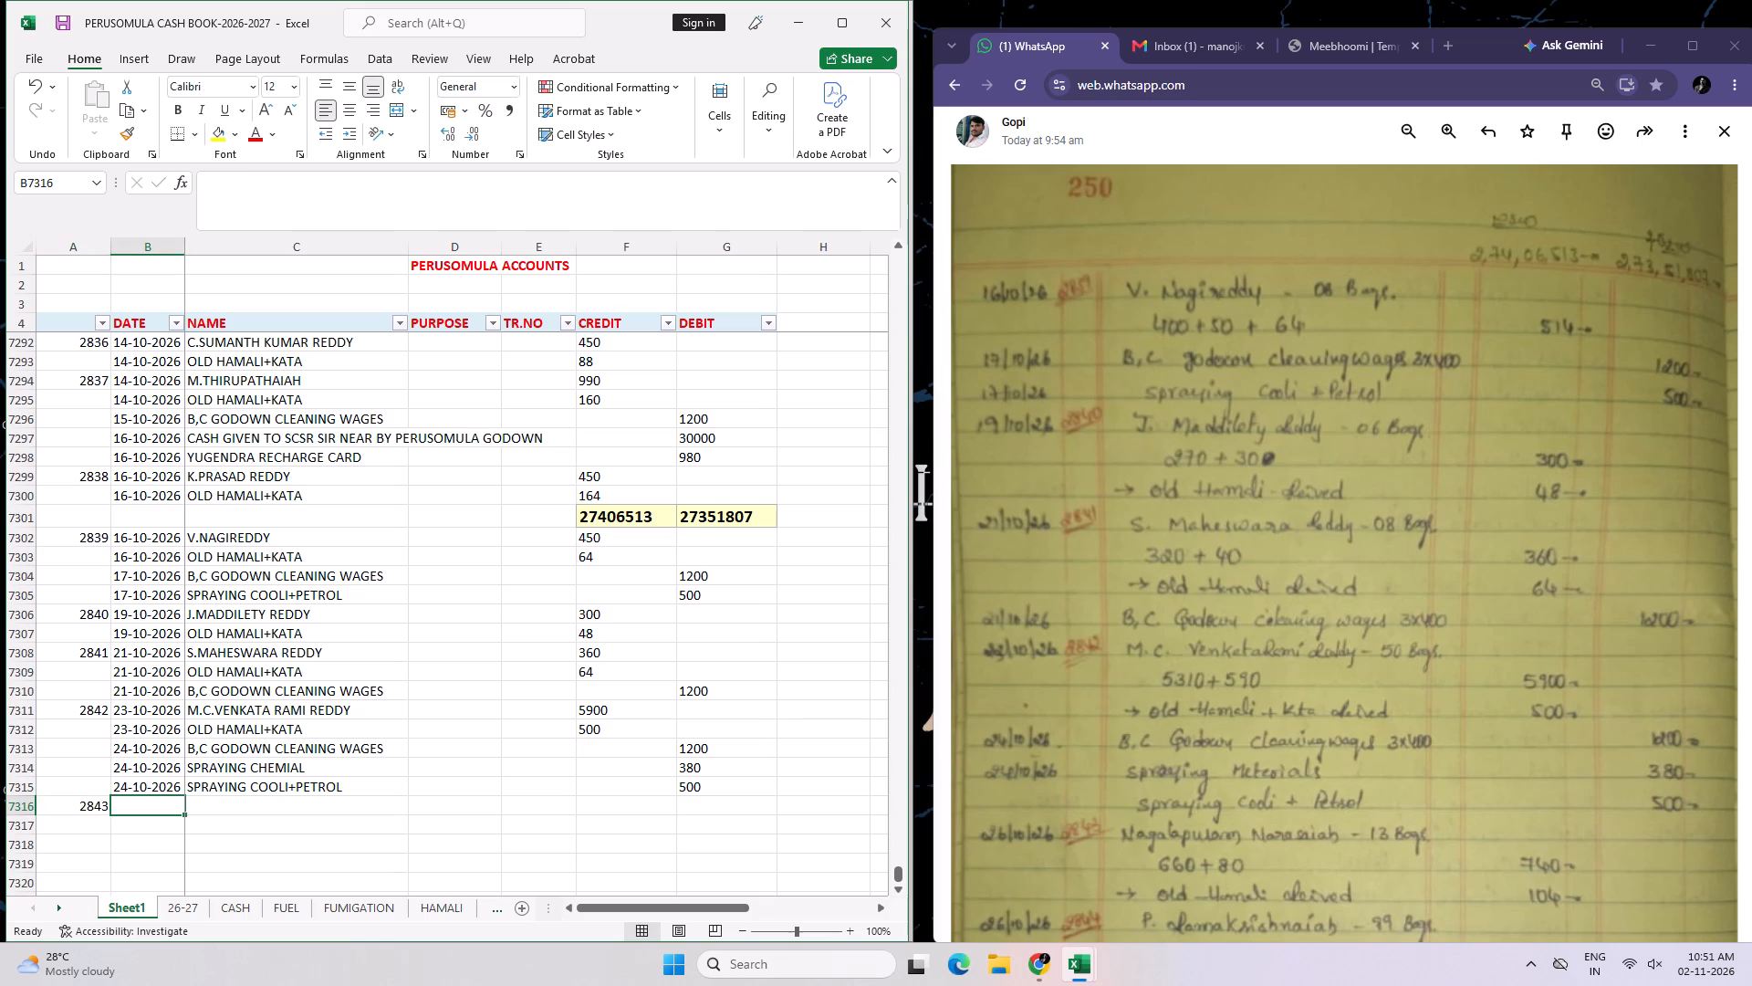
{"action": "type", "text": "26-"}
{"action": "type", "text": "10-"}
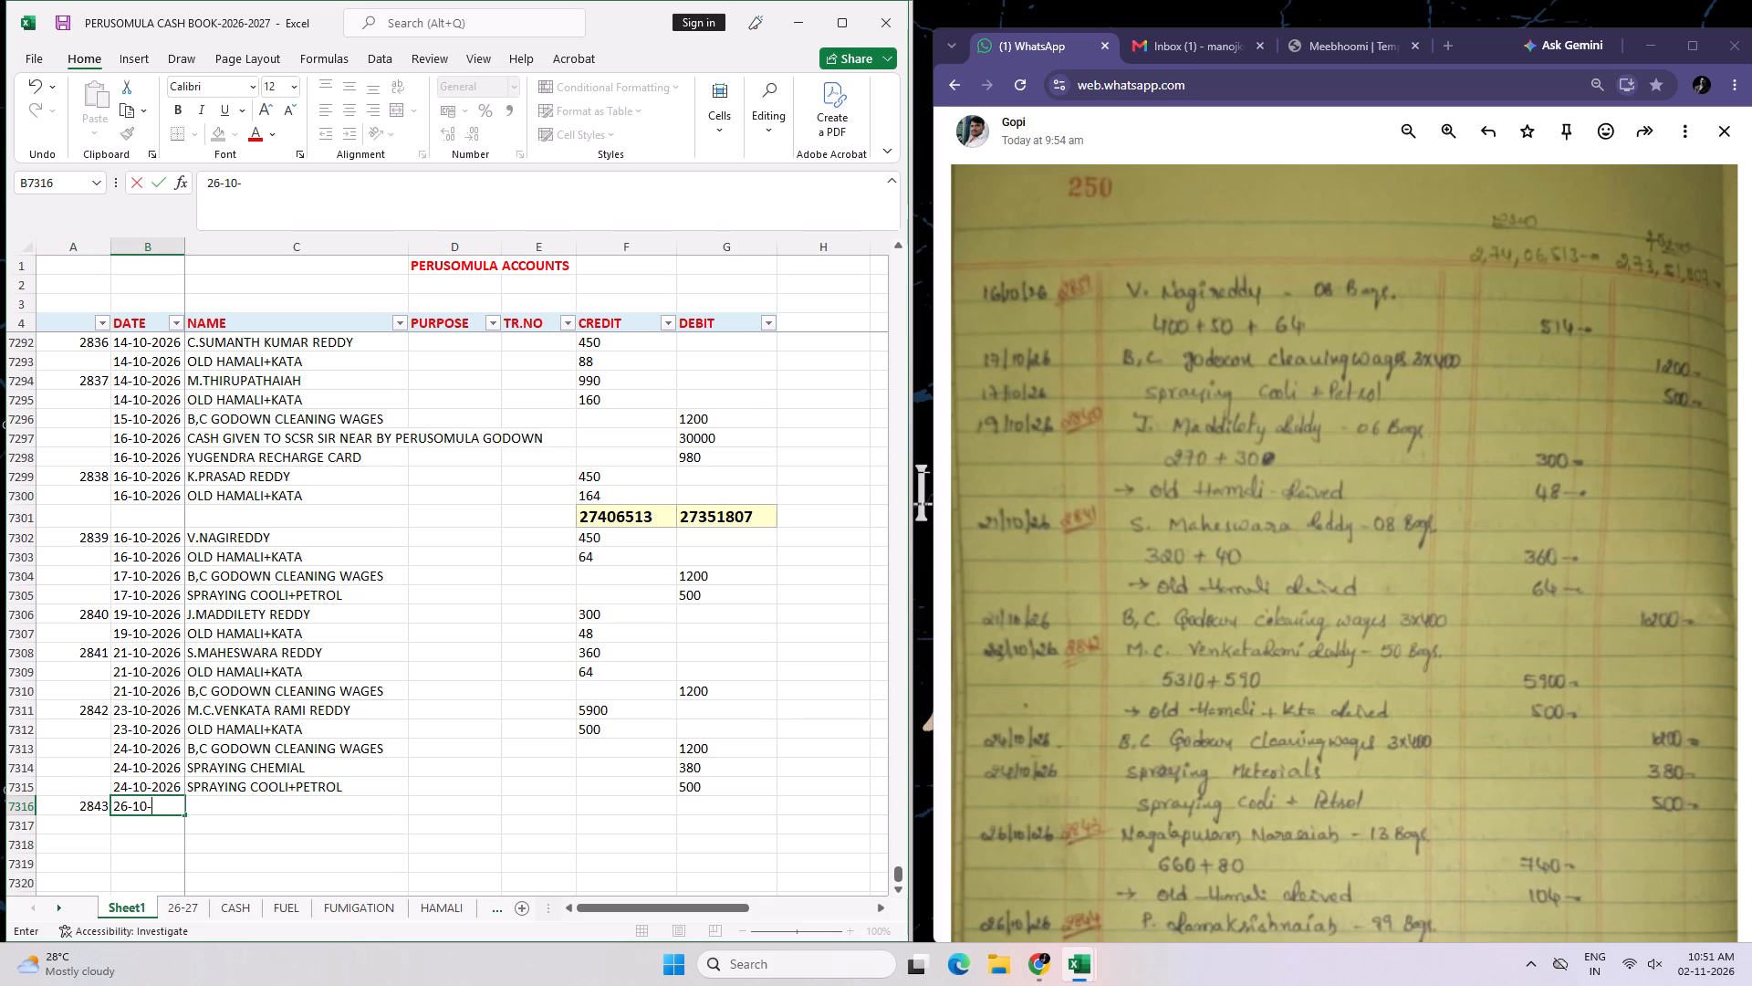
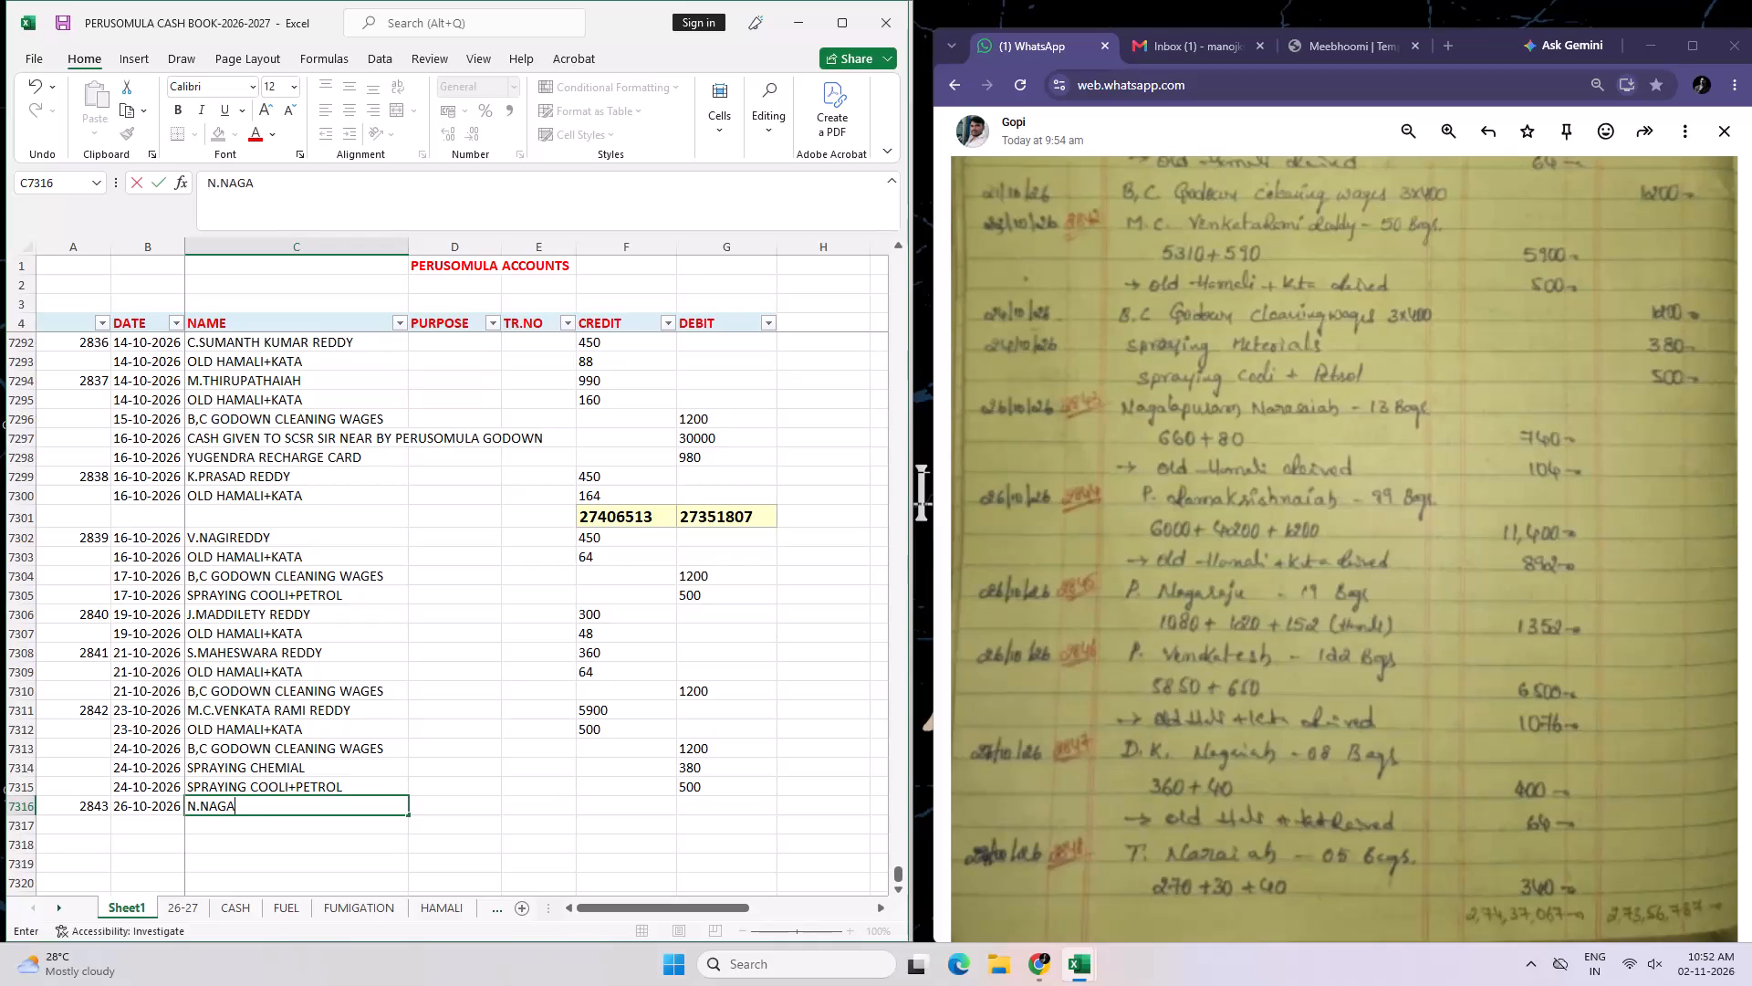
Finish entering the payer's name in row 7316 from ledger entry 2843 and save the workbook.
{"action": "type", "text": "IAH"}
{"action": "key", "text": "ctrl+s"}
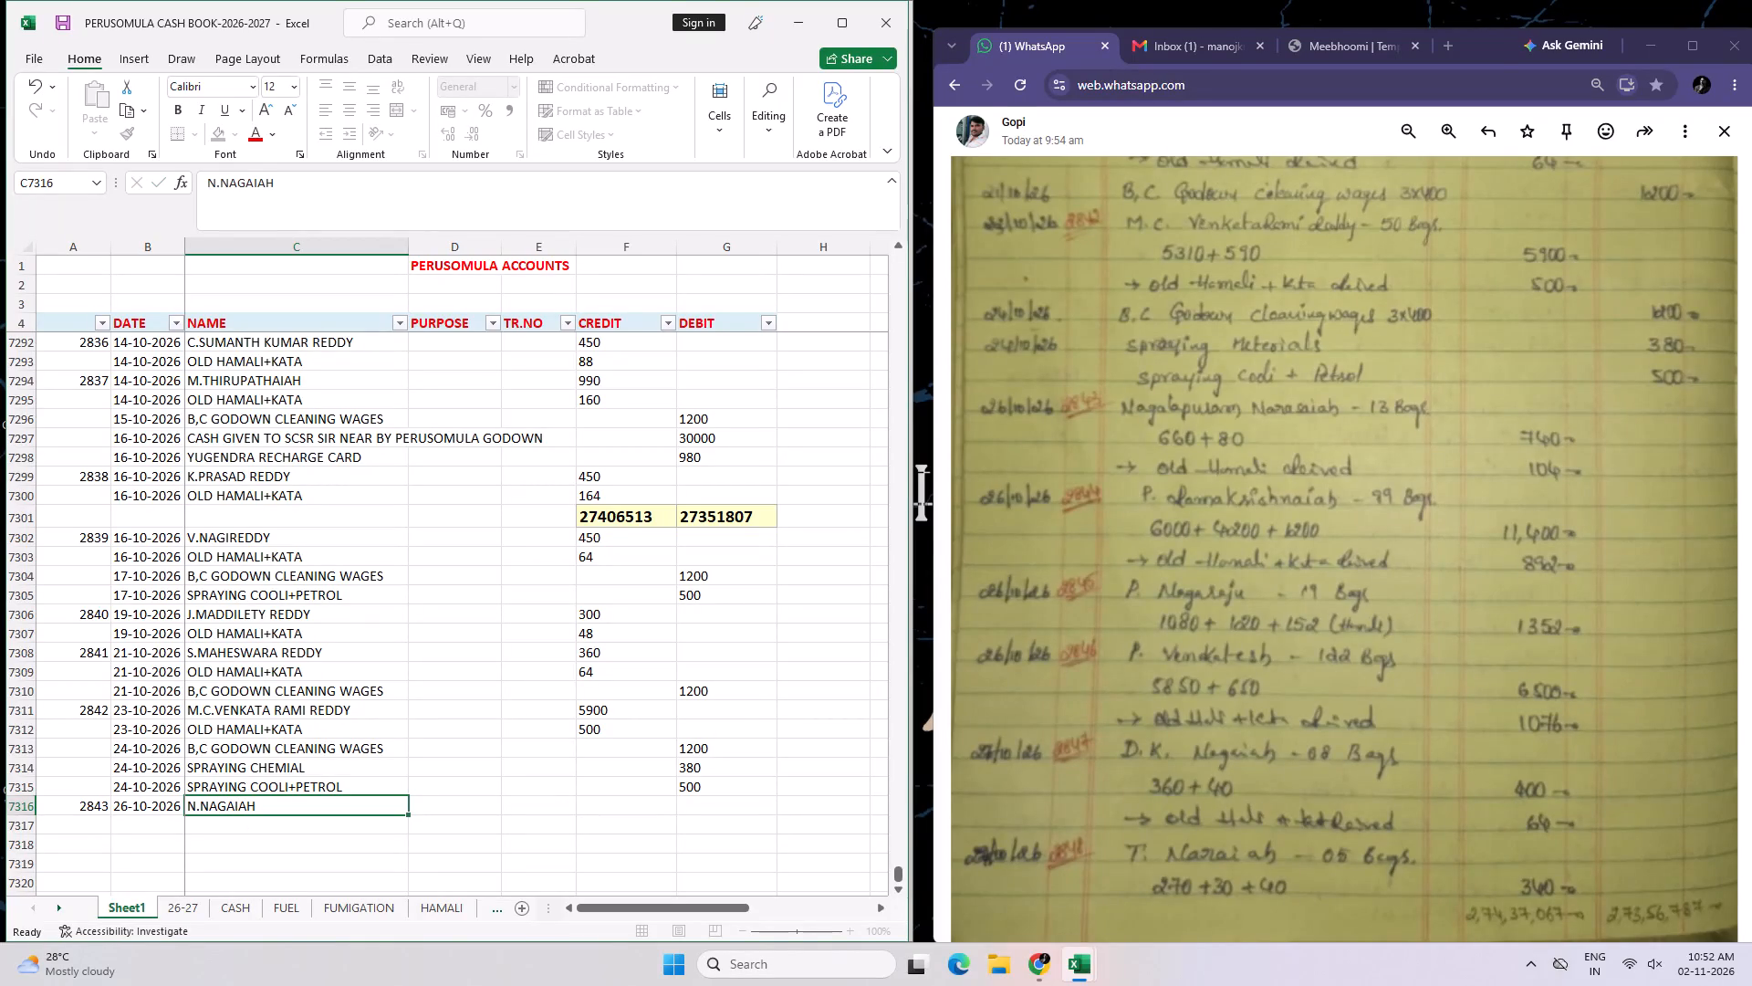
Fill the date 26-10-2026 down into row 7317, save the workbook, and enter OLD HAMALI+KATA as that row's name.
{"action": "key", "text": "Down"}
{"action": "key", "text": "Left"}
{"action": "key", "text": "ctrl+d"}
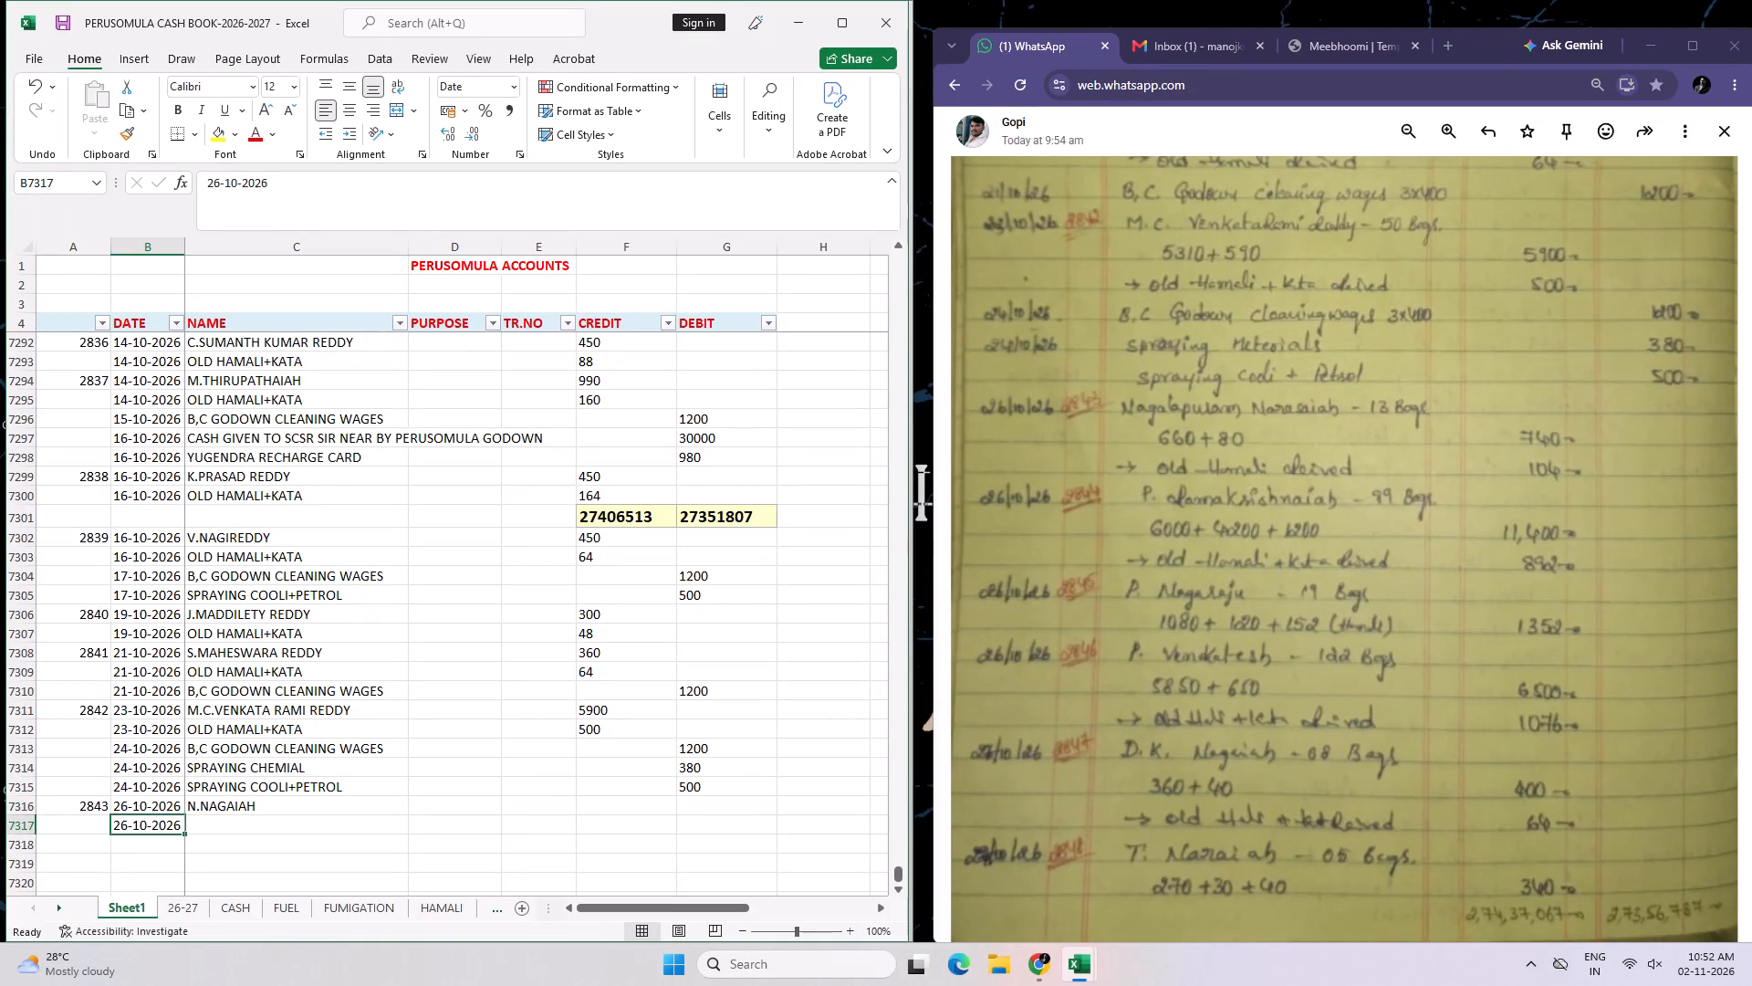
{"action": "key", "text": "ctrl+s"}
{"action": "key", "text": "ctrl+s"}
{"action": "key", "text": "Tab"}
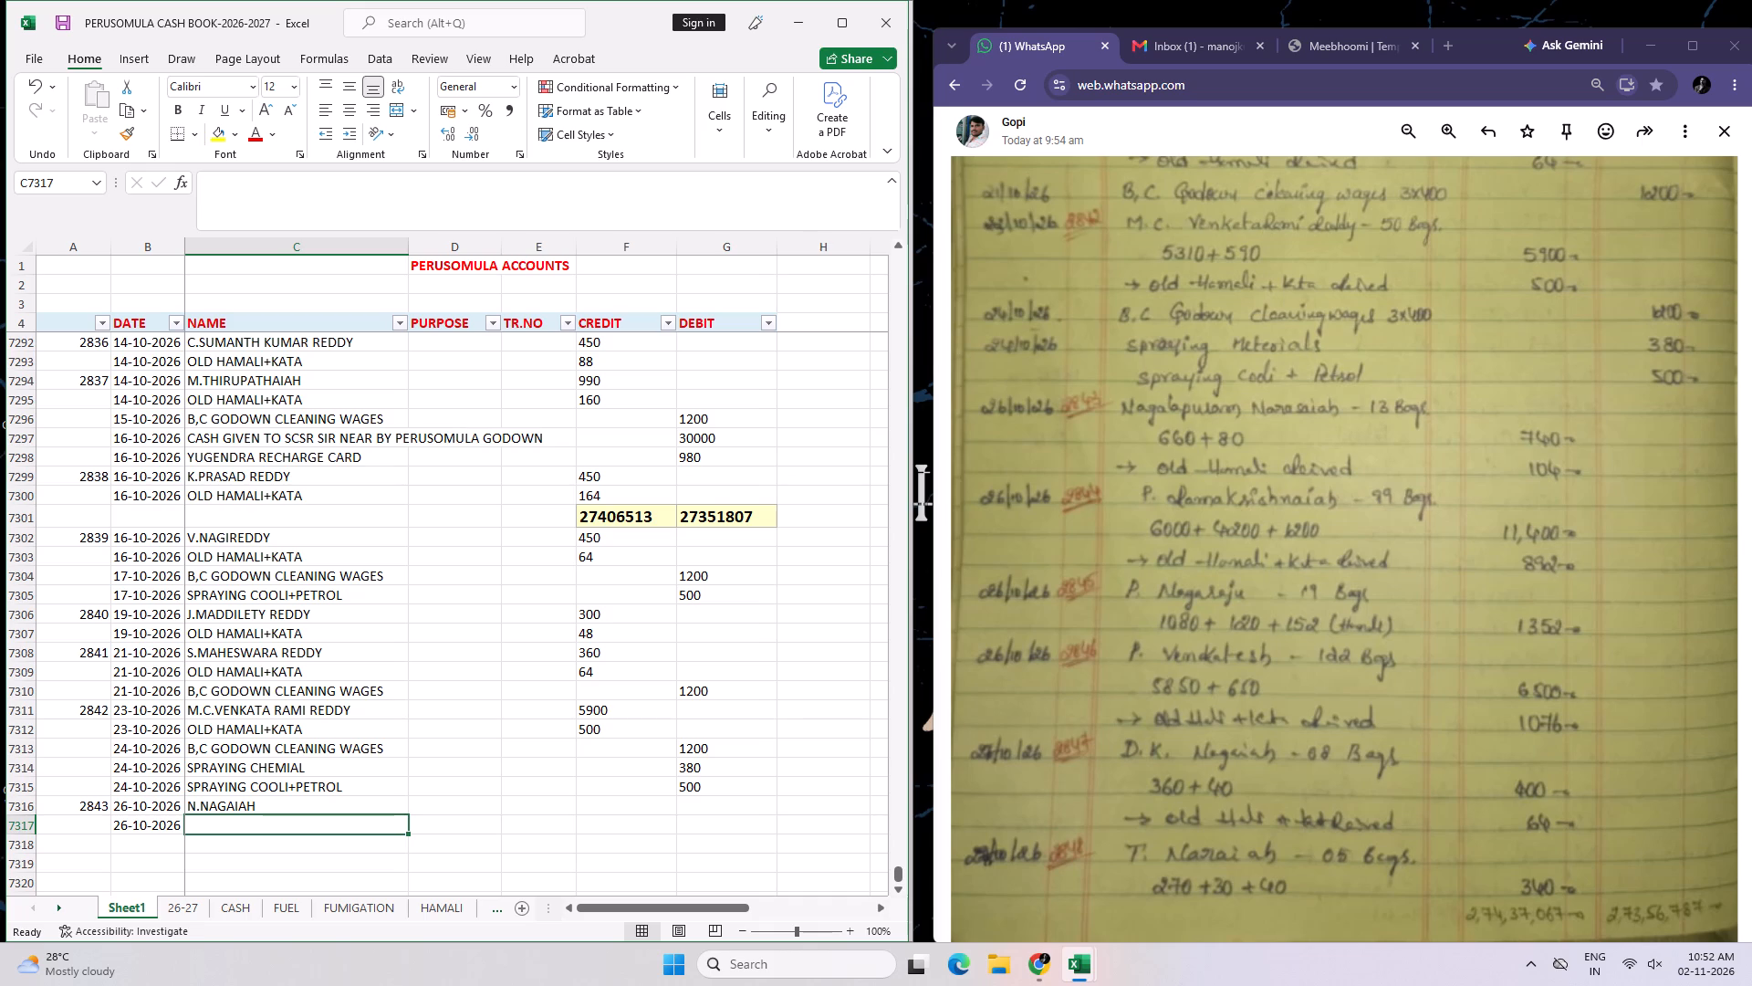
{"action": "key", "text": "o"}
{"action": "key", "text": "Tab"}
Start a formula in the CREDIT cell of row 7316 for entry 2843.
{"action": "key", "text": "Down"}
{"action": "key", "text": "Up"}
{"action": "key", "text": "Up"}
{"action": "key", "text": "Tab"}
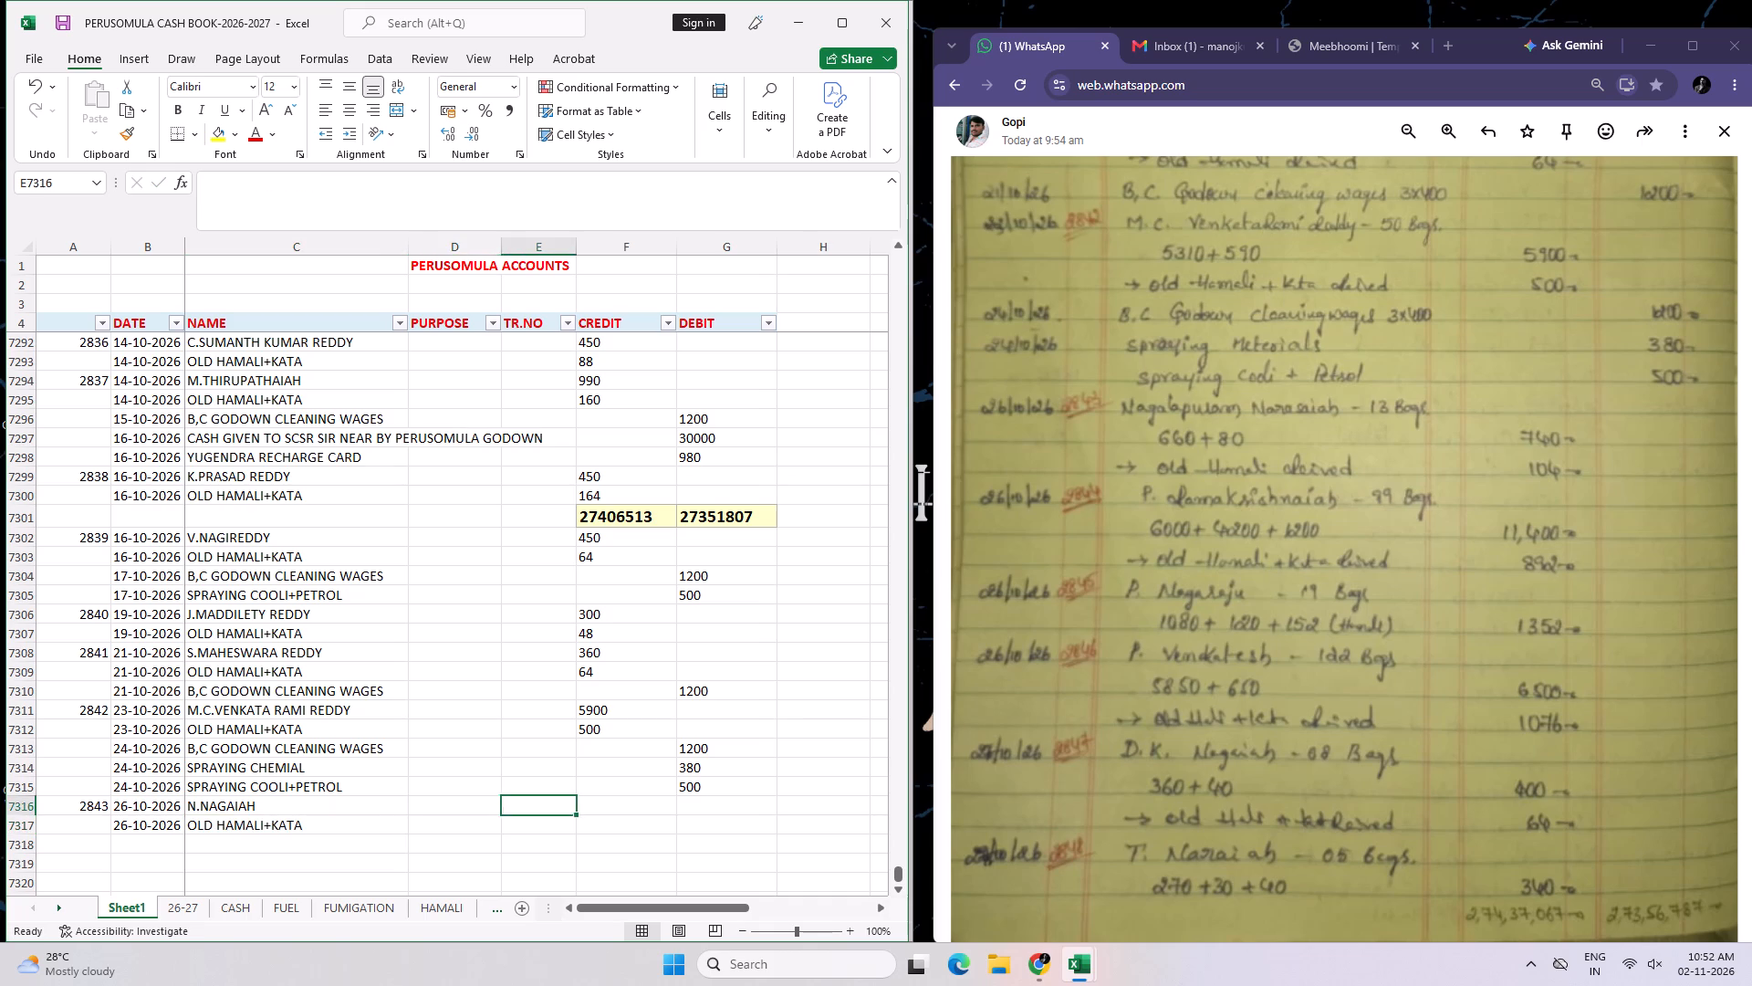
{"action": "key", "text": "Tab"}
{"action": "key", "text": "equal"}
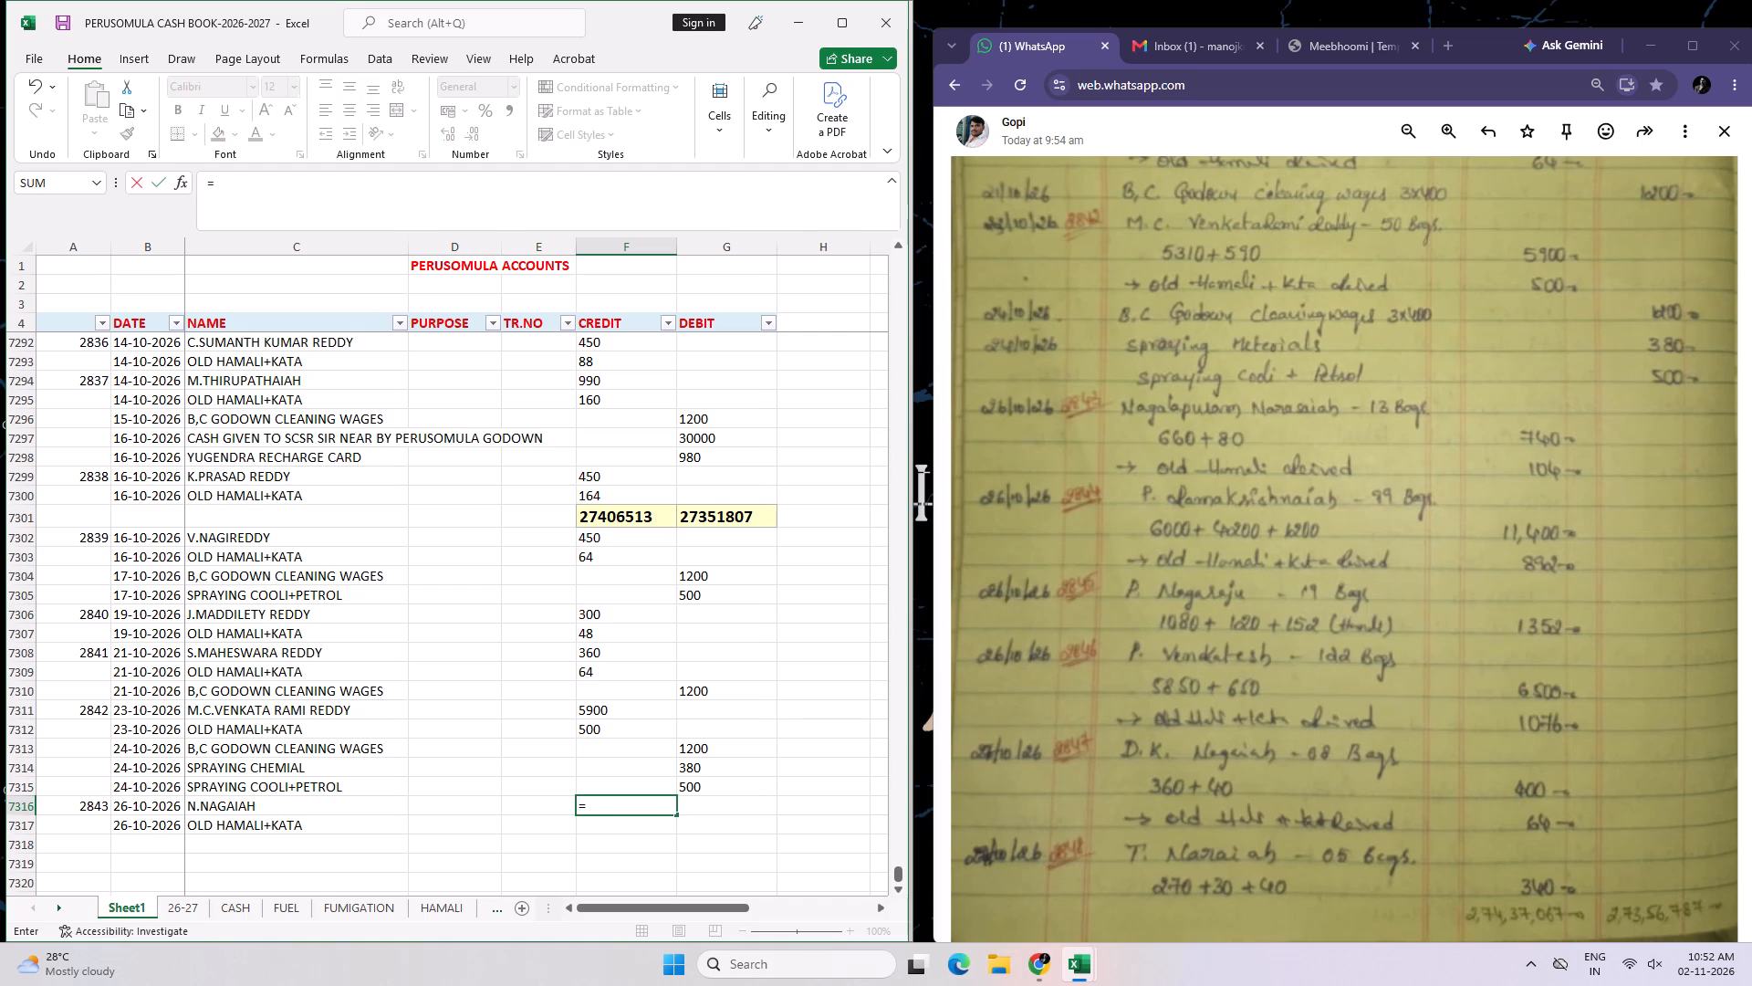
Enter the credits for the 2843 entry: the sum 660+80 in row 7316 and 104 in row 7317.
{"action": "type", "text": "660+8"}
{"action": "key", "text": "0"}
{"action": "key", "text": "Left"}
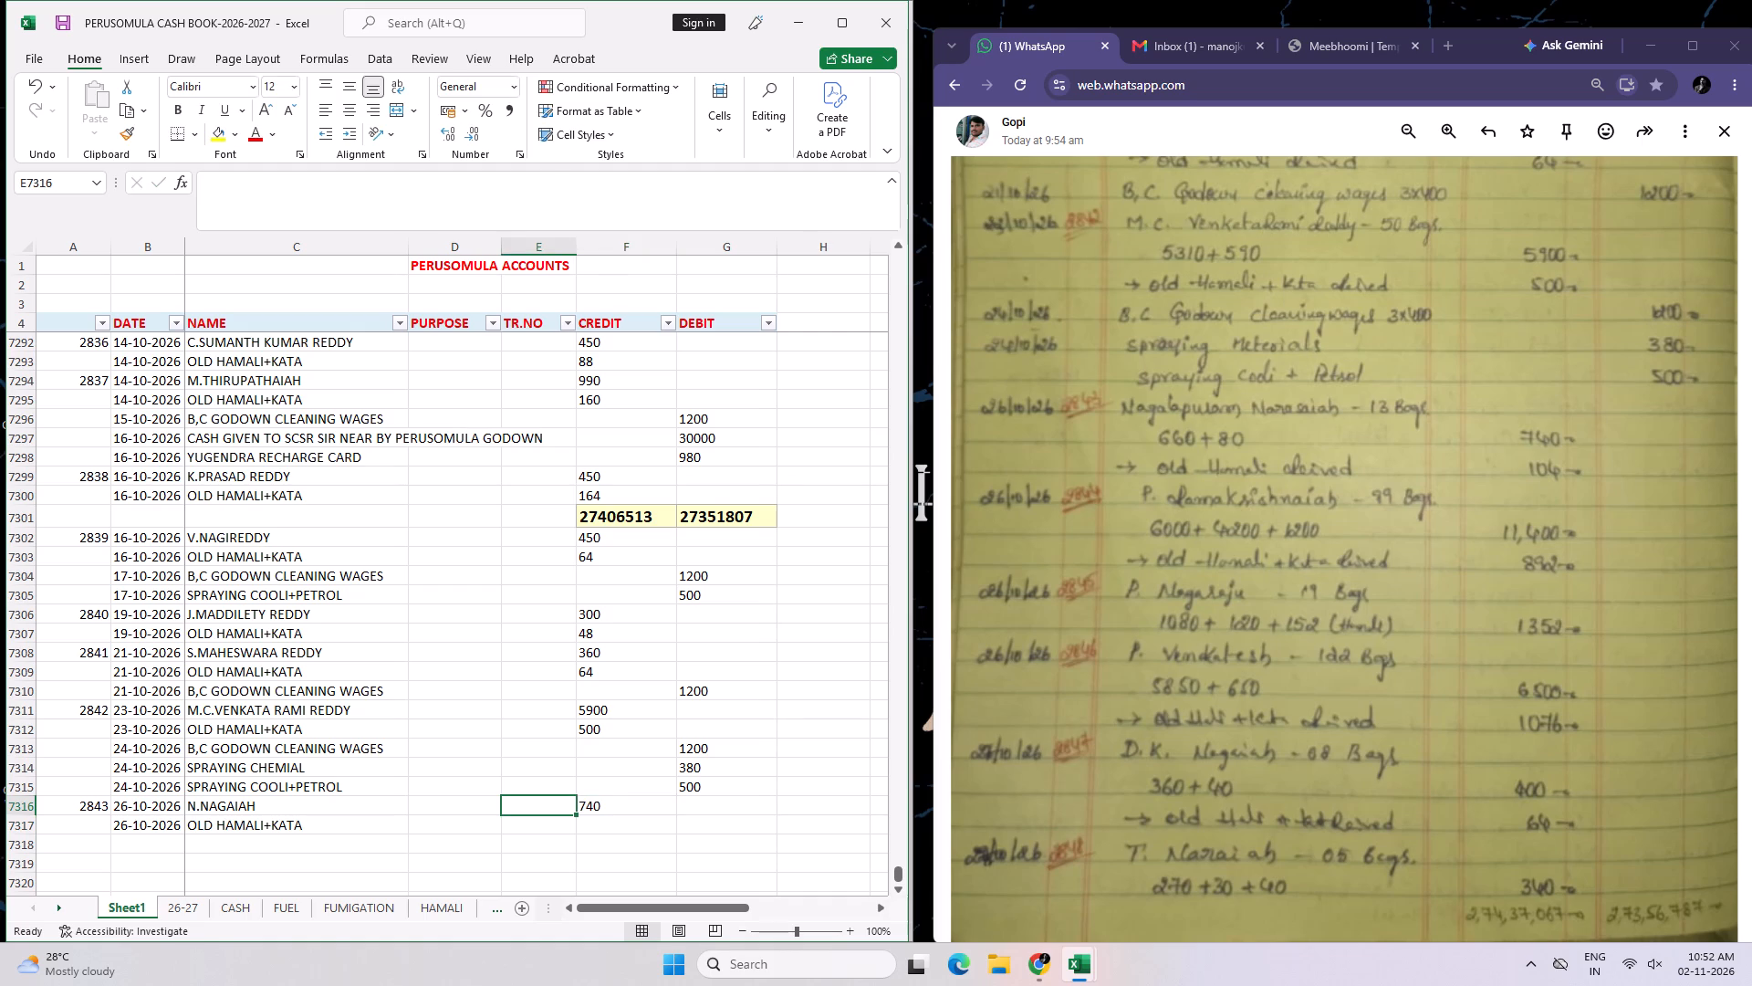
{"action": "key", "text": "Right"}
{"action": "key", "text": "Down"}
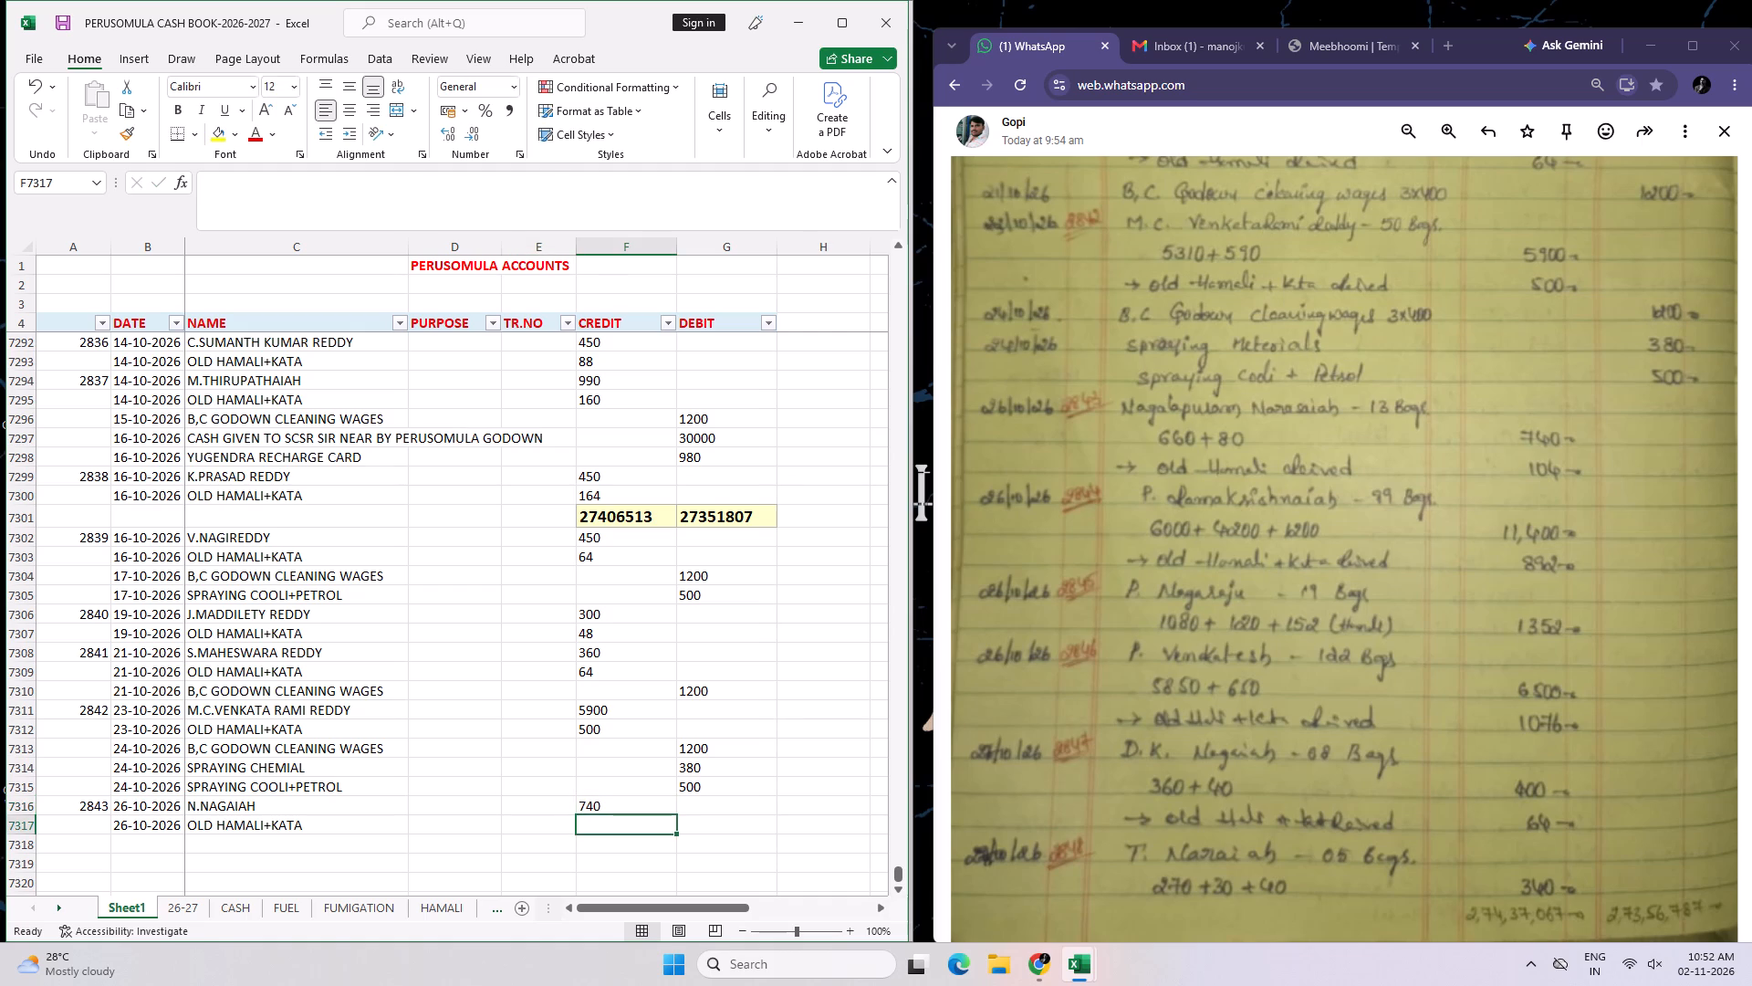
{"action": "type", "text": "104"}
{"action": "key", "text": "Down"}
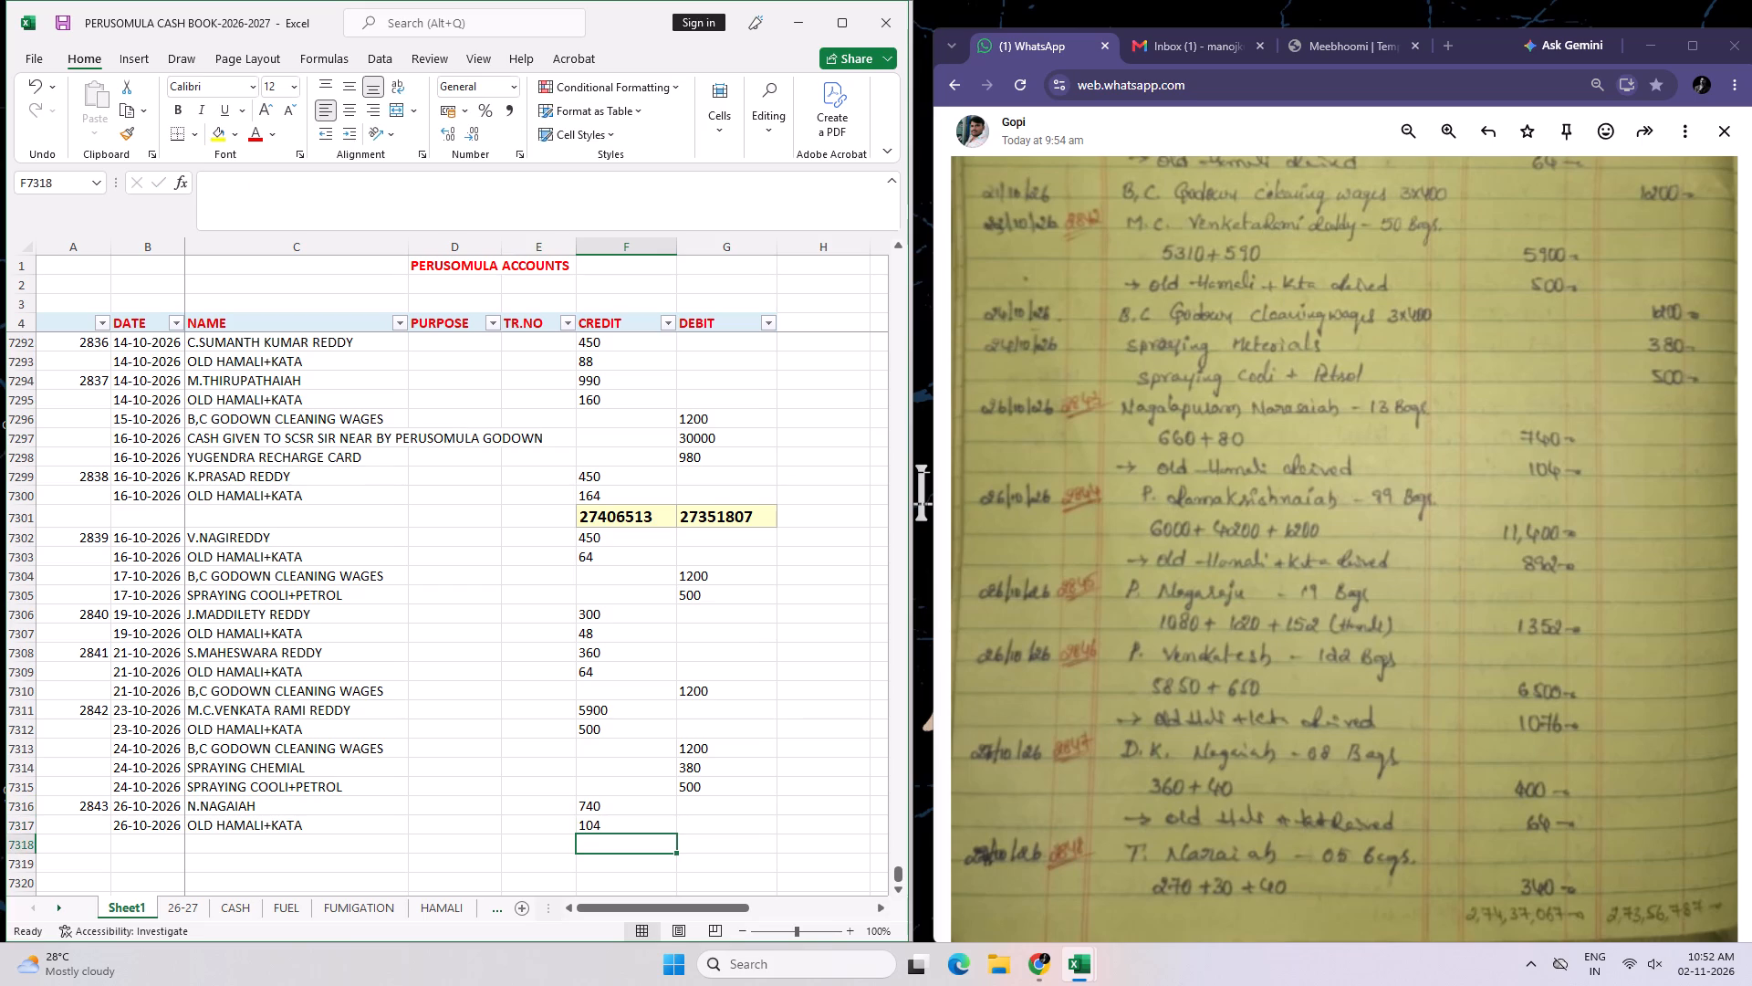
Enter the credit in row 7318 as the sum 6000+4200+1200.
{"action": "key", "text": "equal"}
{"action": "type", "text": "6000+"}
{"action": "type", "text": "4200+1210"}
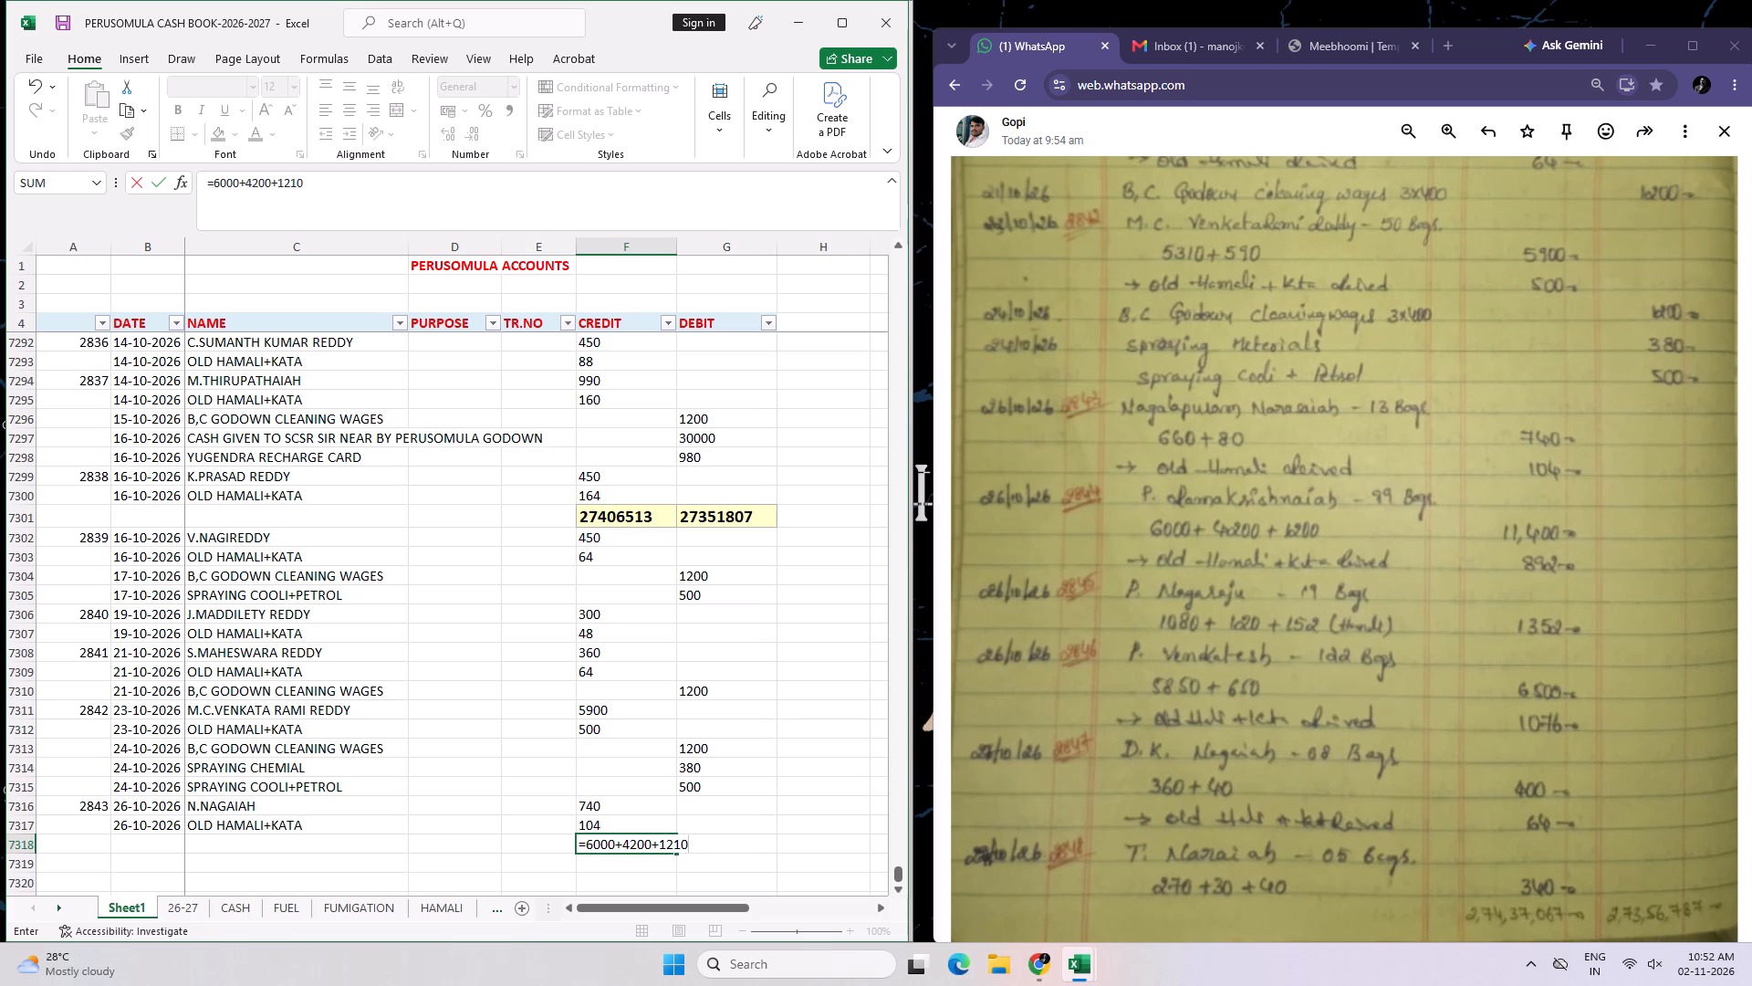
{"action": "key", "text": "BackSpace"}
{"action": "key", "text": "BackSpace"}
{"action": "type", "text": "00"}
{"action": "key", "text": "Down"}
Enter a credit of 892 in row 7319.
{"action": "type", "text": "89+"}
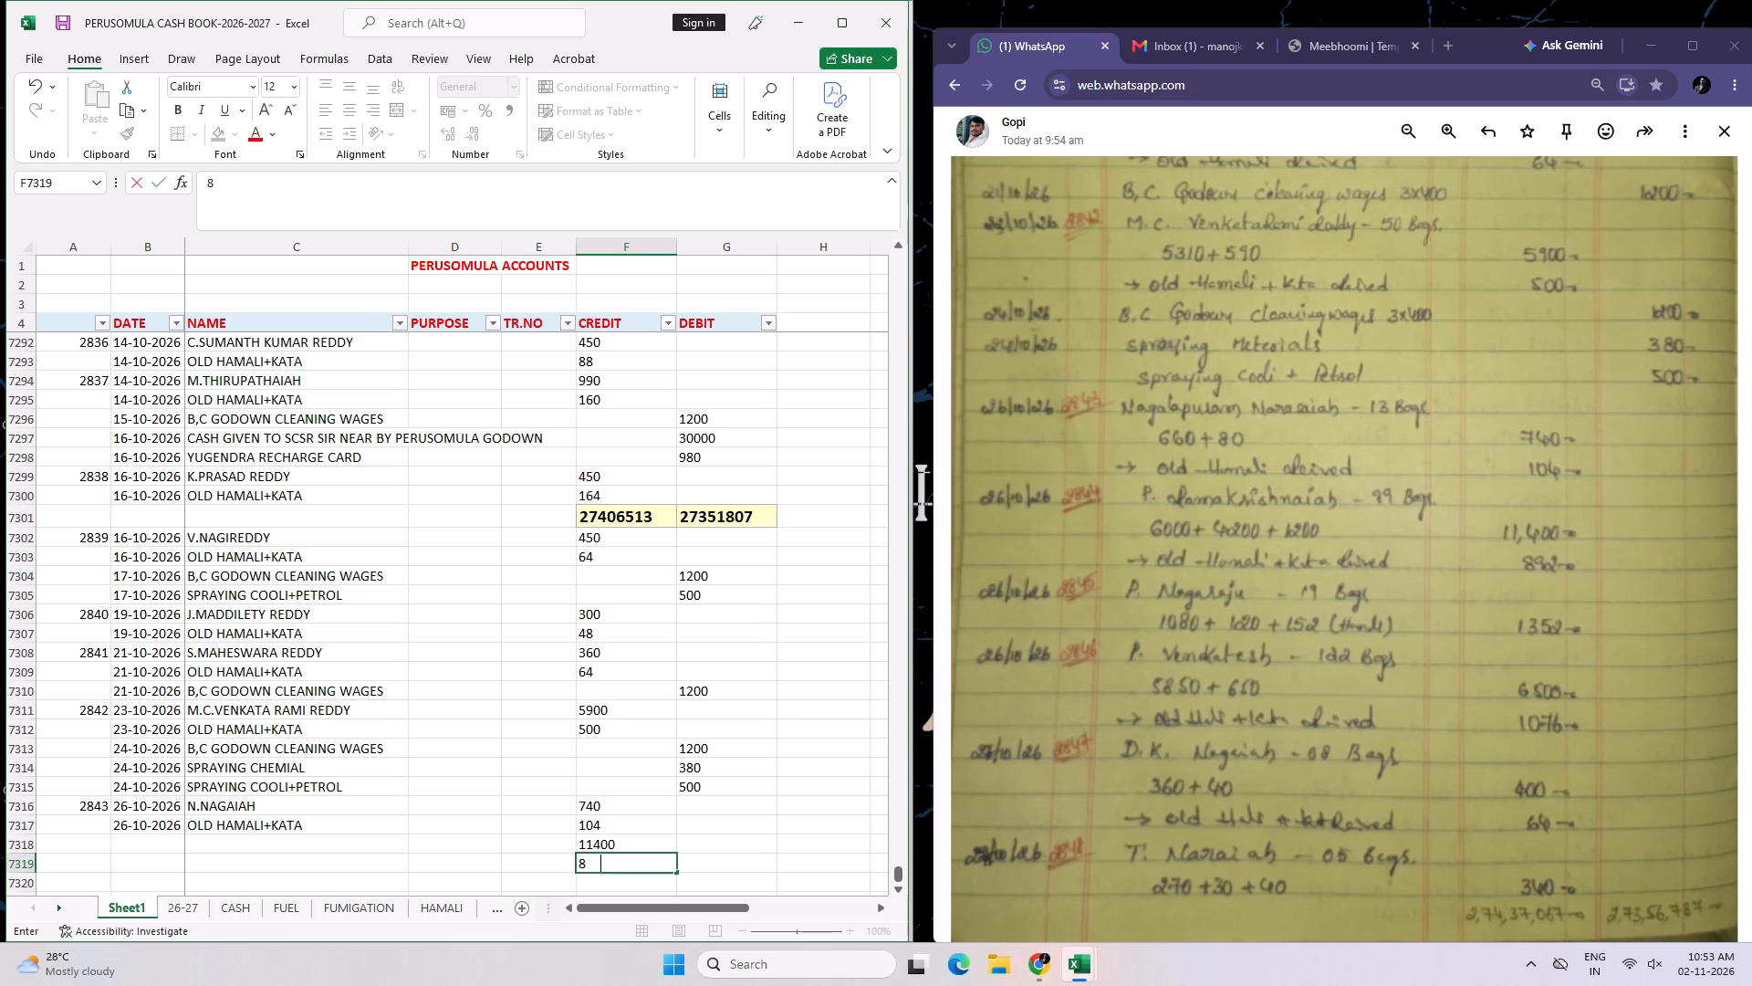
{"action": "key", "text": "2"}
{"action": "key", "text": "Up"}
{"action": "key", "text": "Down"}
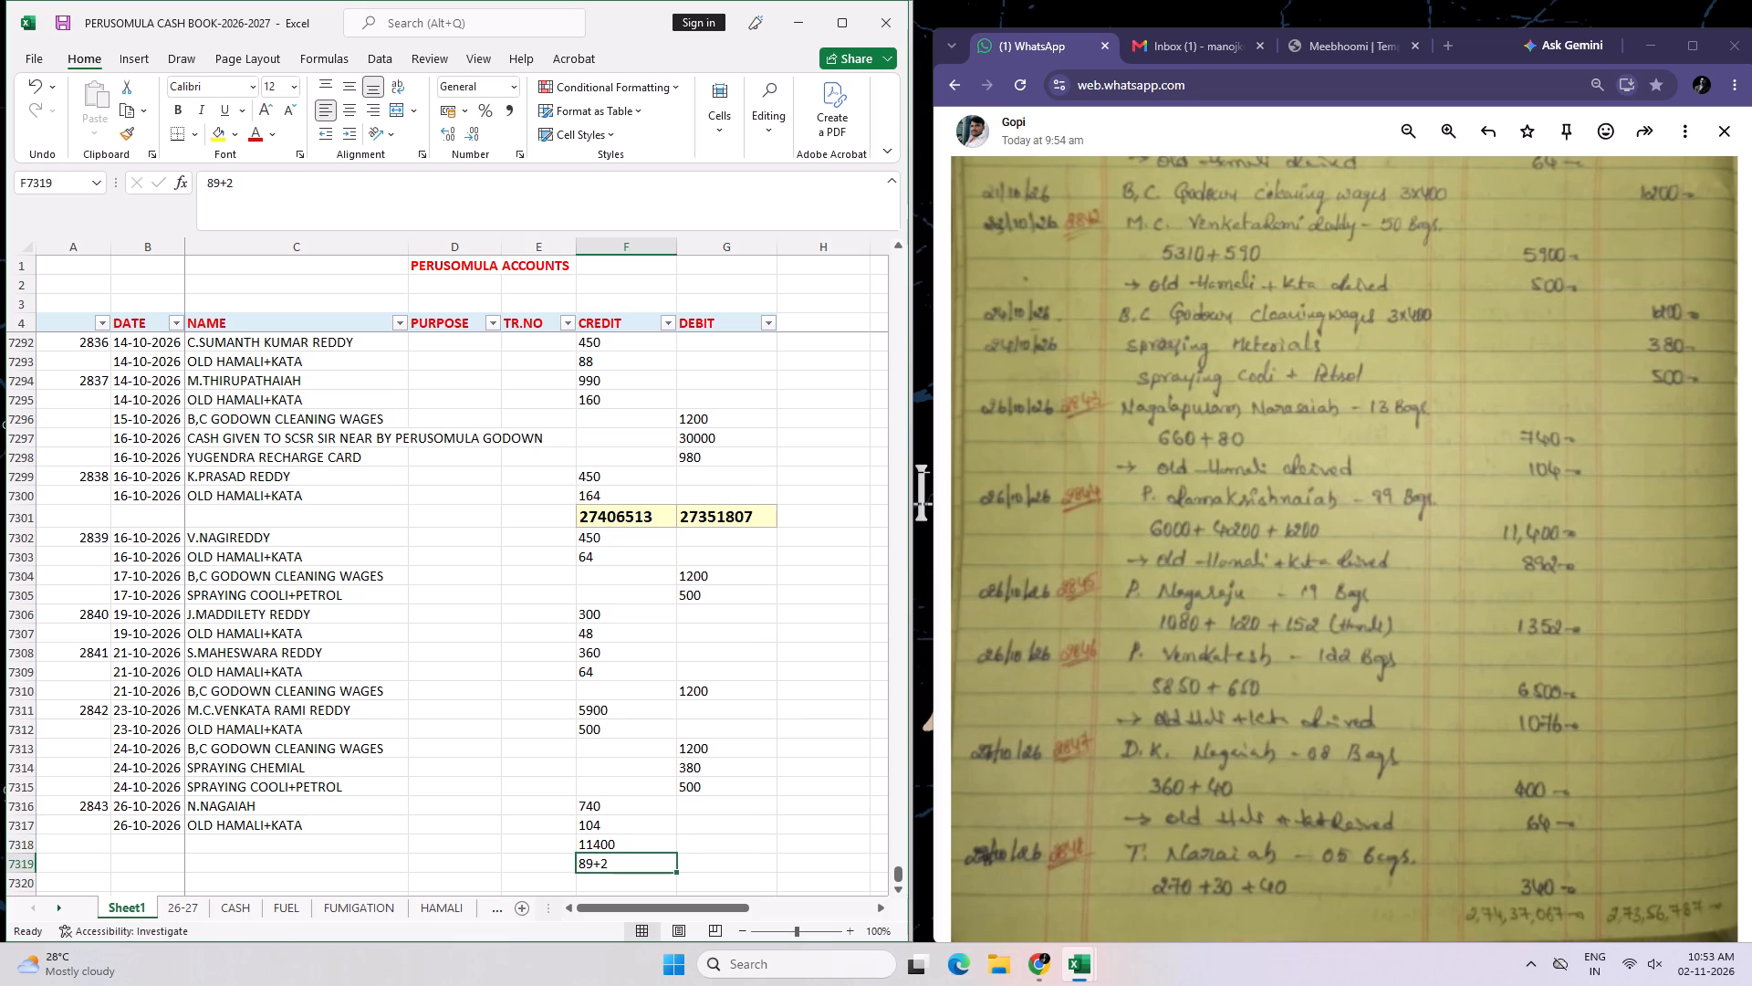
{"action": "type", "text": "892"}
{"action": "key", "text": "Up"}
{"action": "key", "text": "Up"}
{"action": "key", "text": "Up"}
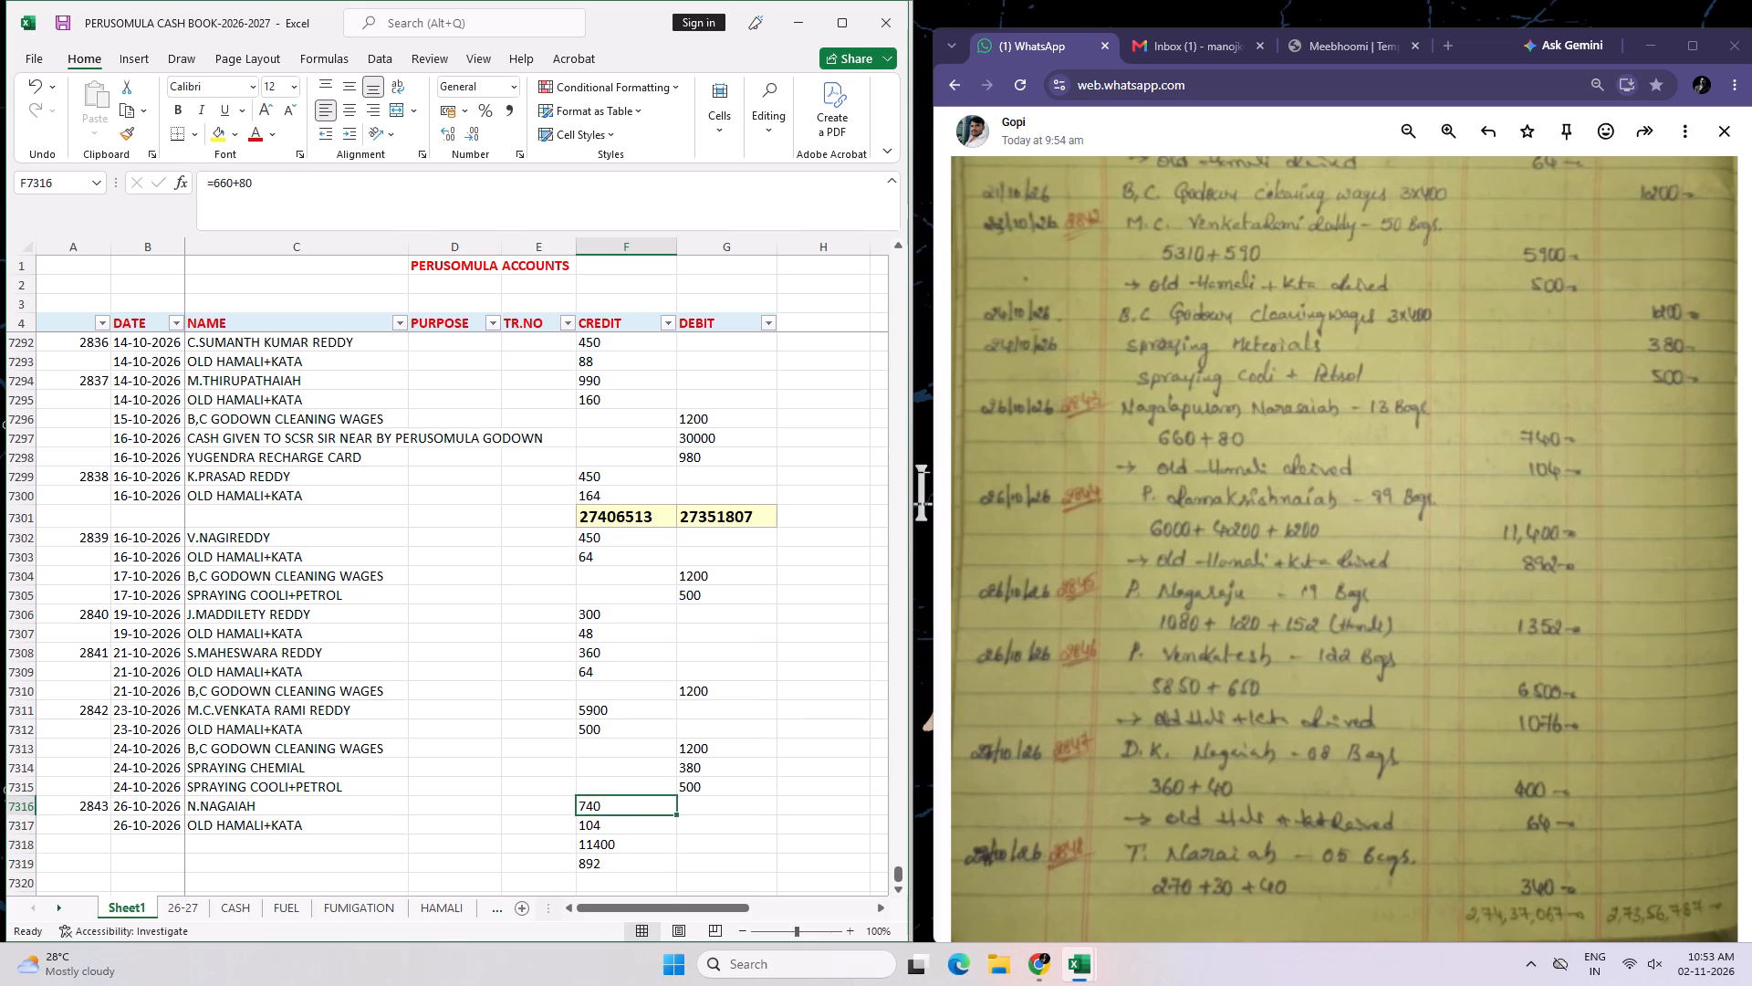
Enter number 2845 in row 7318 and save the workbook.
{"action": "key", "text": "Down"}
{"action": "key", "text": "Left"}
{"action": "key", "text": "Left"}
{"action": "key", "text": "Left"}
{"action": "key", "text": "Left"}
{"action": "key", "text": "Left"}
{"action": "key", "text": "Down"}
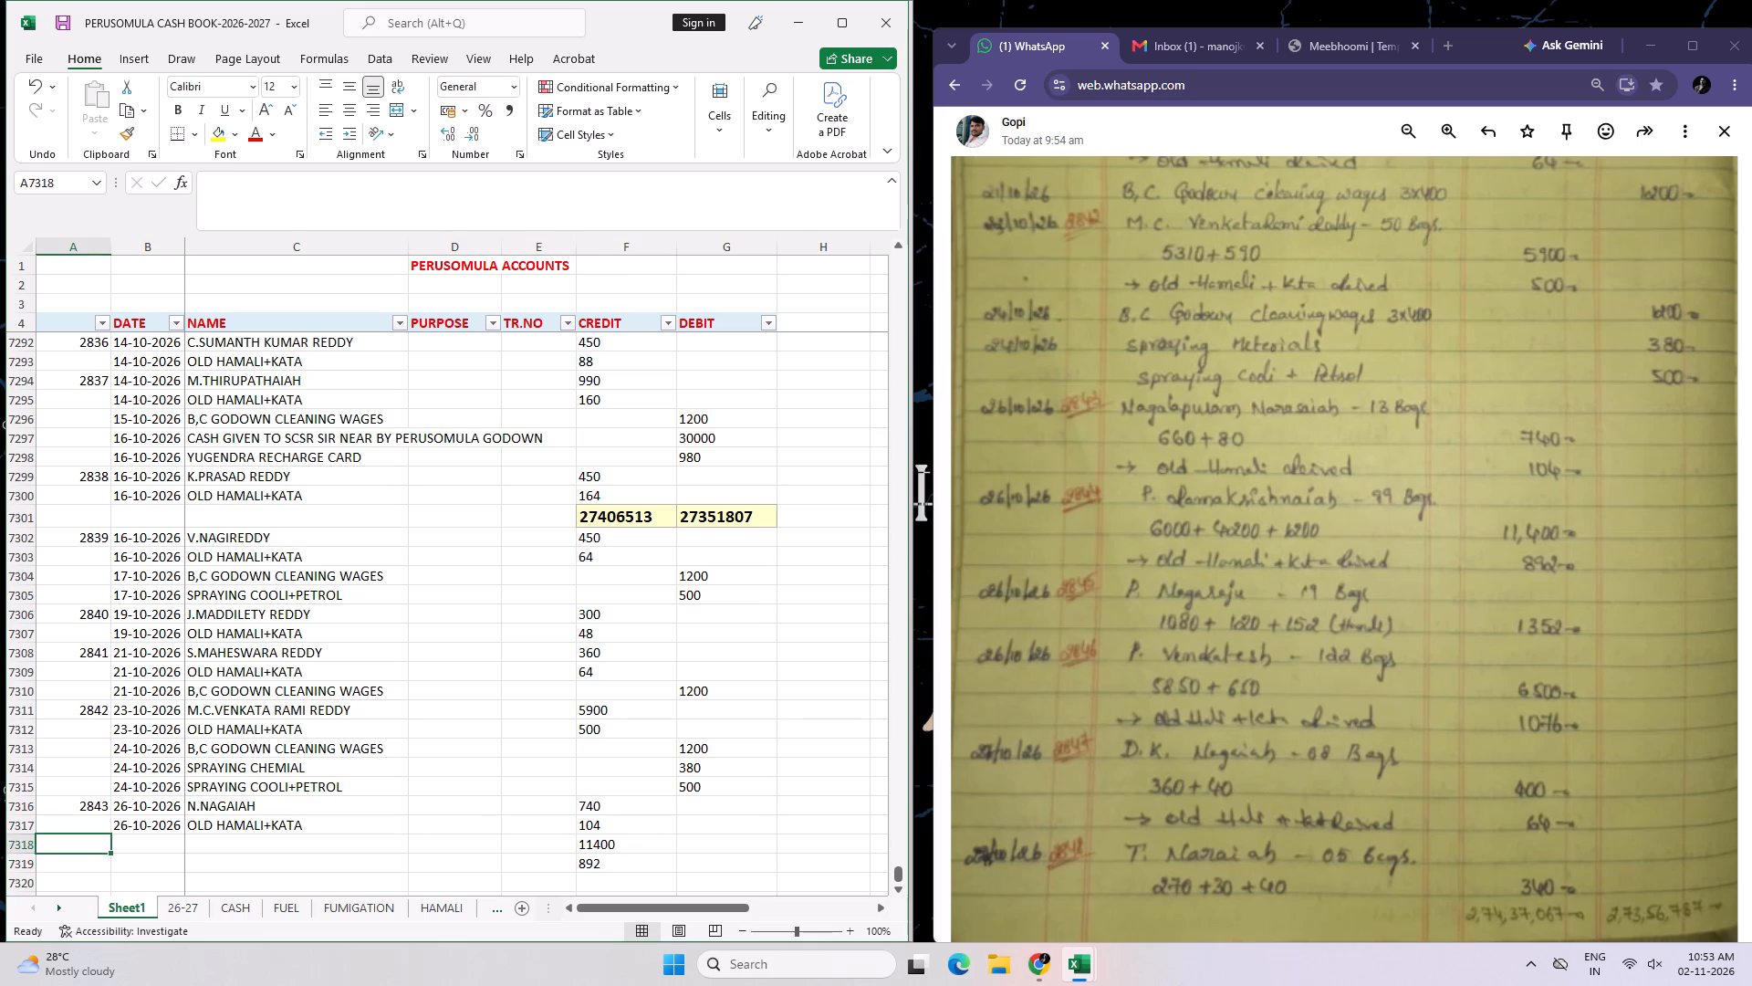
{"action": "type", "text": "284"}
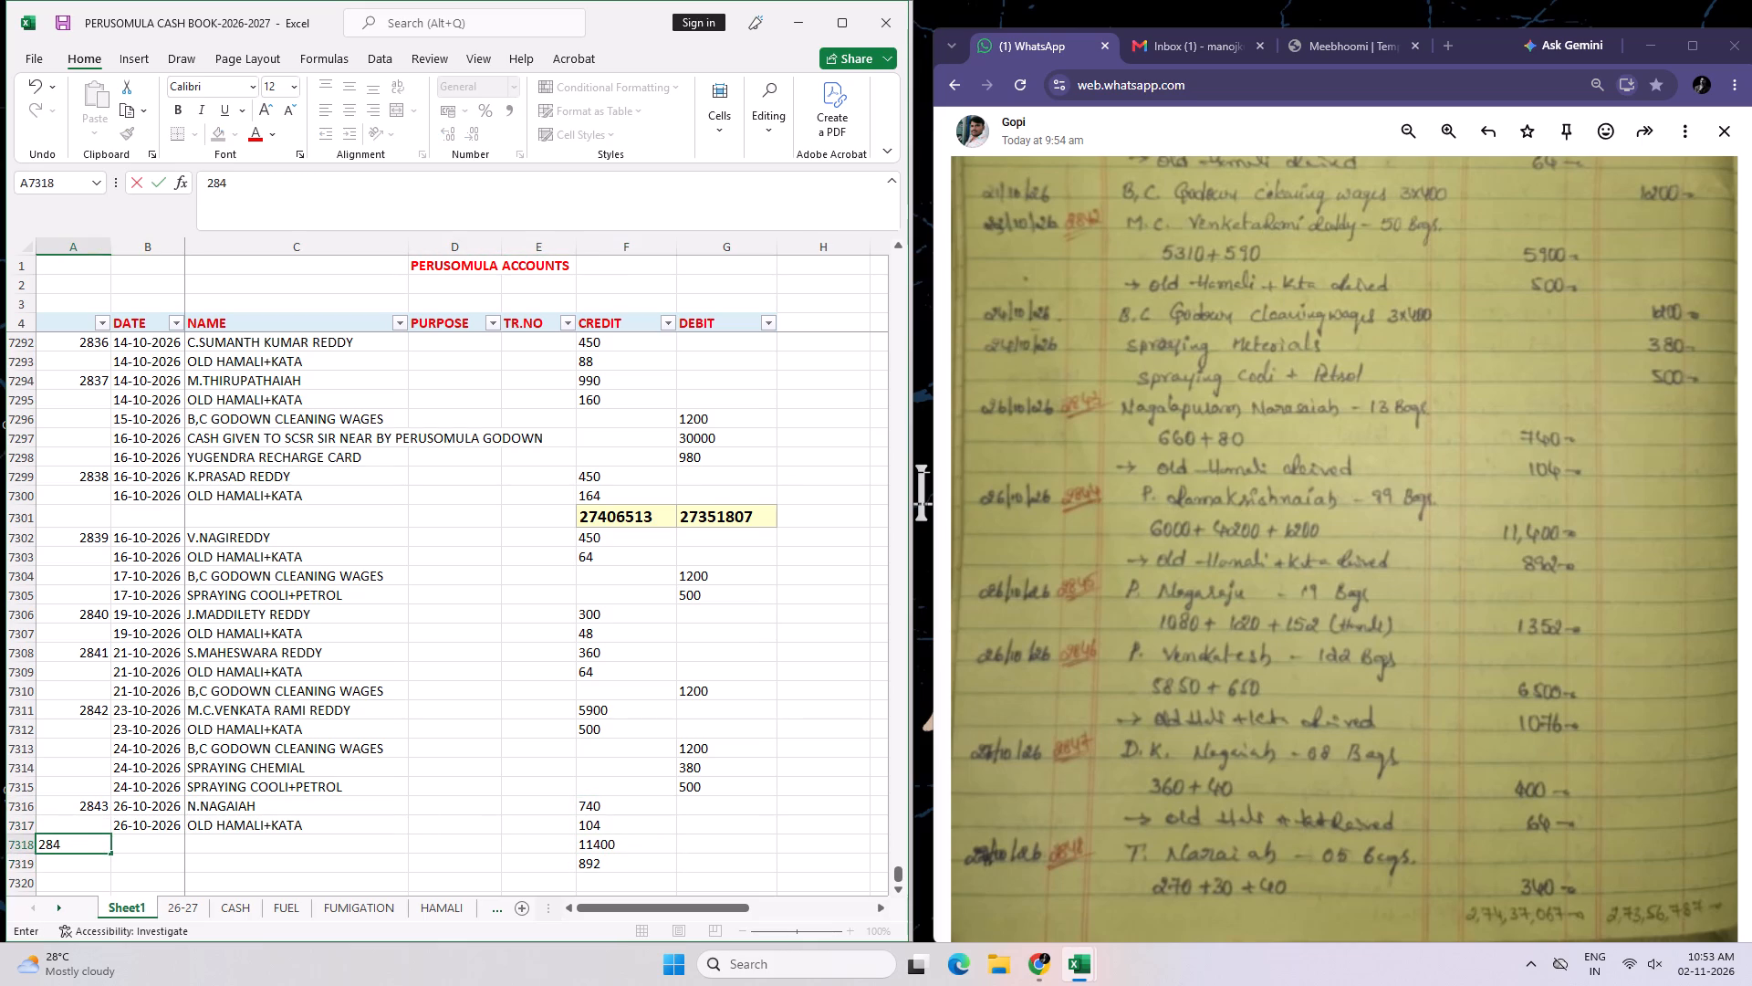
{"action": "key", "text": "5"}
{"action": "key", "text": "Tab"}
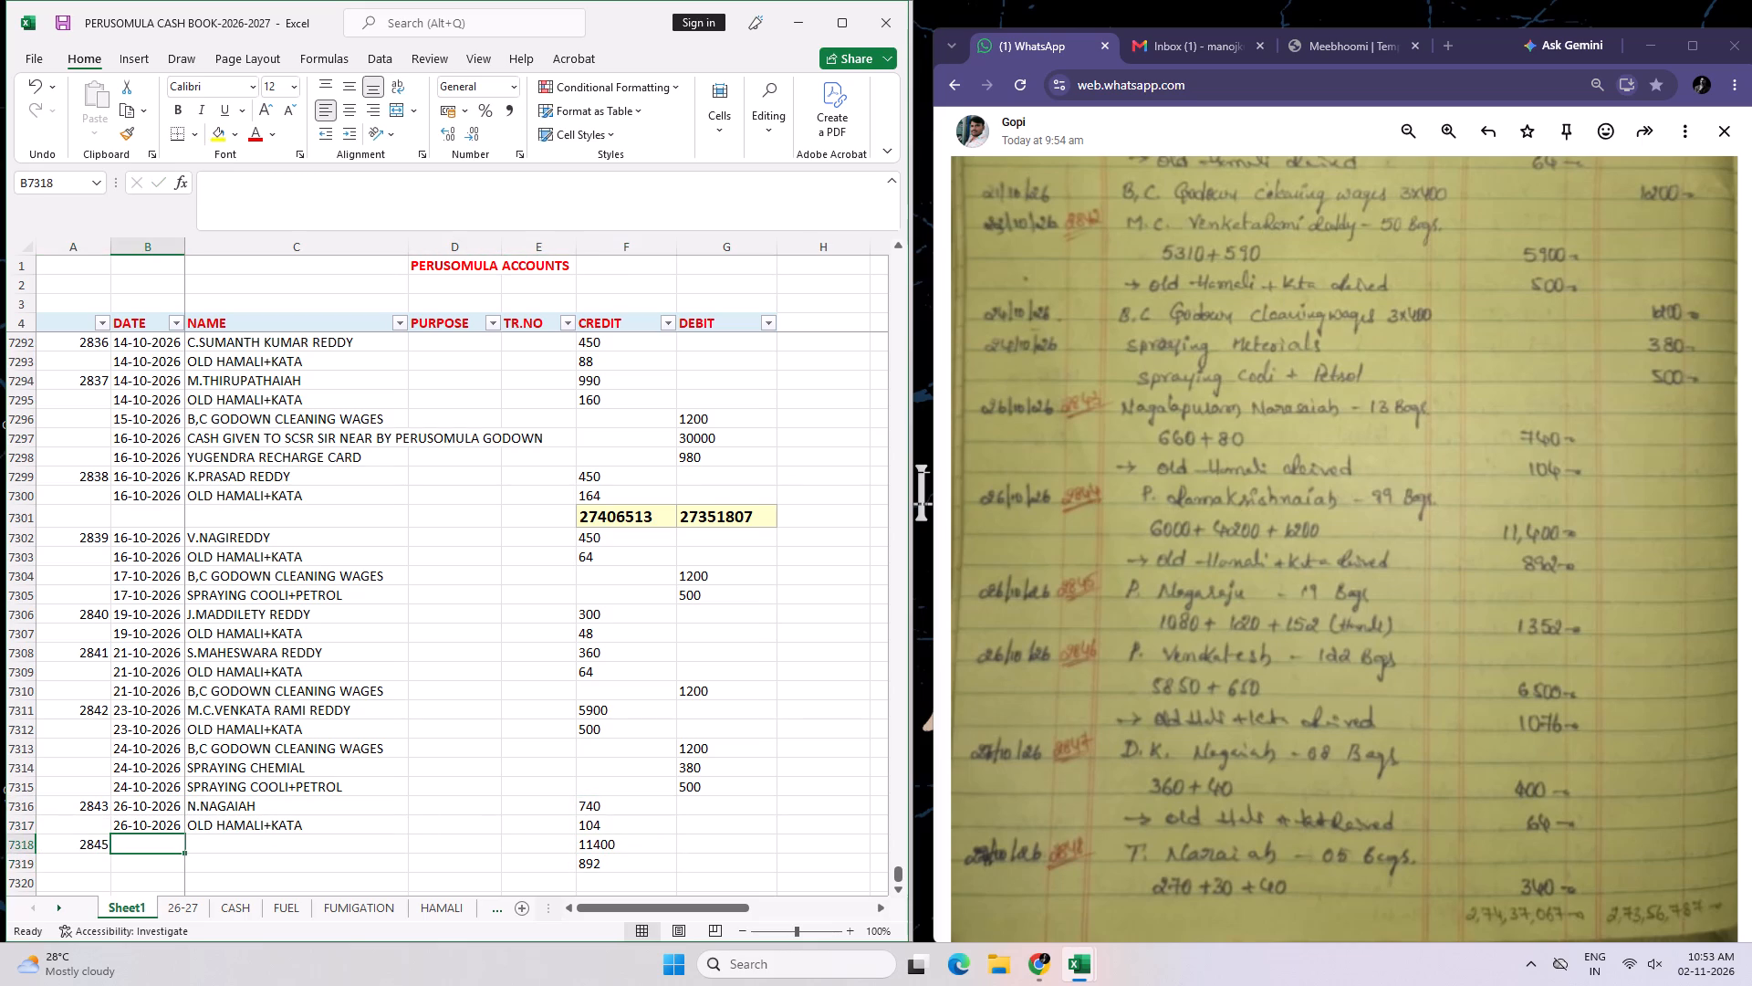
{"action": "key", "text": "ctrl+s"}
{"action": "key", "text": "ctrl+s"}
{"action": "key", "text": "ctrl+s"}
Change the number in row 7318 to 2844 and fill the date 26-10-2026 down from the row above.
{"action": "key", "text": "Left"}
{"action": "type", "text": "2844"}
{"action": "key", "text": "Tab"}
{"action": "key", "text": "ctrl+d"}
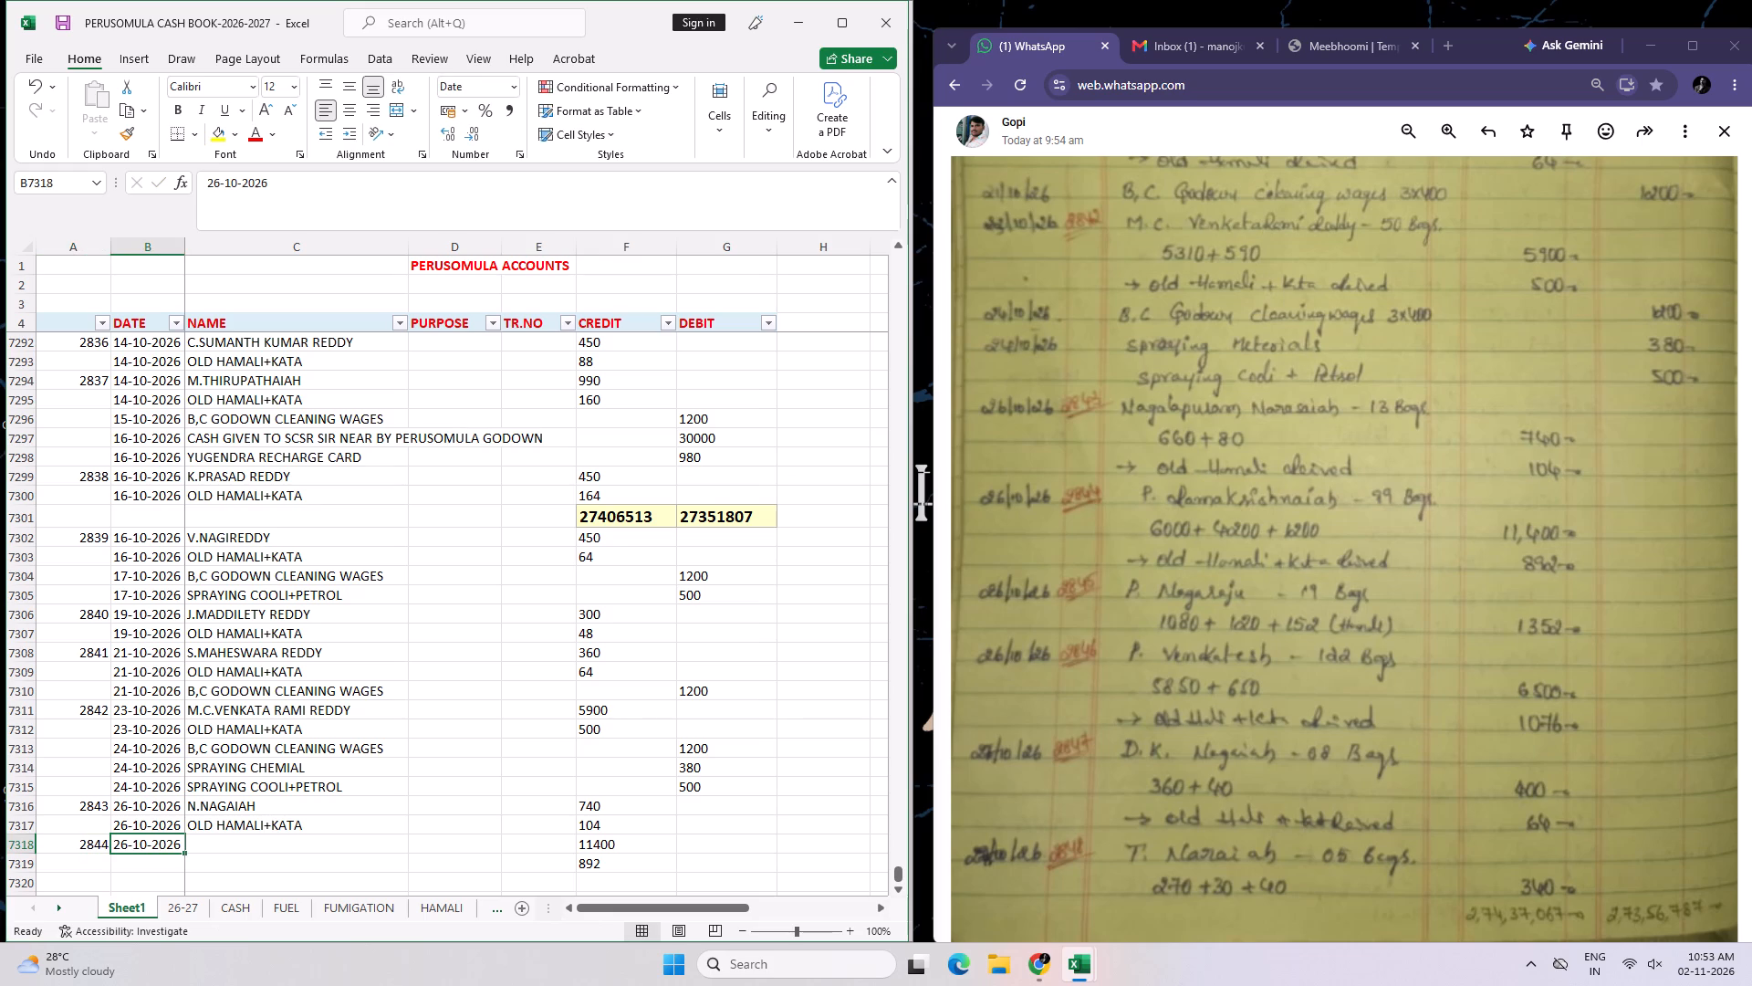
Try to fill the date down into row 7320.
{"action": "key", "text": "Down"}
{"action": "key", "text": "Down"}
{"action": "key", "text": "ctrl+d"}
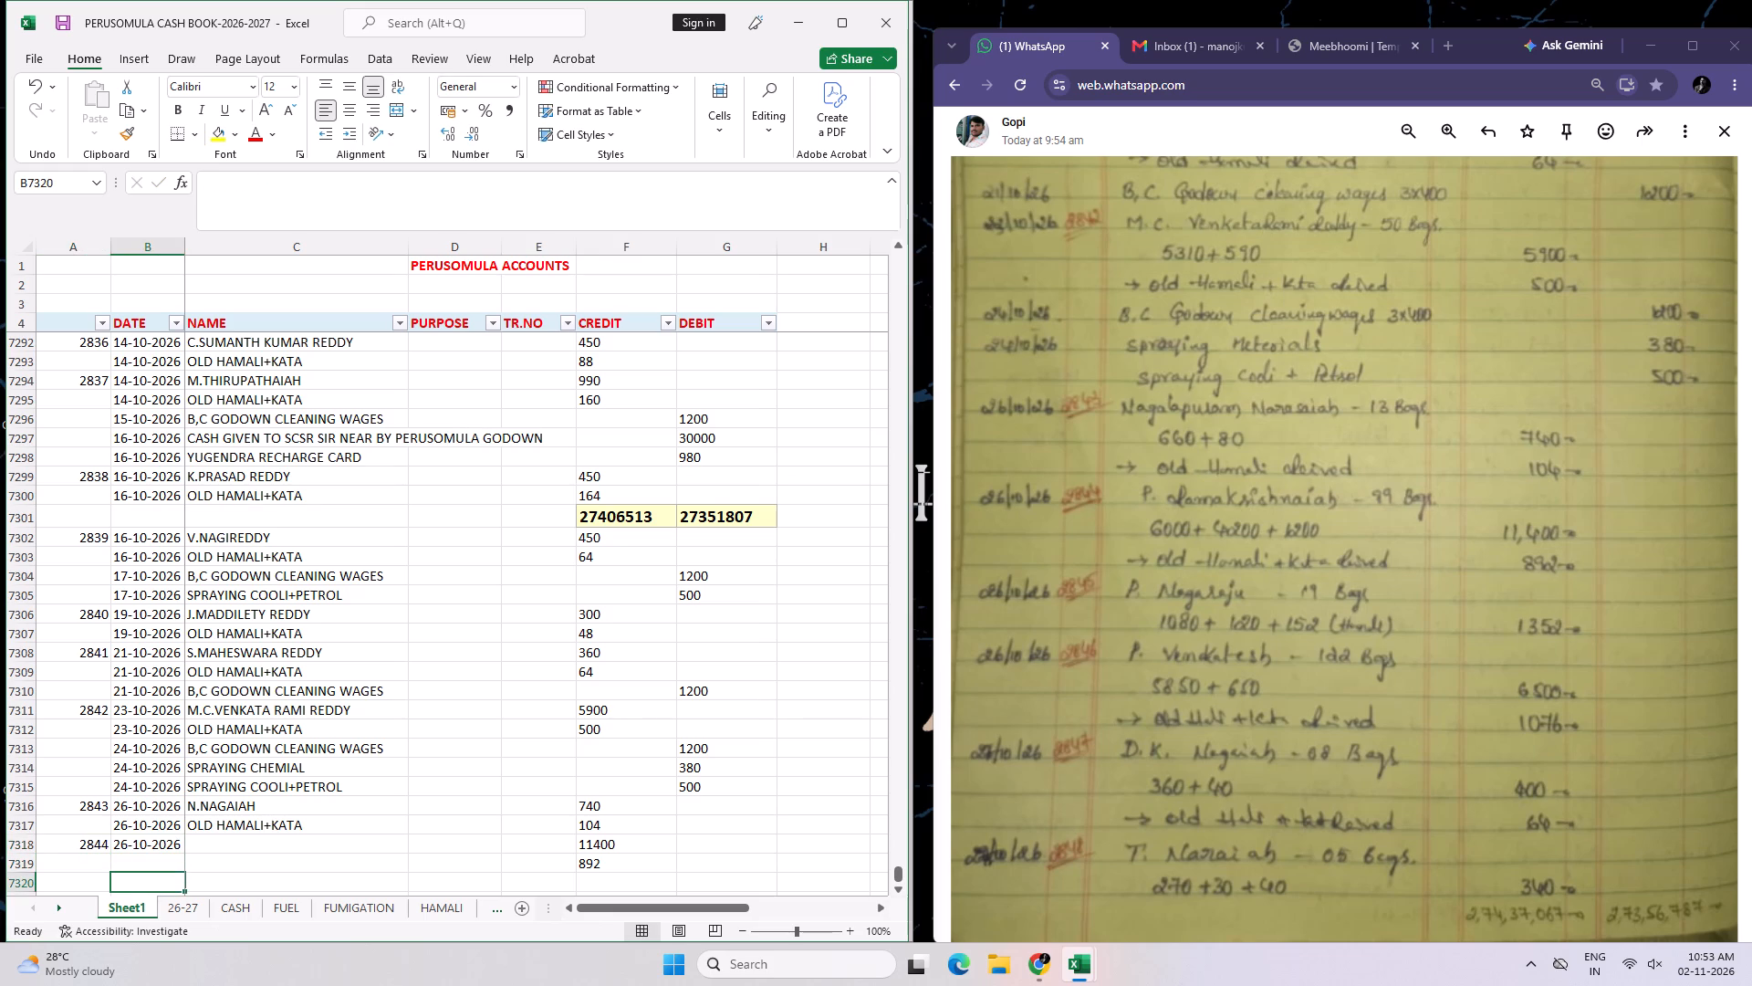
Fill the date 26-10-2026 down into row 7319 and save the workbook.
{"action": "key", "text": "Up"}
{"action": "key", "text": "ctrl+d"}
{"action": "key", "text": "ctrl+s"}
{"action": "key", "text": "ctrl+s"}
Enter the party's name from the handwritten 6500 entry in the NAME column of row 7318.
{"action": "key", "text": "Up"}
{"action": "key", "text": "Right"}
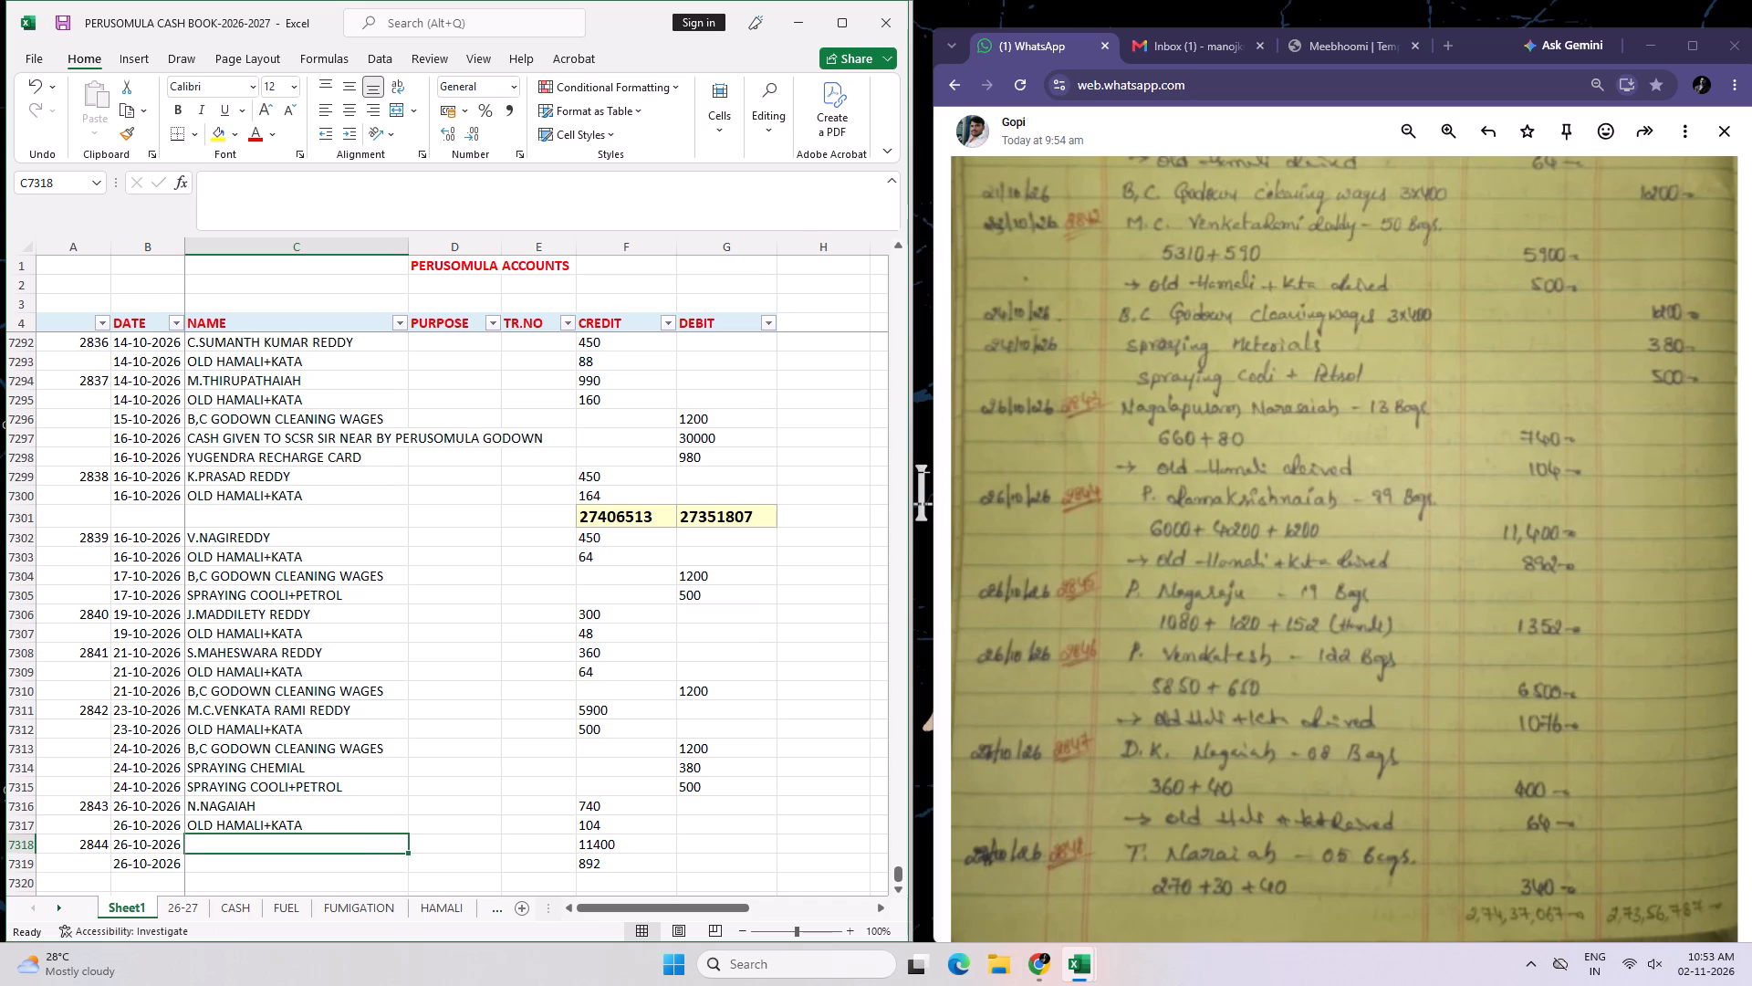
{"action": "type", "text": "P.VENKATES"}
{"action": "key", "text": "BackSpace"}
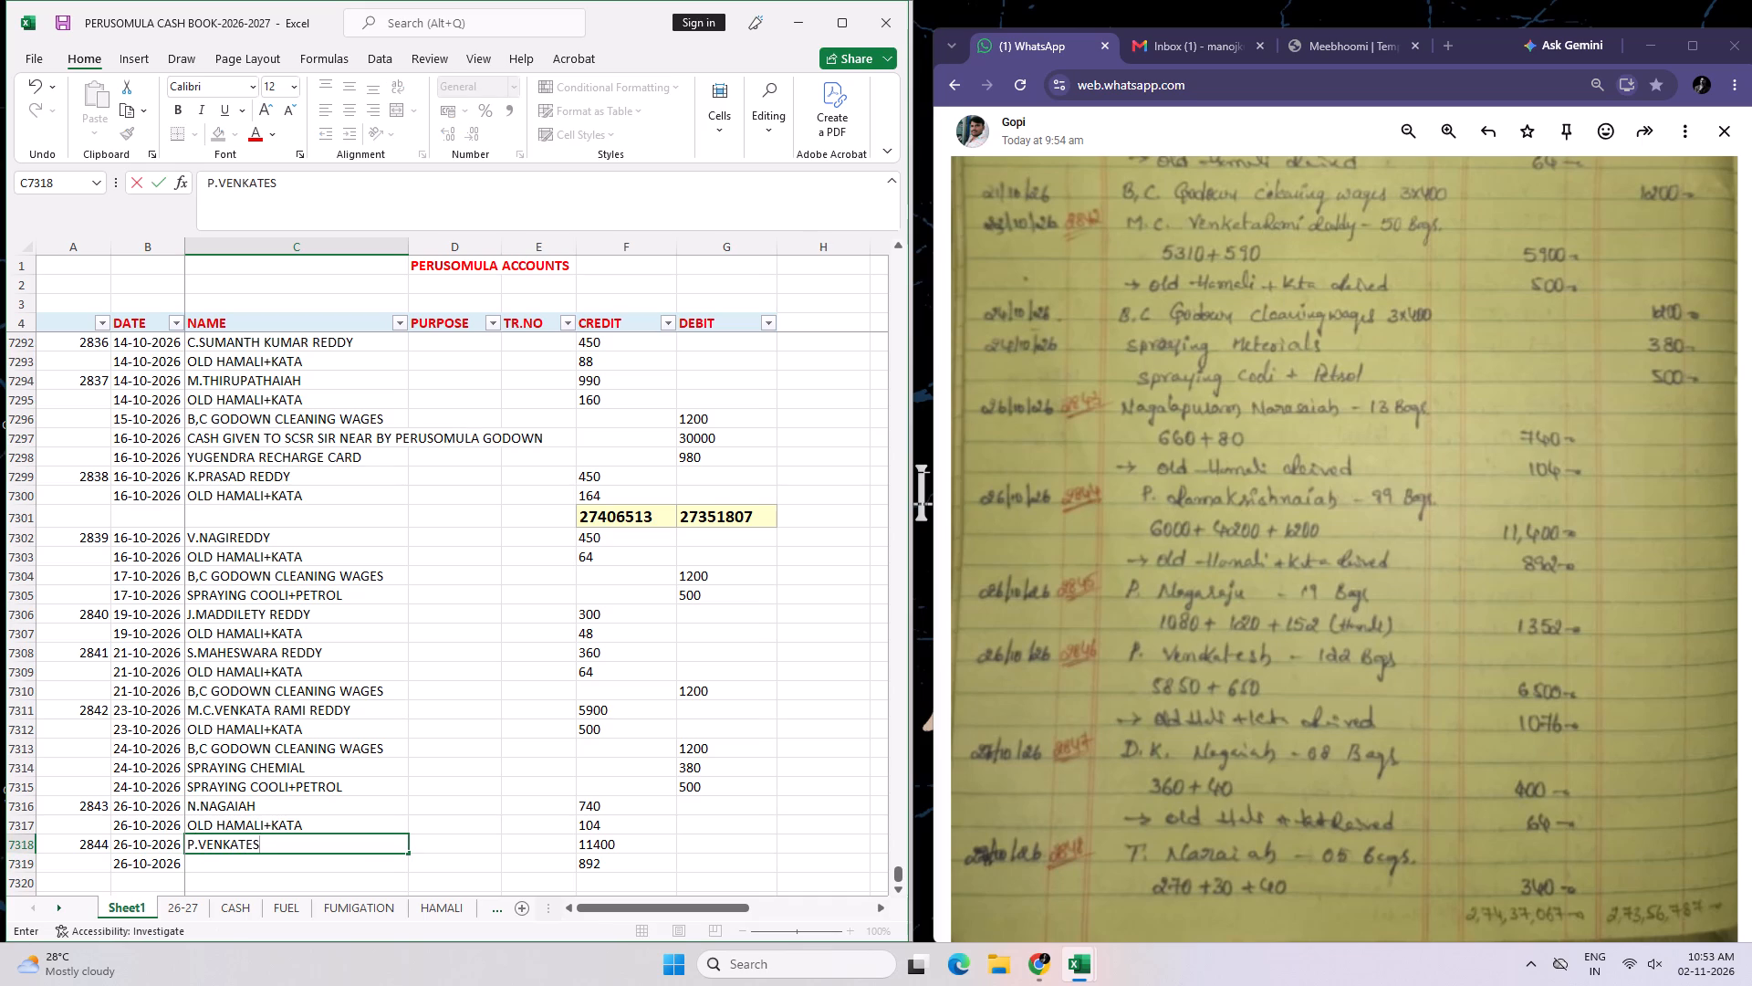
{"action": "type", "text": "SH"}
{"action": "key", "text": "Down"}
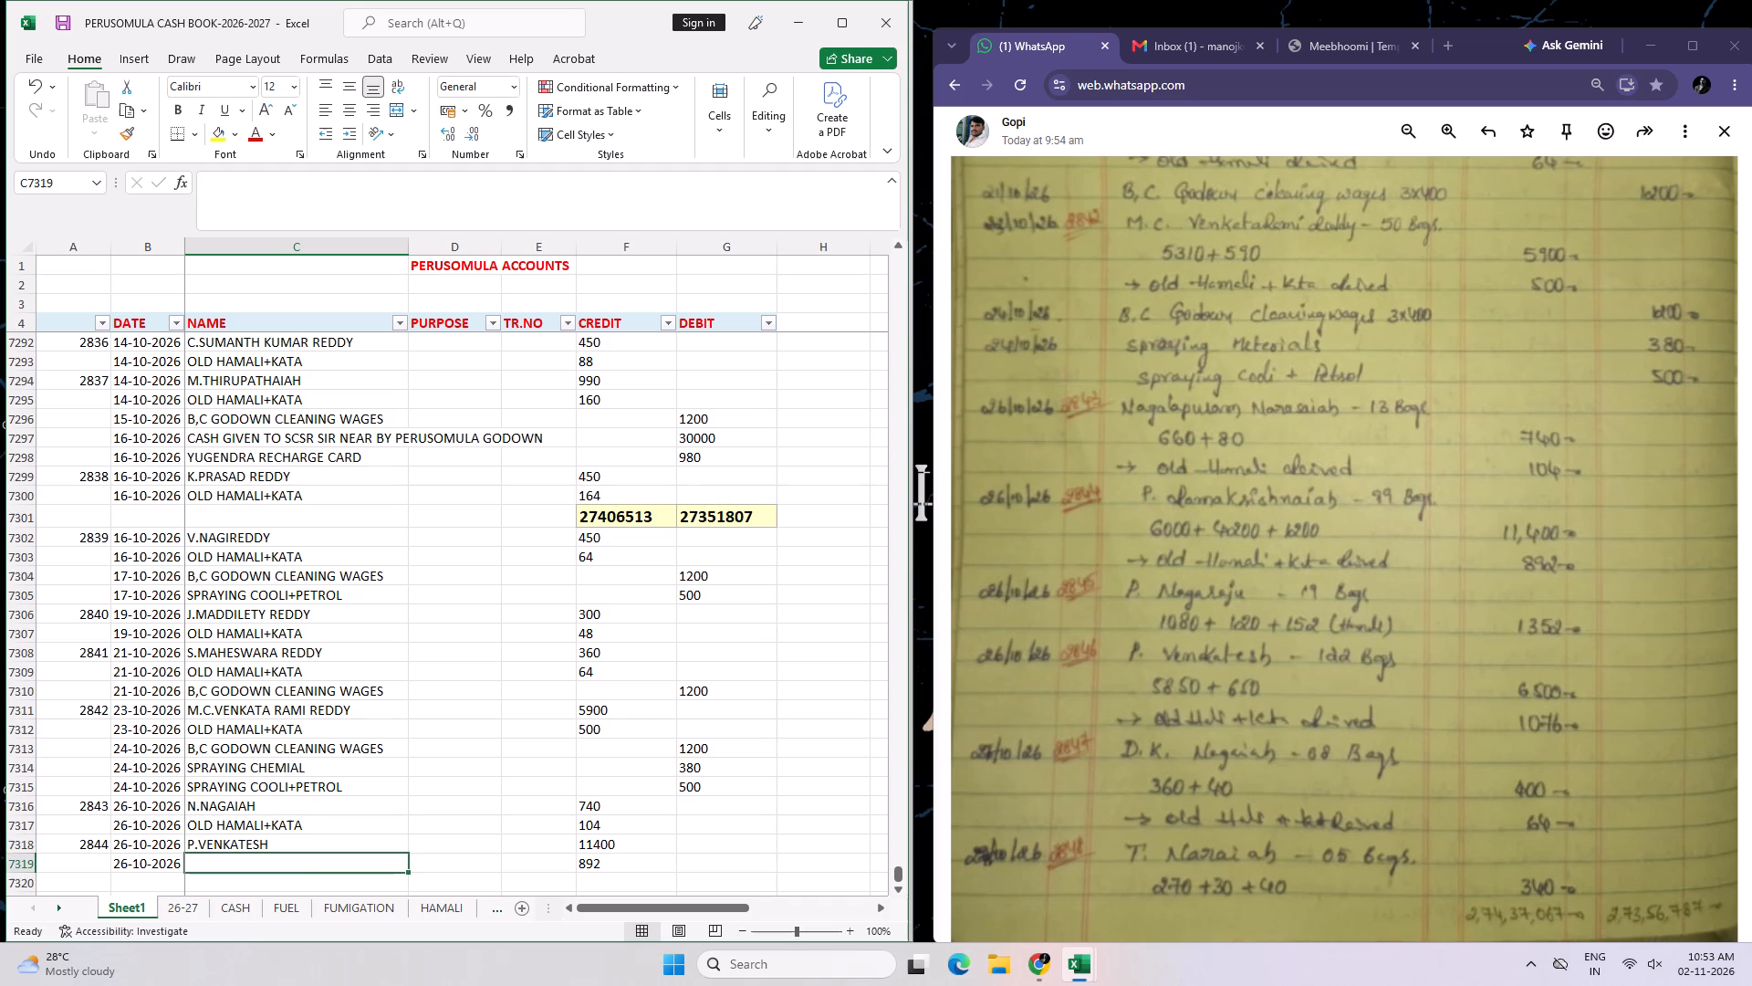
Enter OLD HAMALI+KATA as the name in row 7319, then check the credit cells of rows 7318 and 7319.
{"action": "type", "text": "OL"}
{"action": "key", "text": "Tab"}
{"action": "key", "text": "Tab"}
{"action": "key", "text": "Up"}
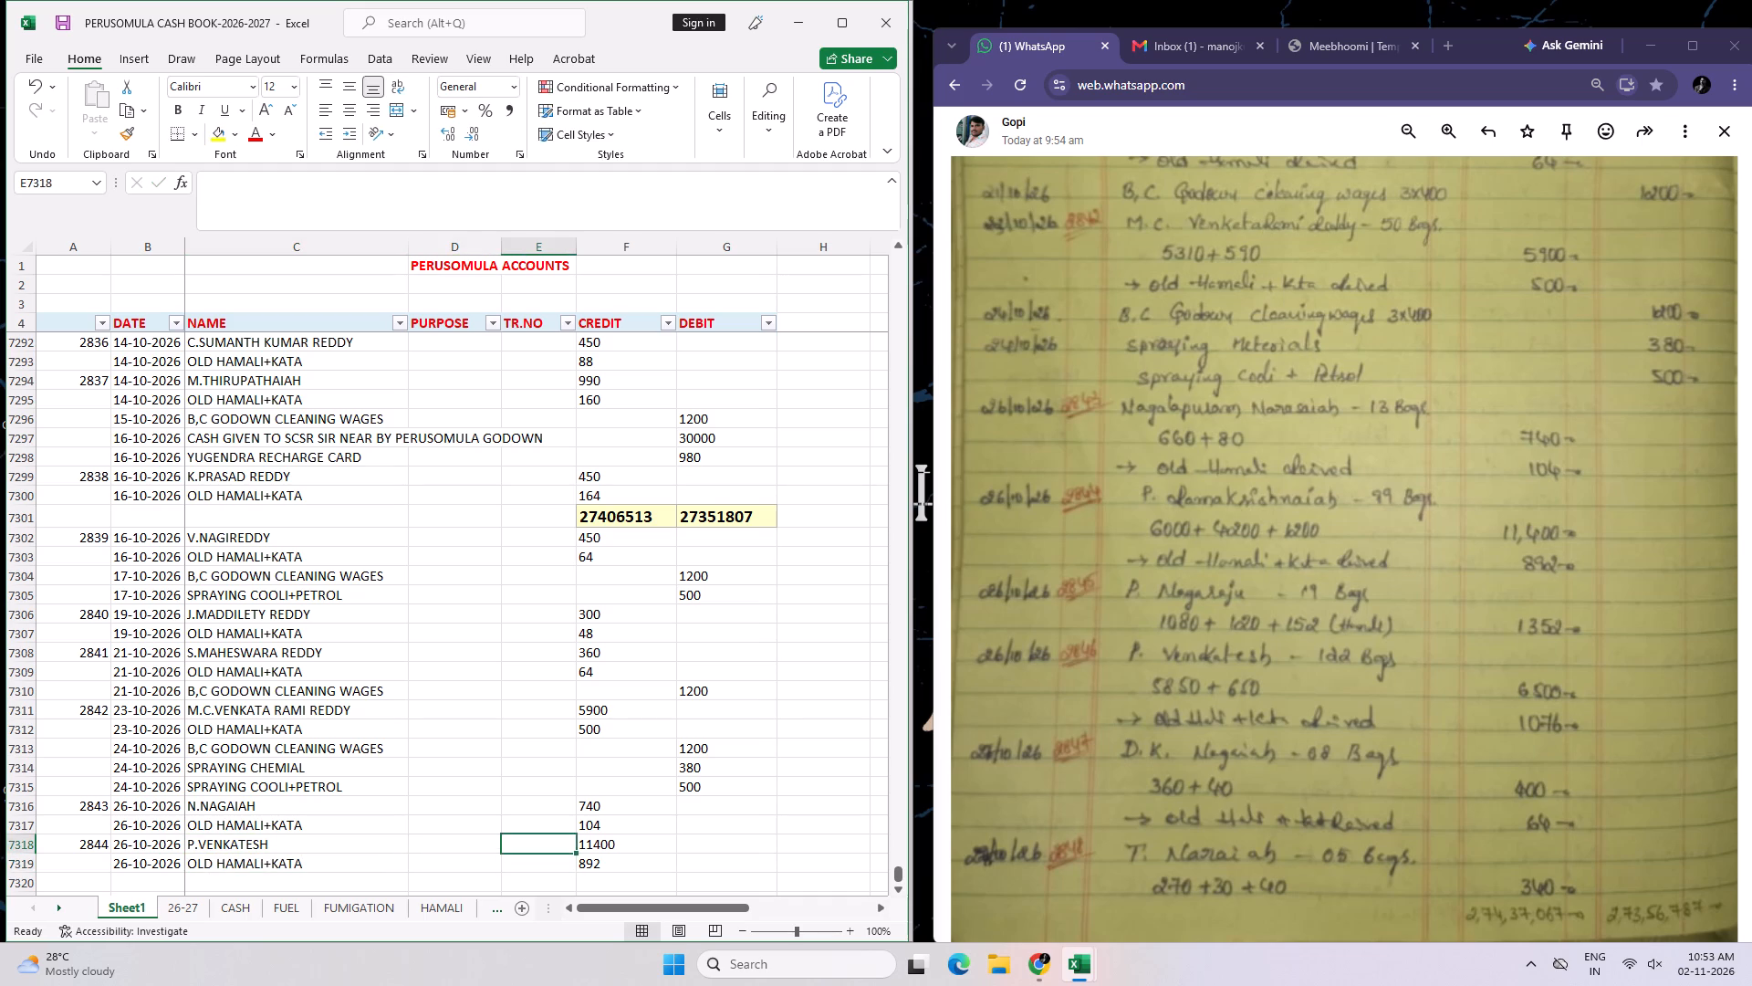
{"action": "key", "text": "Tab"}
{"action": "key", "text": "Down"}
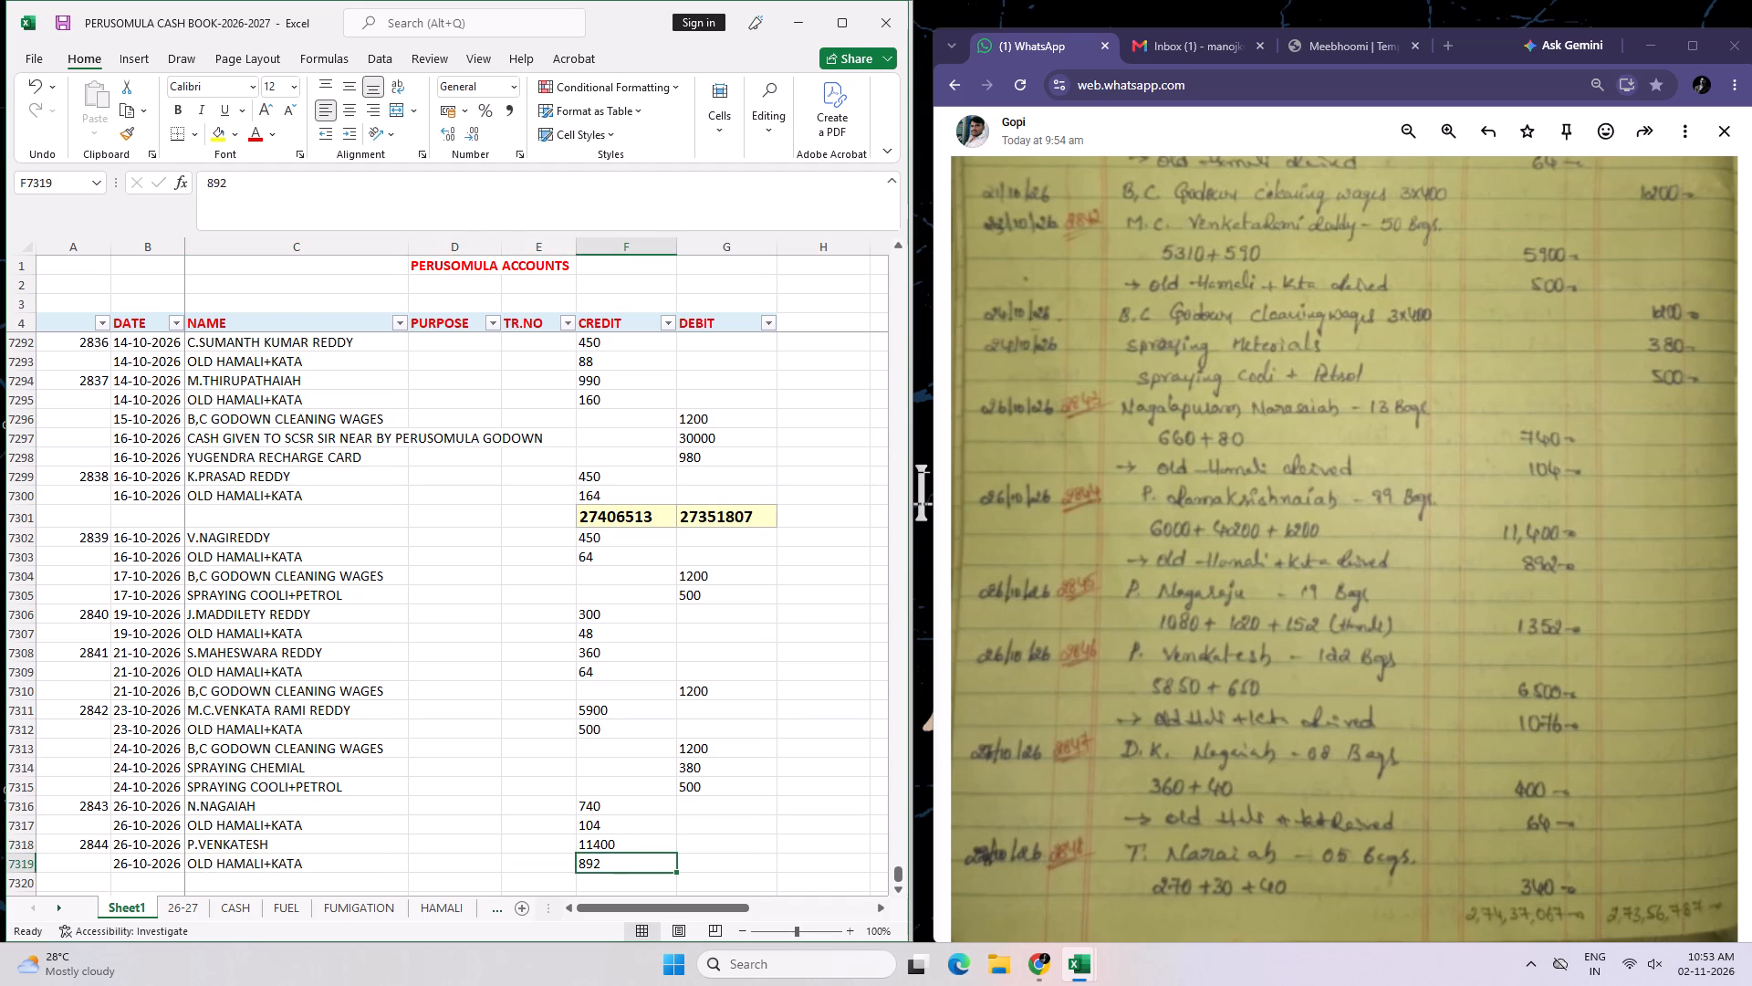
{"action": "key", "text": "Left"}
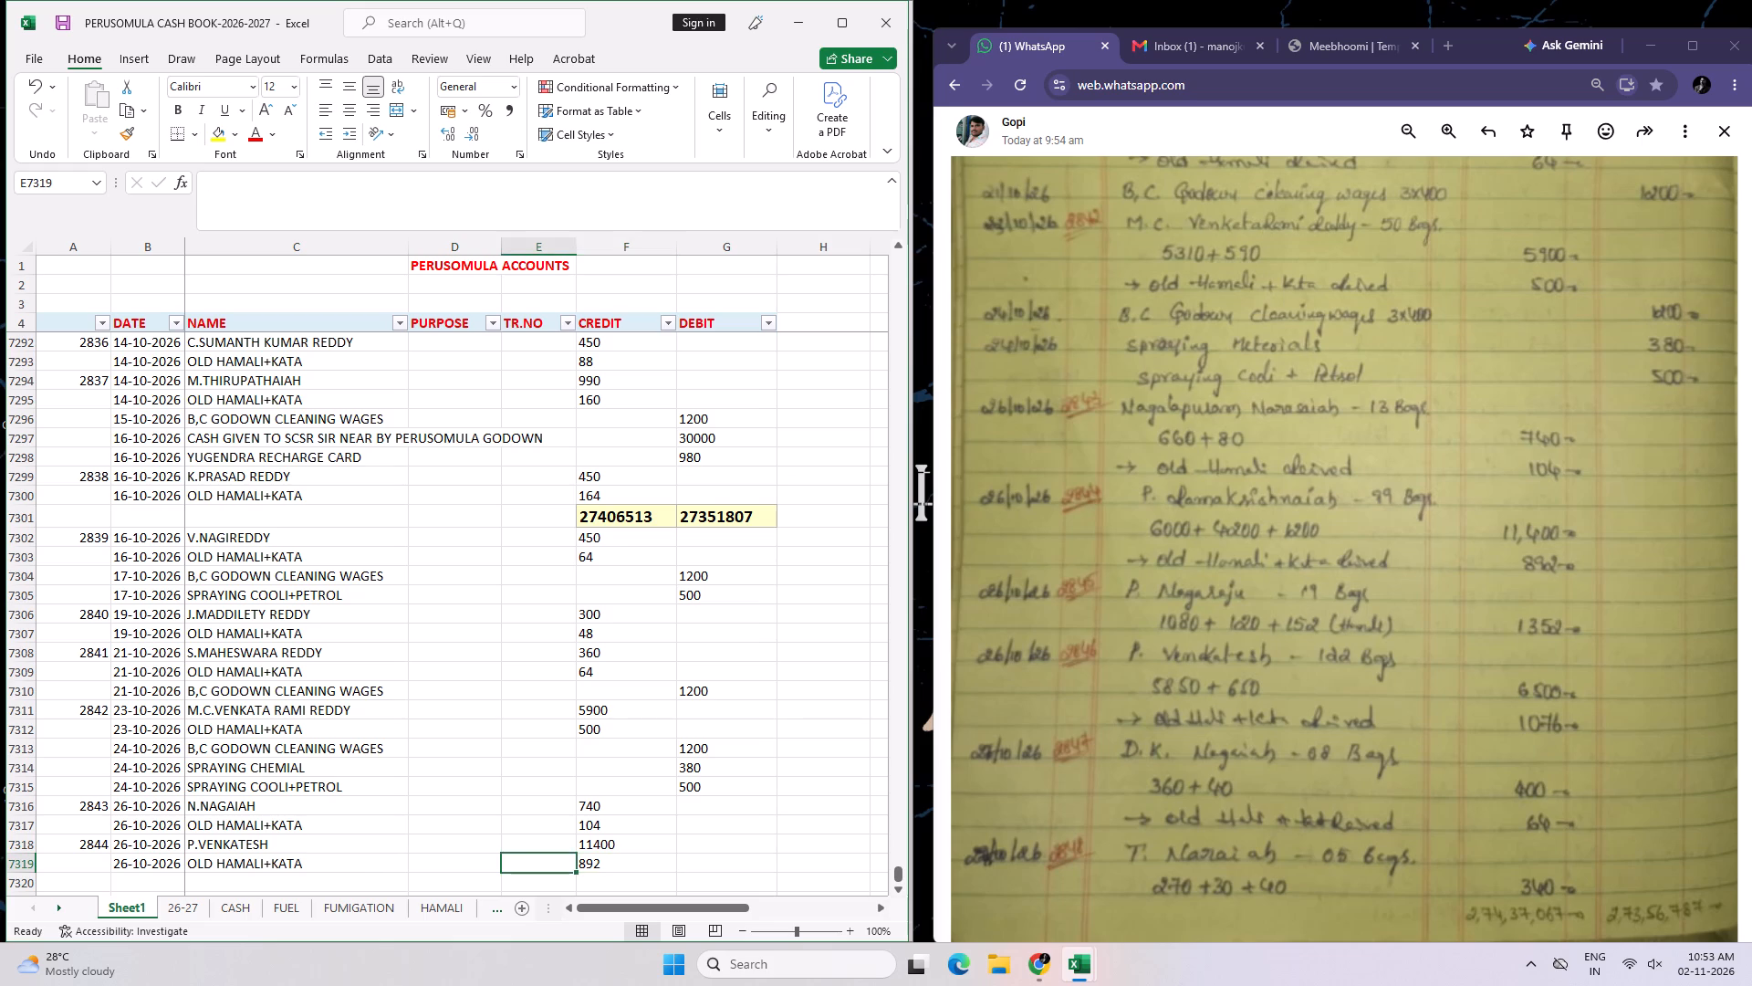
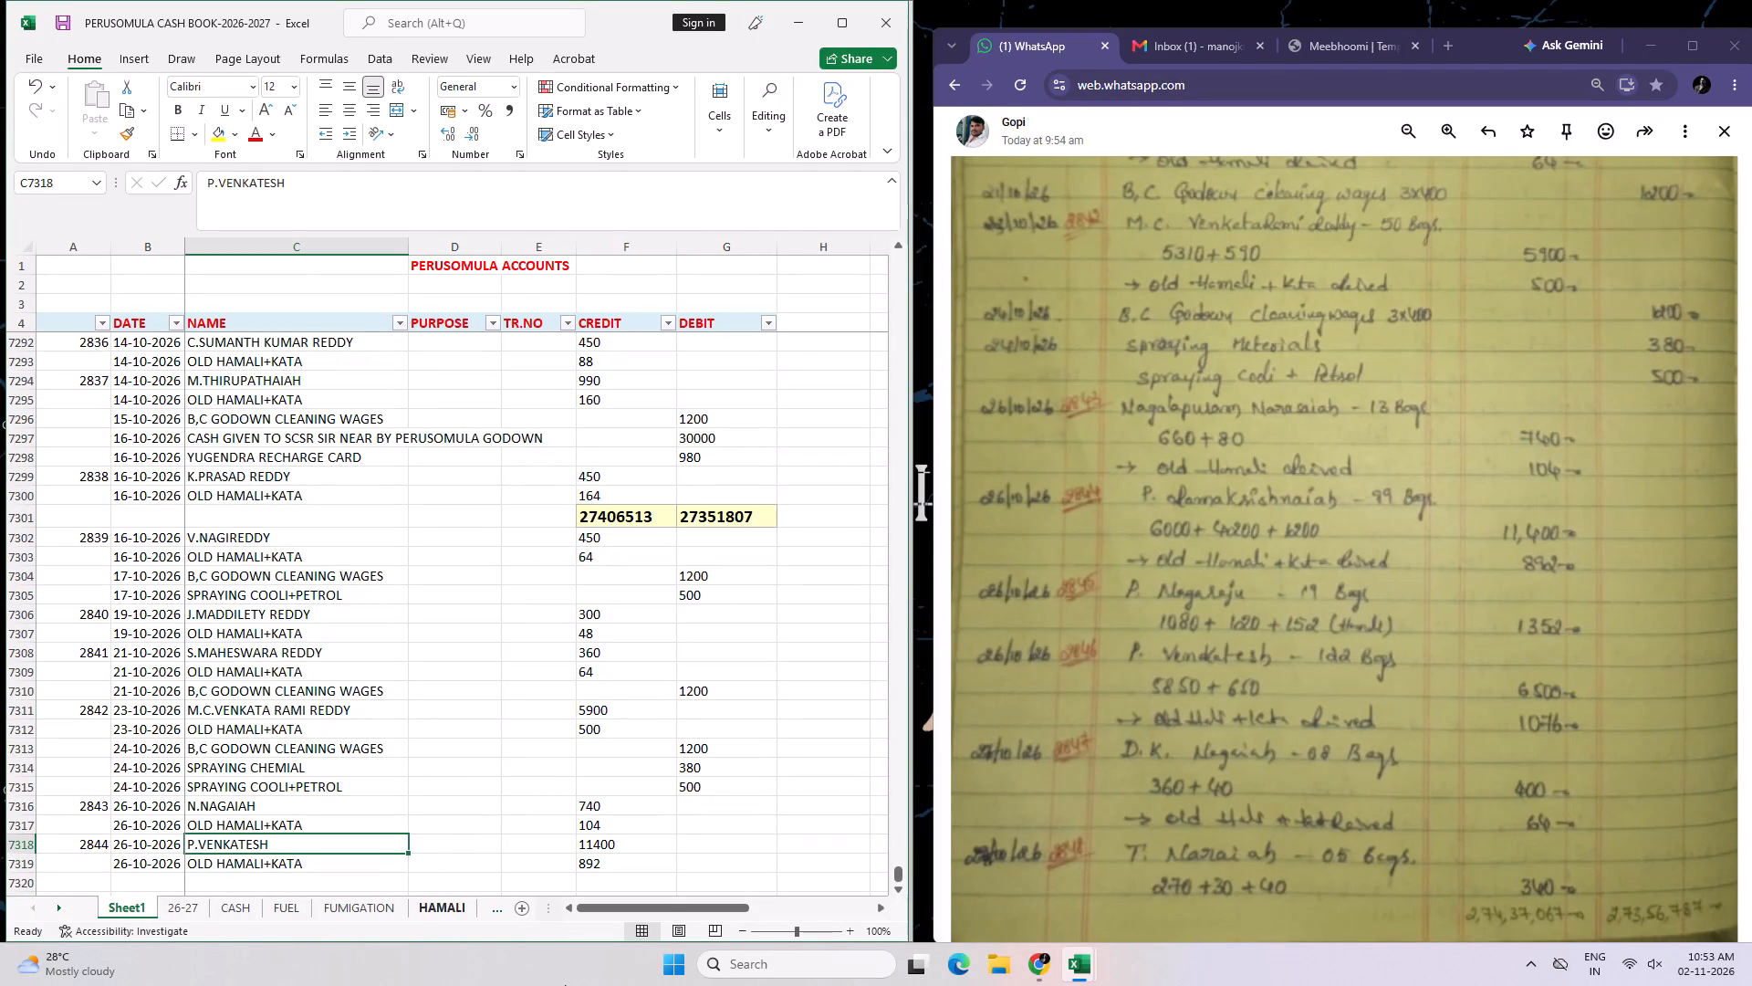
Replace the name in row 7318 with the one written against entry 2844 in the ledger photo, and save the workbook.
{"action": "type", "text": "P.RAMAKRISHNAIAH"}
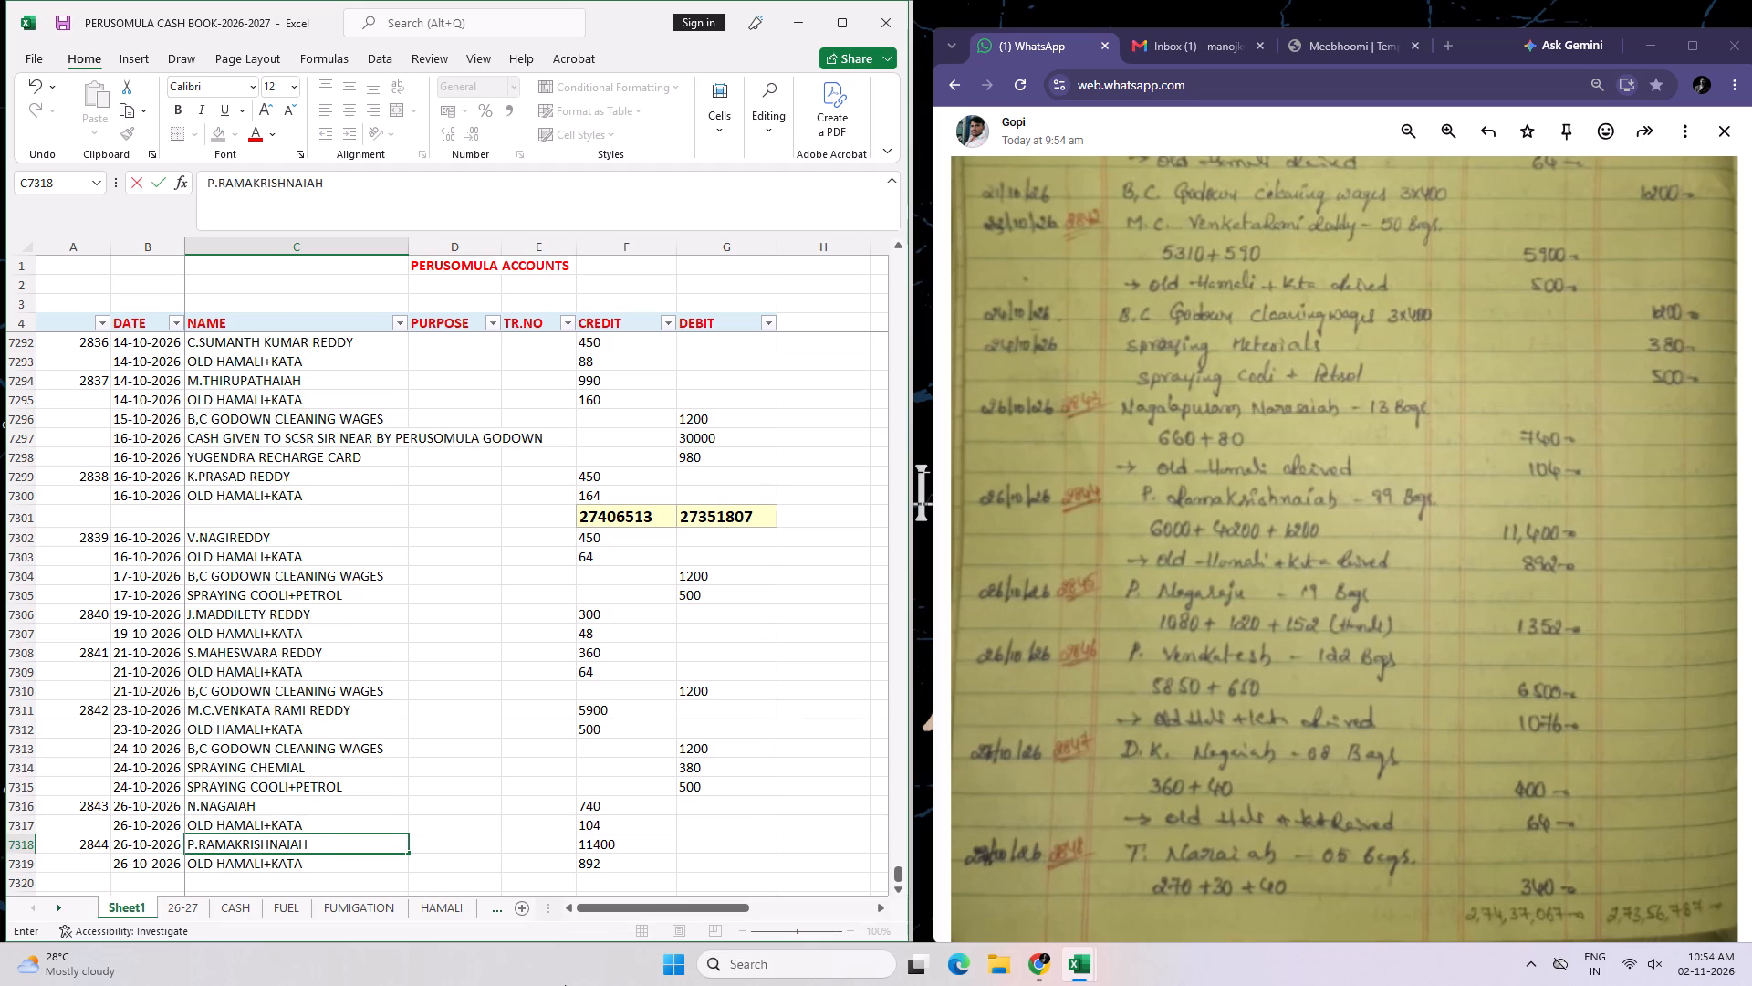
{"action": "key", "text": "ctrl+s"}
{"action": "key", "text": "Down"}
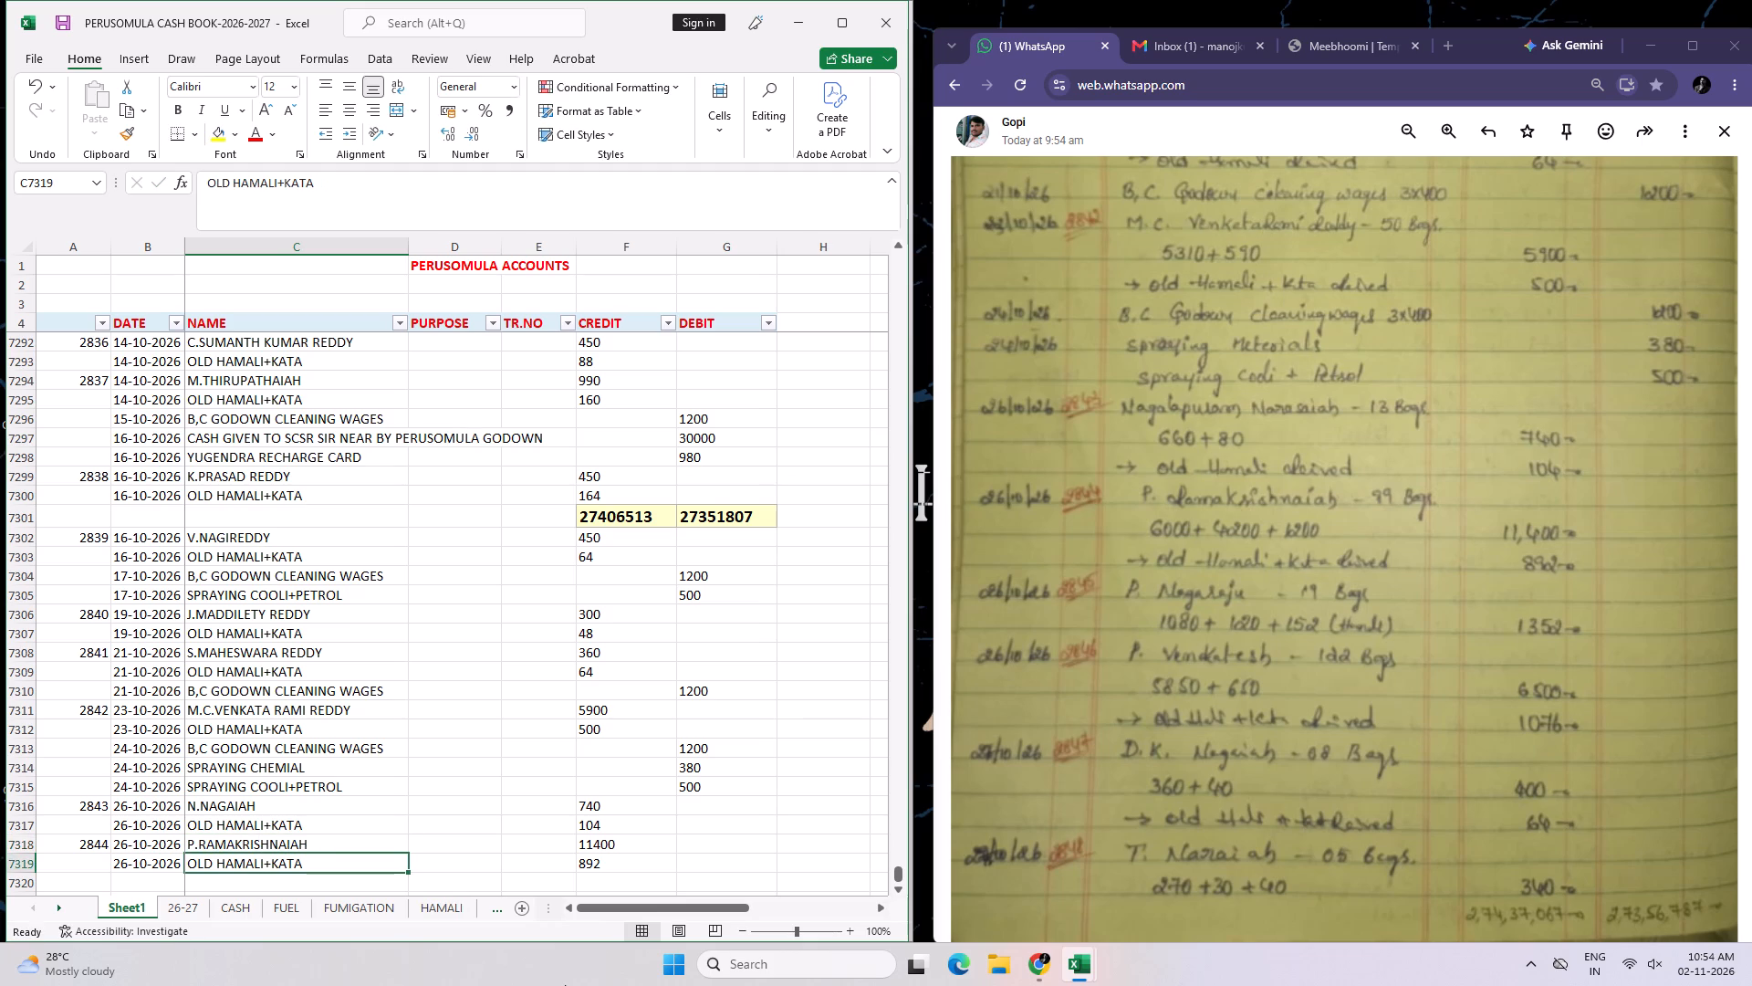
Enter number 2845 in the first column of row 7320, below the last OLD HAMALI+KATA entry.
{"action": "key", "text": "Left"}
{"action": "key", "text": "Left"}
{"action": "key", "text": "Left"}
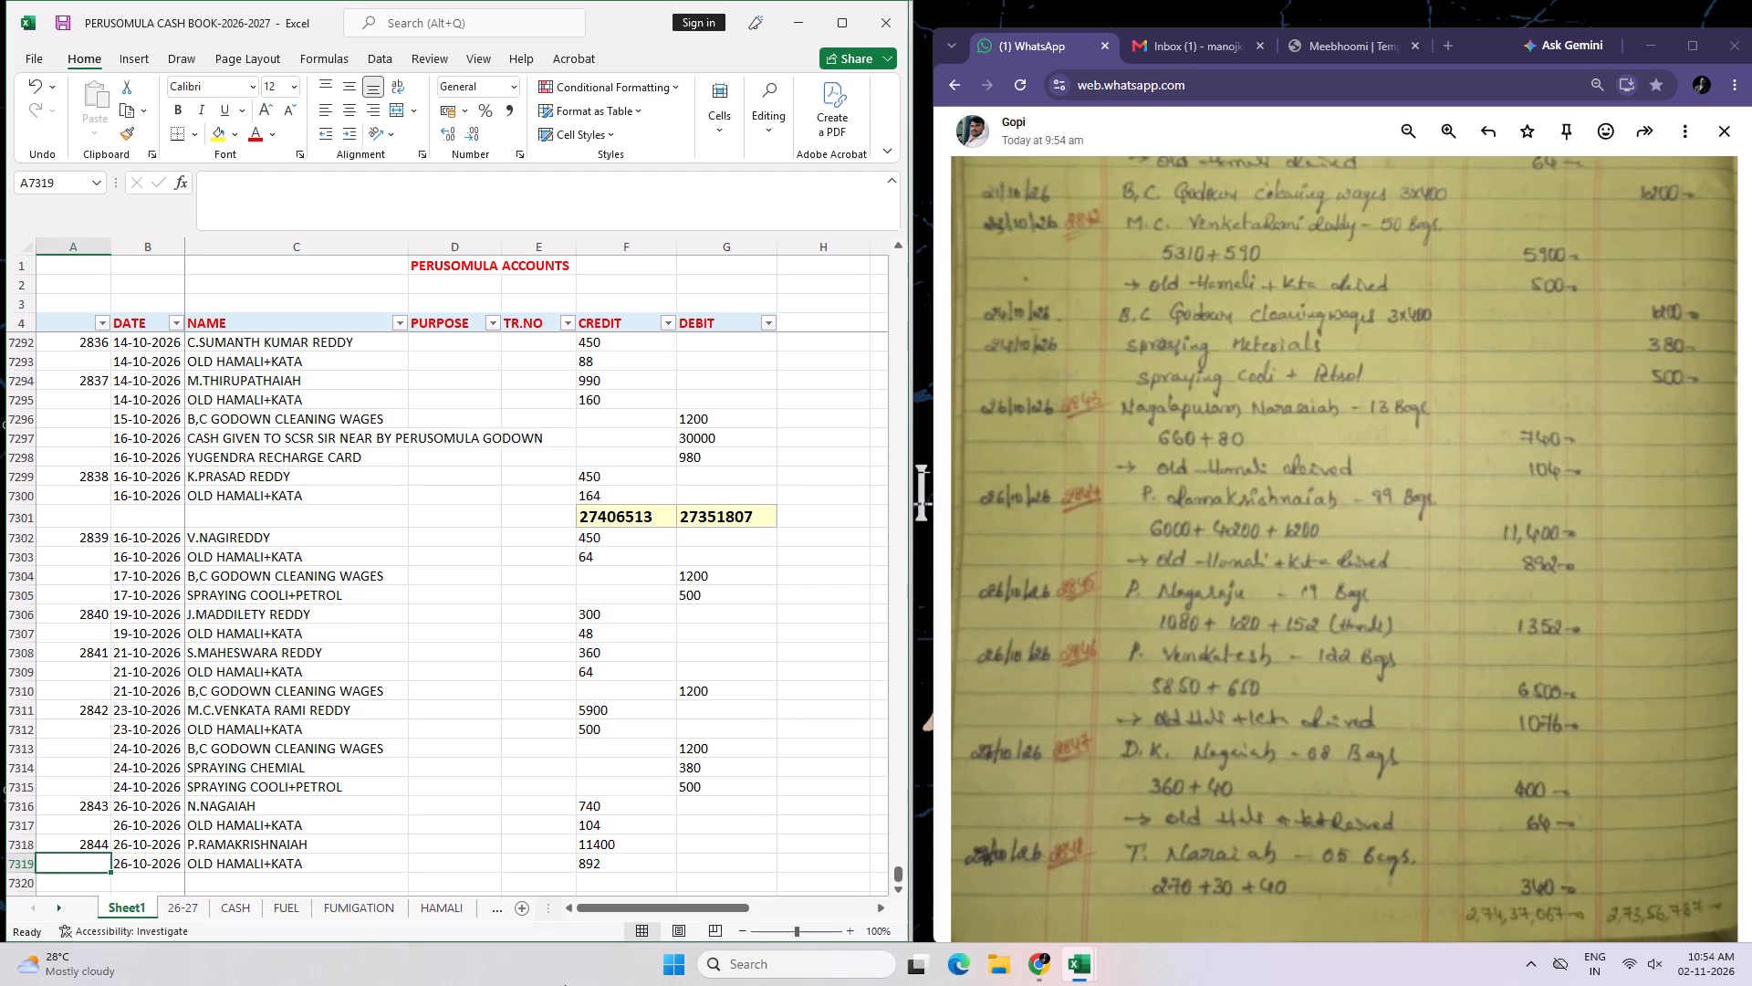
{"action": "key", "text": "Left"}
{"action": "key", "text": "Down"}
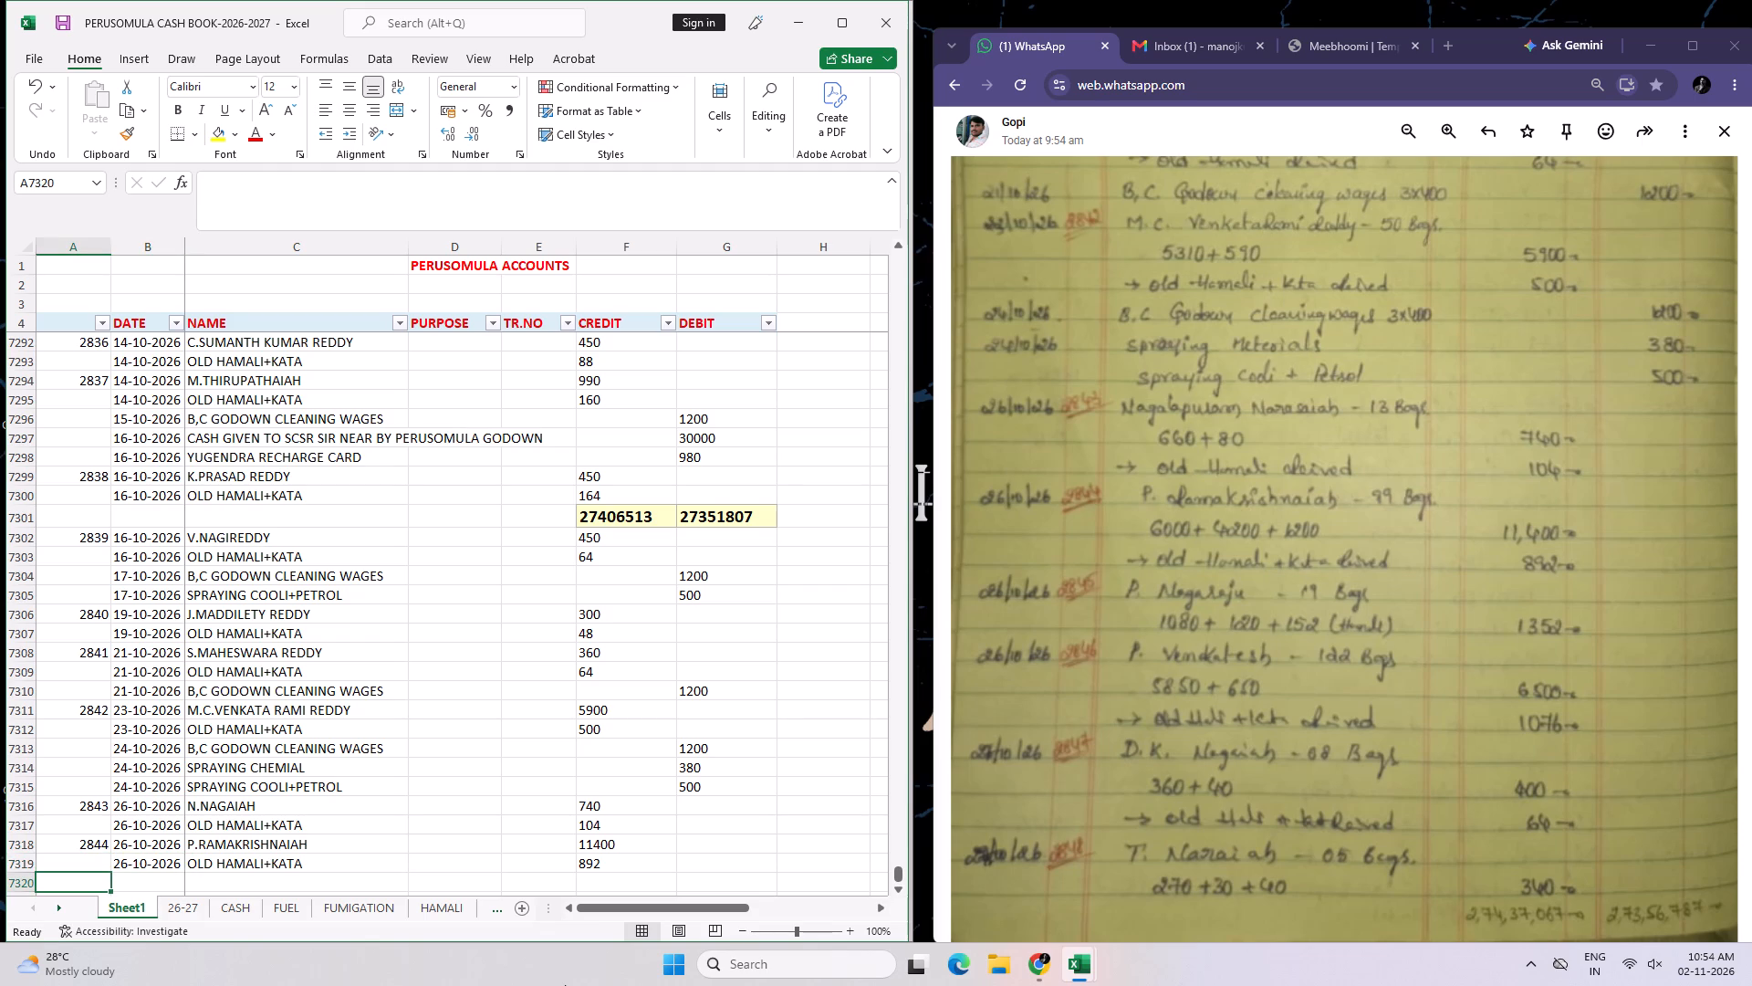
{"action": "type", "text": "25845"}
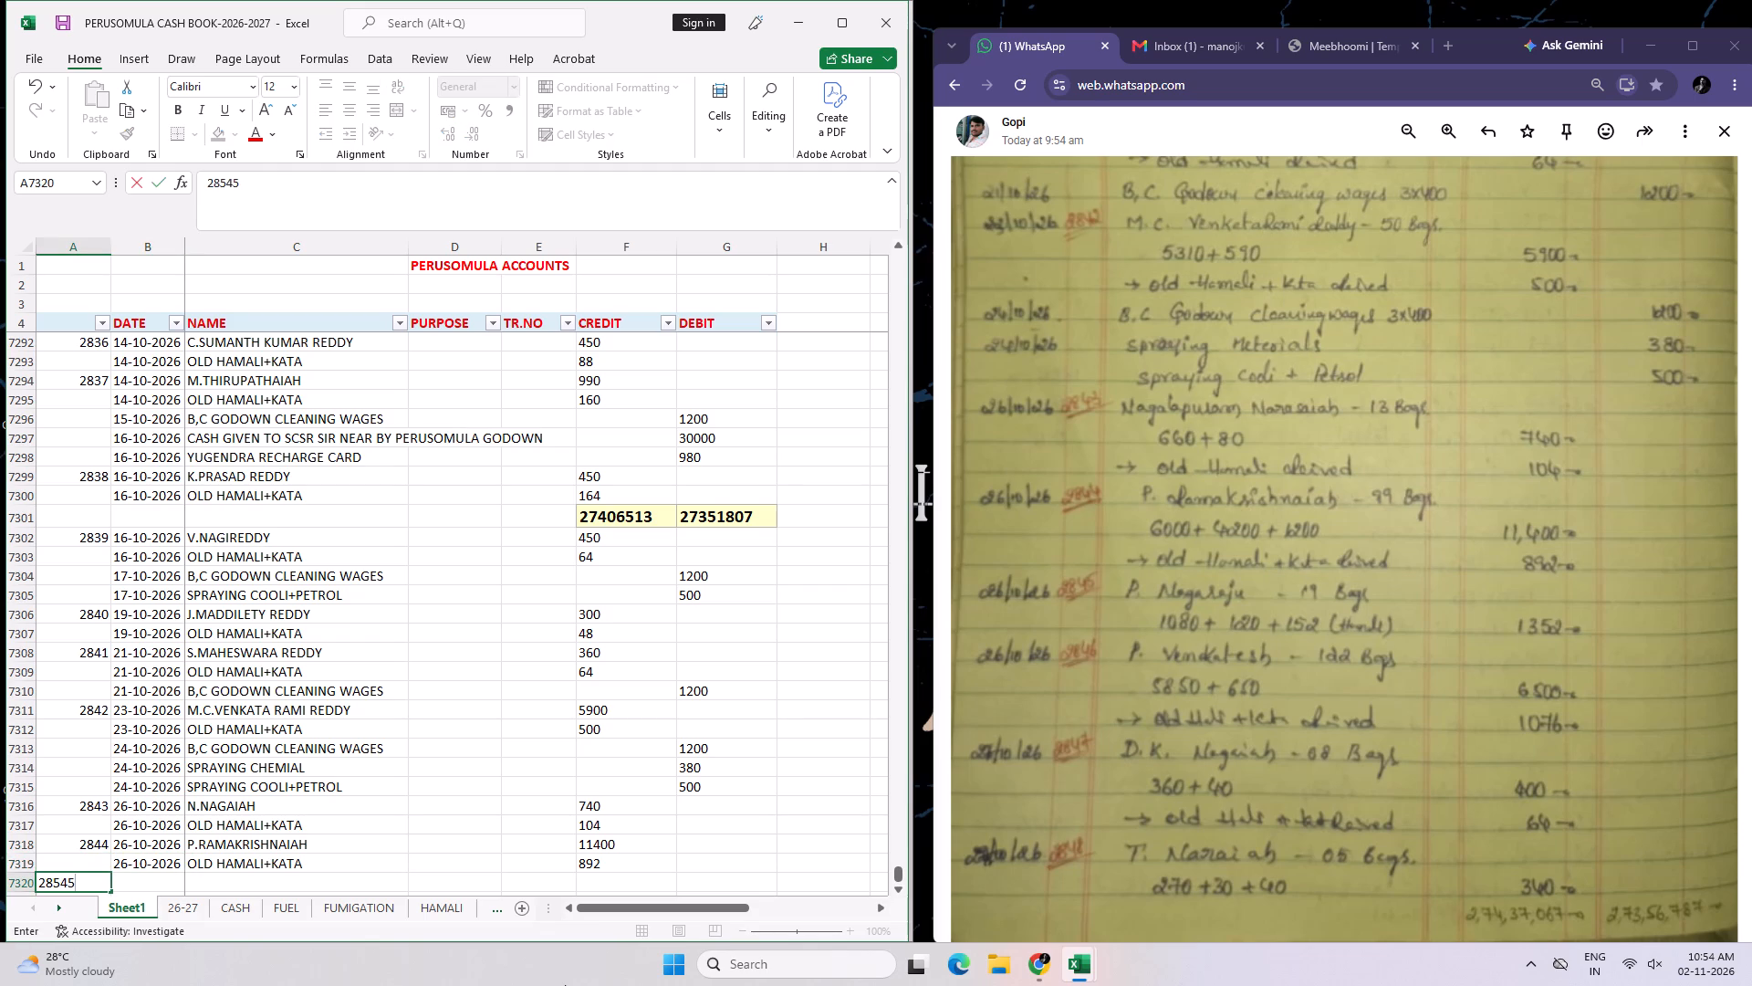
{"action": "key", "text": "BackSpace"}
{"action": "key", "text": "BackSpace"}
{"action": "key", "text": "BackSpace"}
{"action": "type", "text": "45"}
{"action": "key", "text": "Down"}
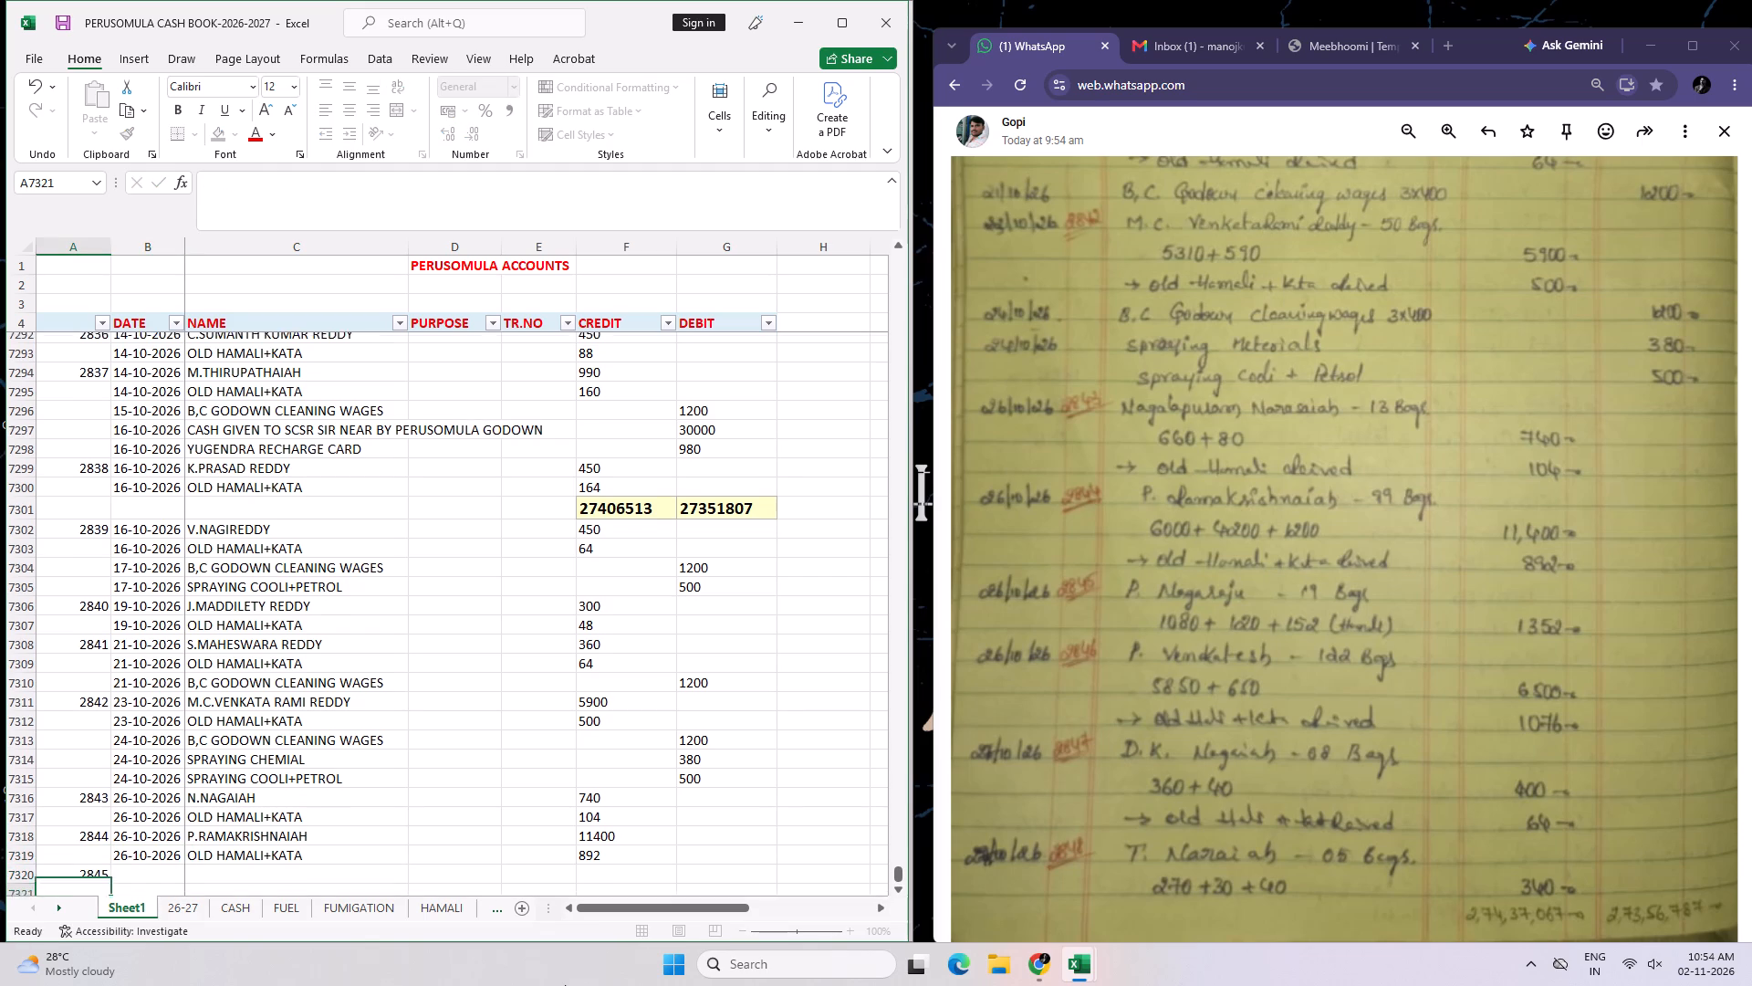
Go to the empty date cell of entry 2845 in row 7320.
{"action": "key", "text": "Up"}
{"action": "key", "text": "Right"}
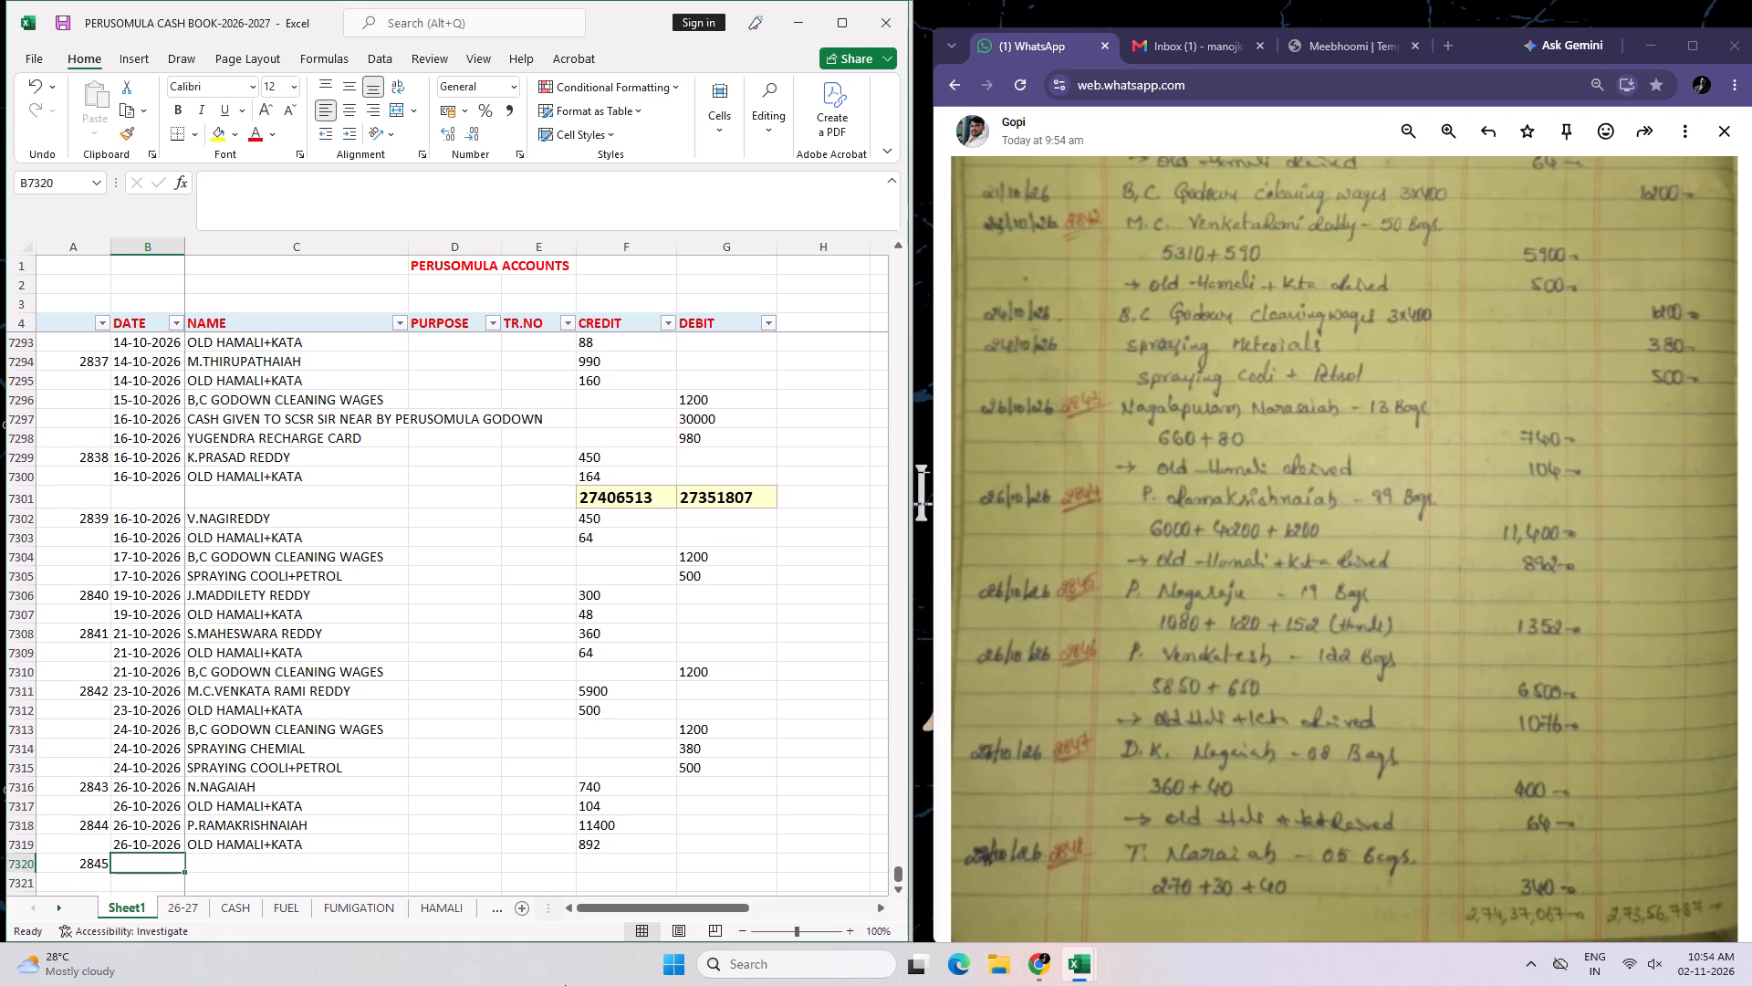
Fill the date 26-10-2026 down from the row above into rows 7320 and 7321.
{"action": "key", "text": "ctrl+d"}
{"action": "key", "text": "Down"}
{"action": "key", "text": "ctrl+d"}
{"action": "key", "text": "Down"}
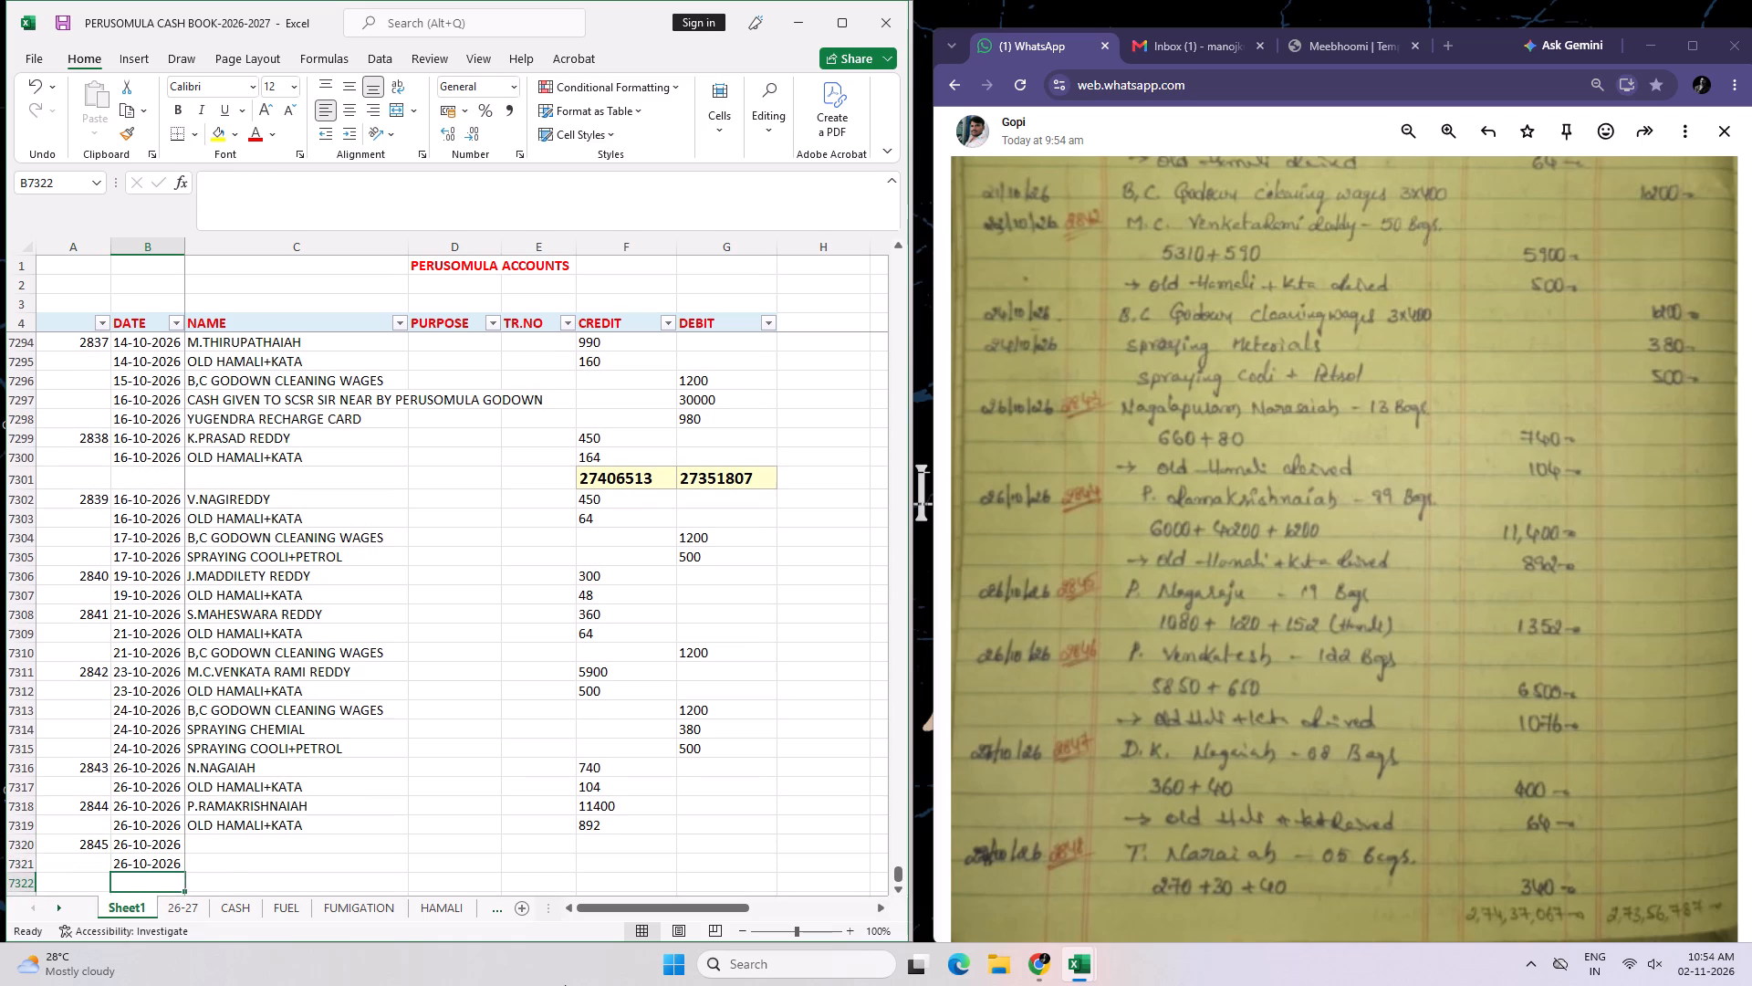
Enter number 2846 in row 7322, fill the date 26-10-2026 down through row 7323, and save the workbook.
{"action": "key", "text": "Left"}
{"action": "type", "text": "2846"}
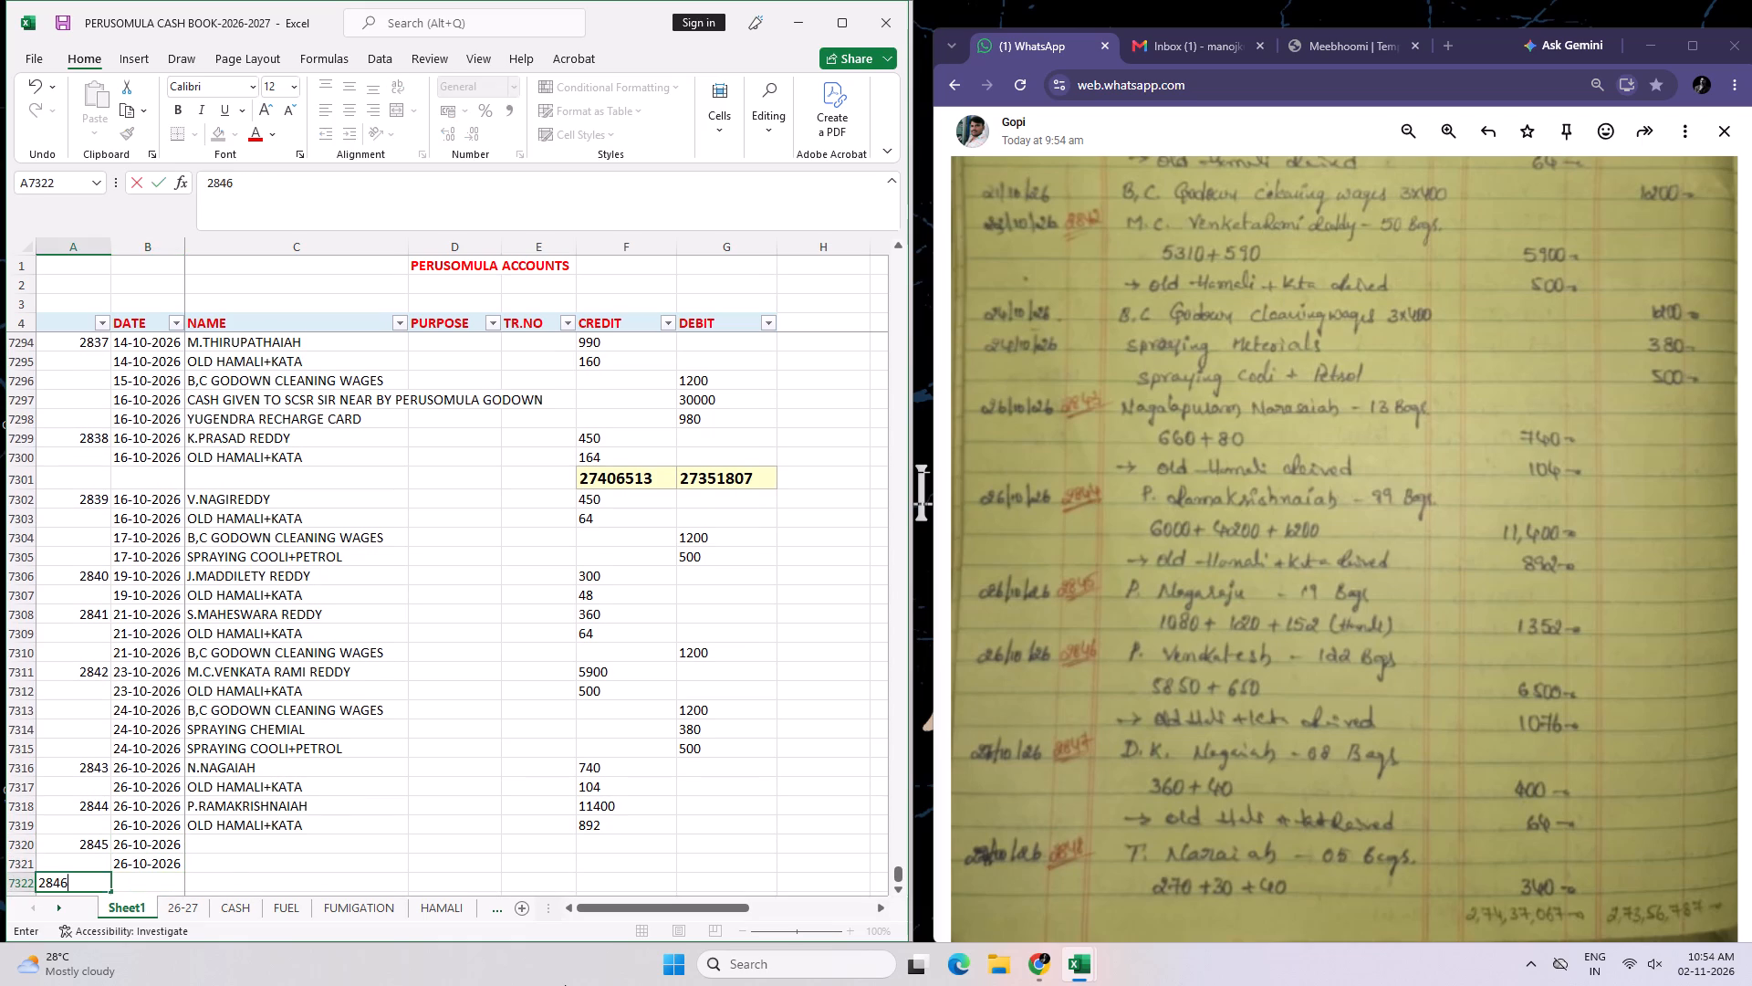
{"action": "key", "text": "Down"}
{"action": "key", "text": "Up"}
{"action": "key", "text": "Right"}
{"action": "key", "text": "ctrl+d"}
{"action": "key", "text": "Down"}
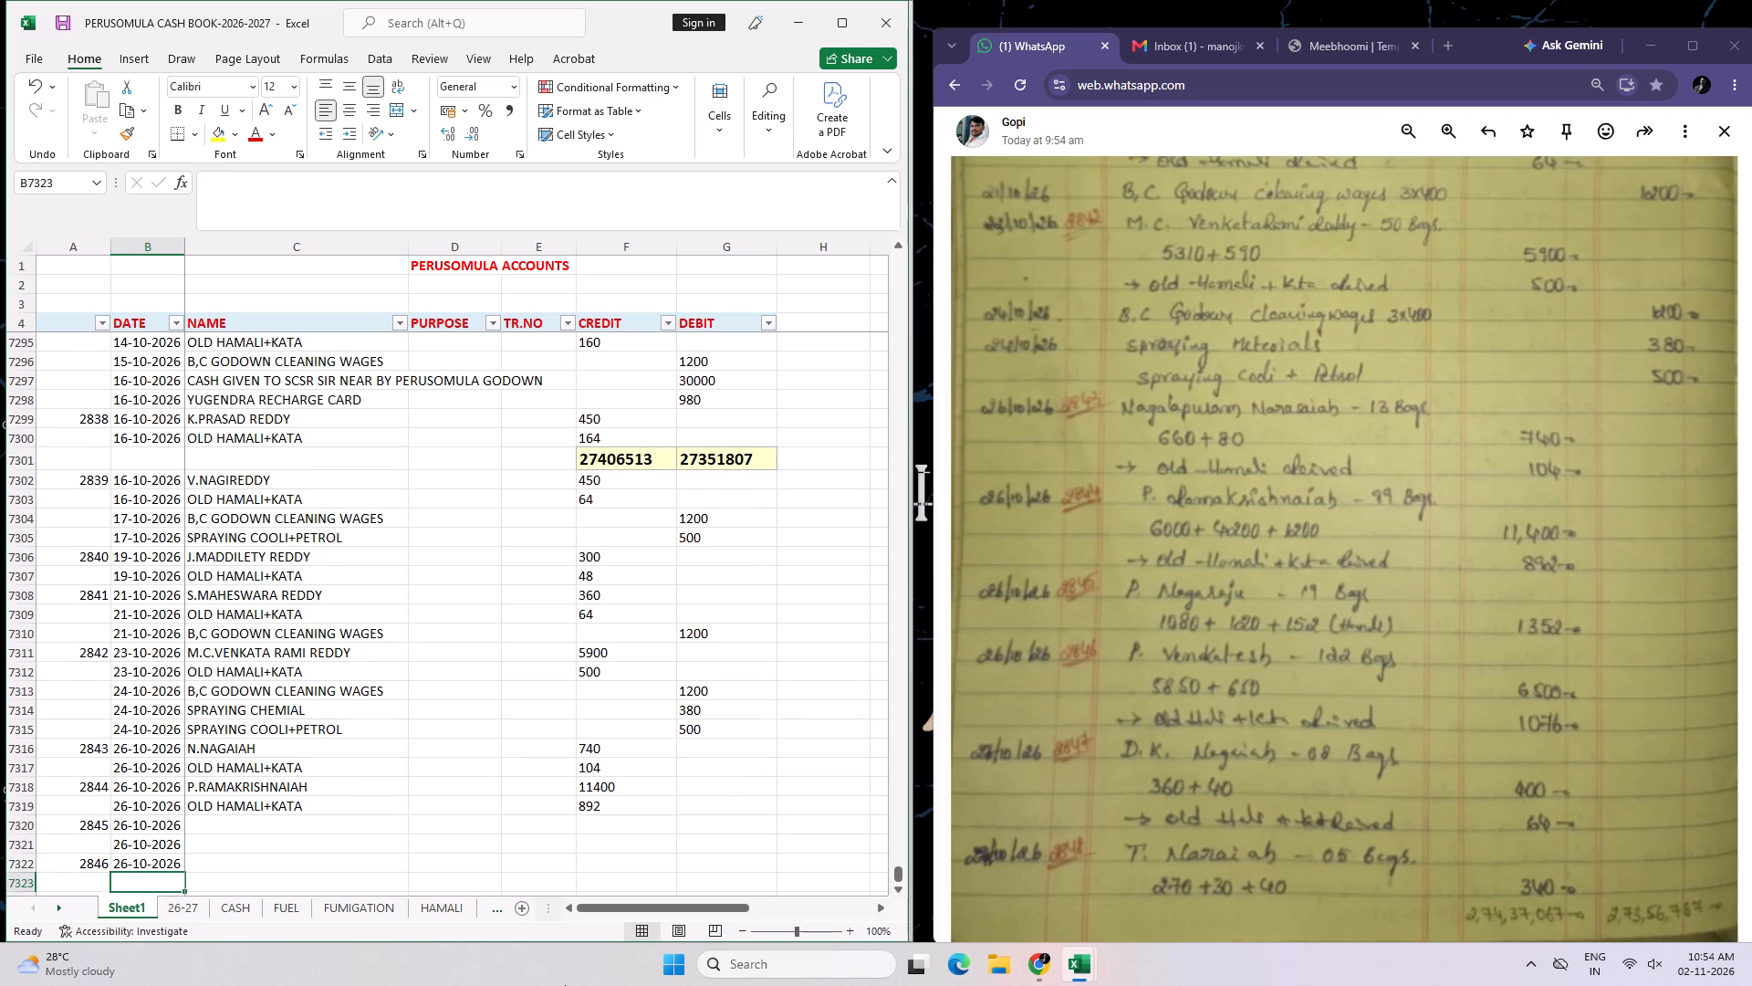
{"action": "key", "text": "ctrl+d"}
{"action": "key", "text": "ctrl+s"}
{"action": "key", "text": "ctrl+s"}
Enter the ledger names for entries 2845 and 2846 in rows 7320 and 7322, with OLD HAMALI+KATA in rows 7321 and 7323.
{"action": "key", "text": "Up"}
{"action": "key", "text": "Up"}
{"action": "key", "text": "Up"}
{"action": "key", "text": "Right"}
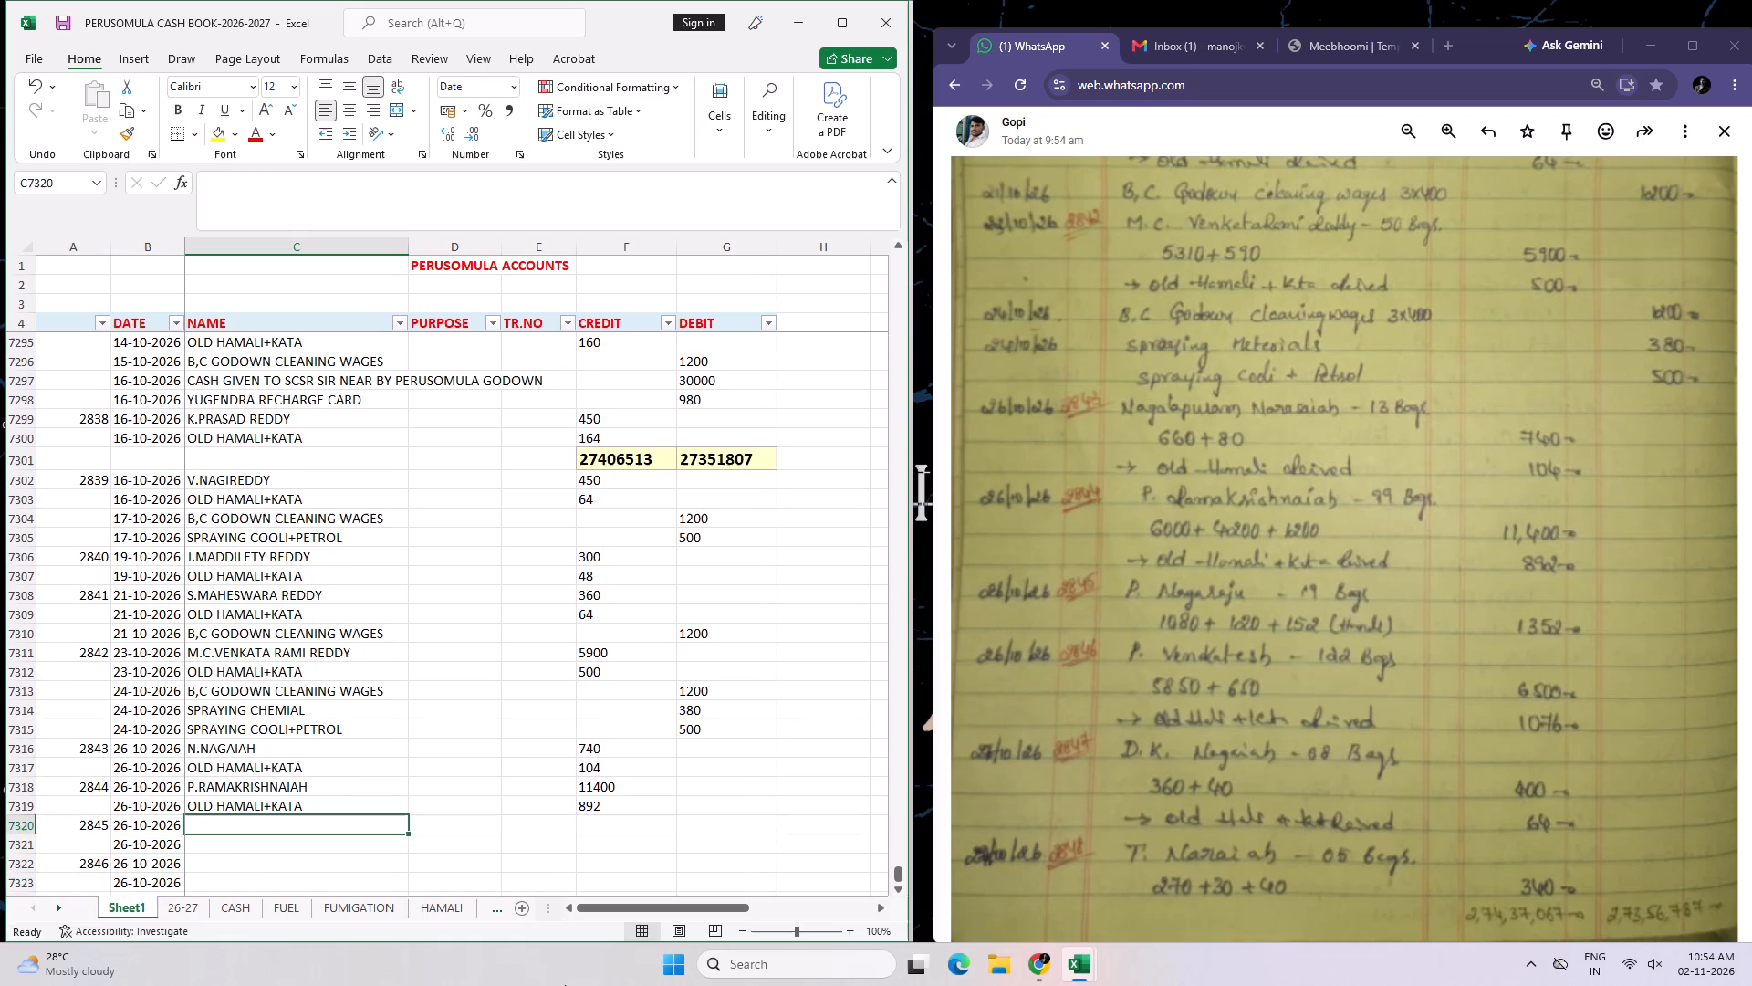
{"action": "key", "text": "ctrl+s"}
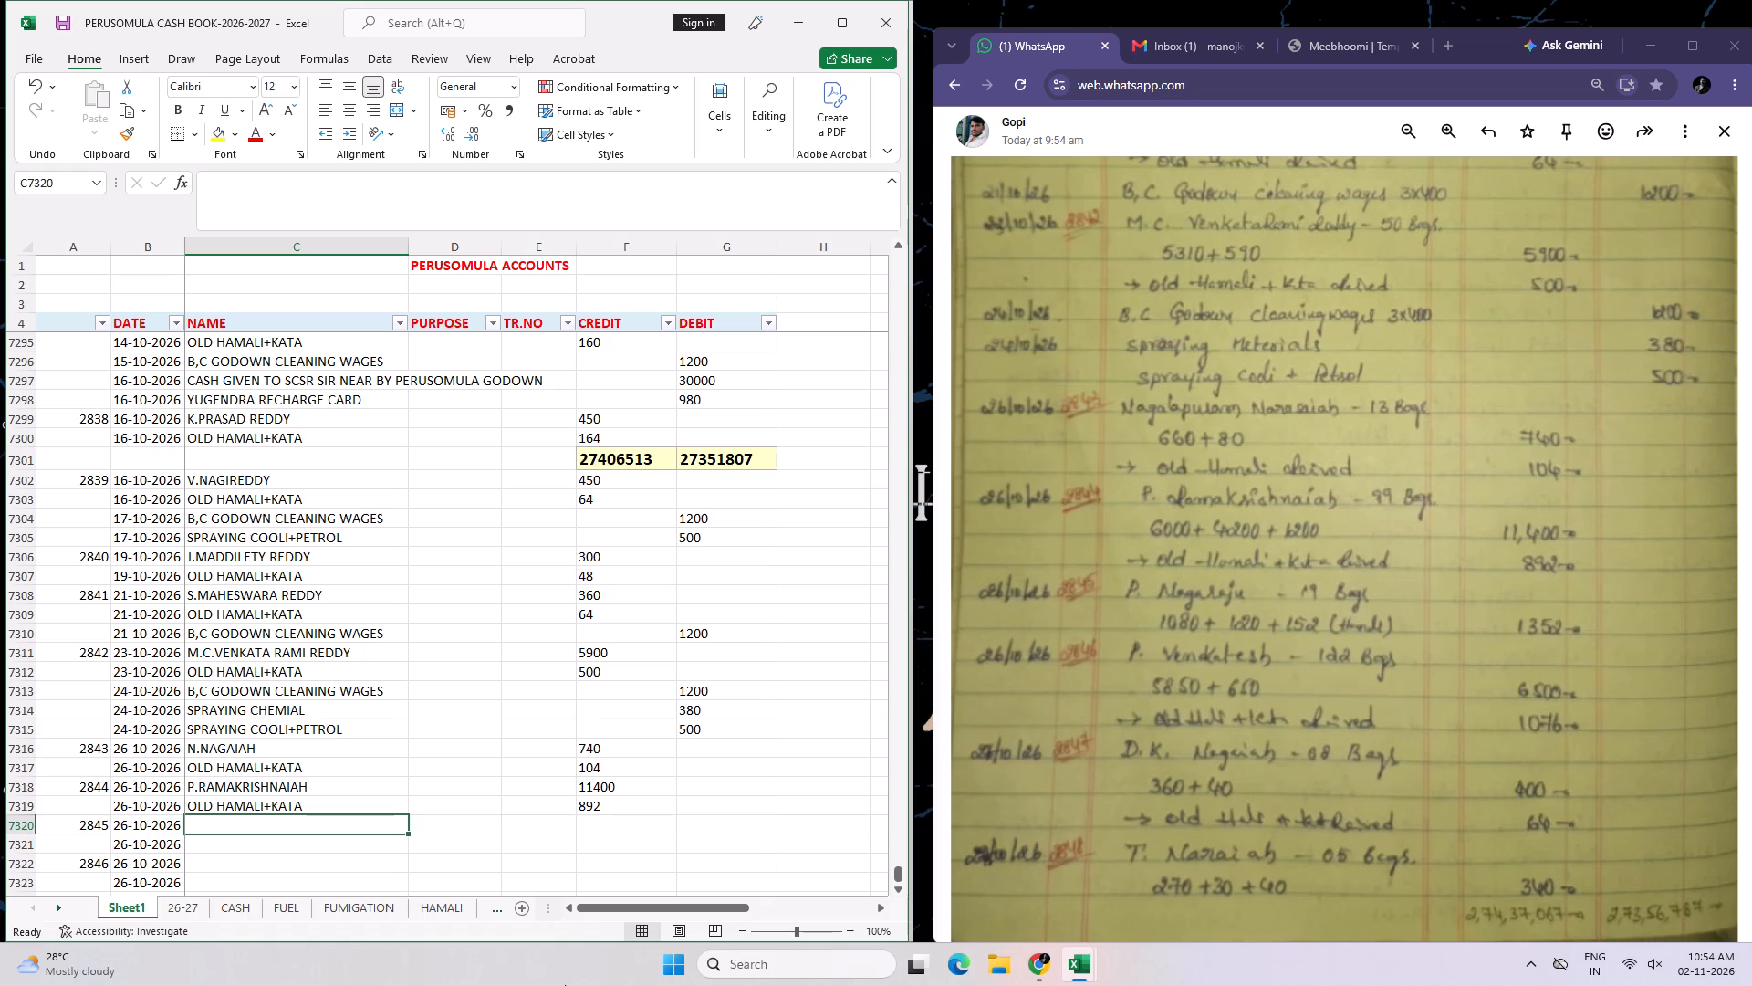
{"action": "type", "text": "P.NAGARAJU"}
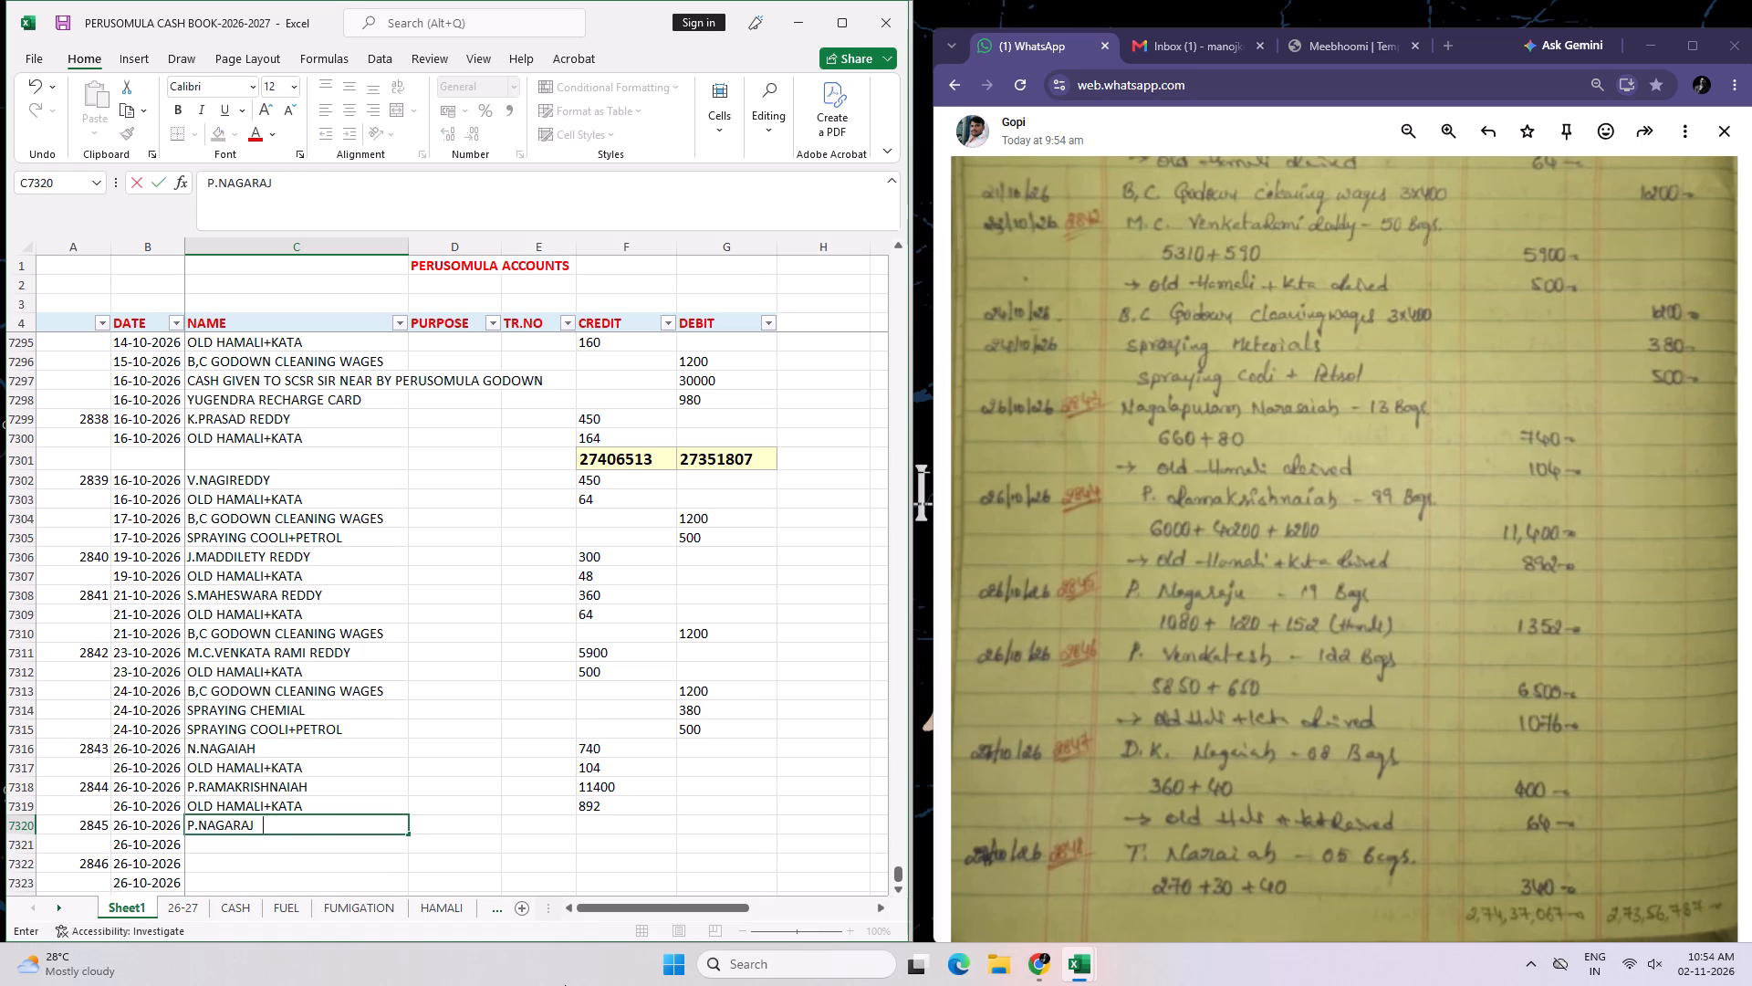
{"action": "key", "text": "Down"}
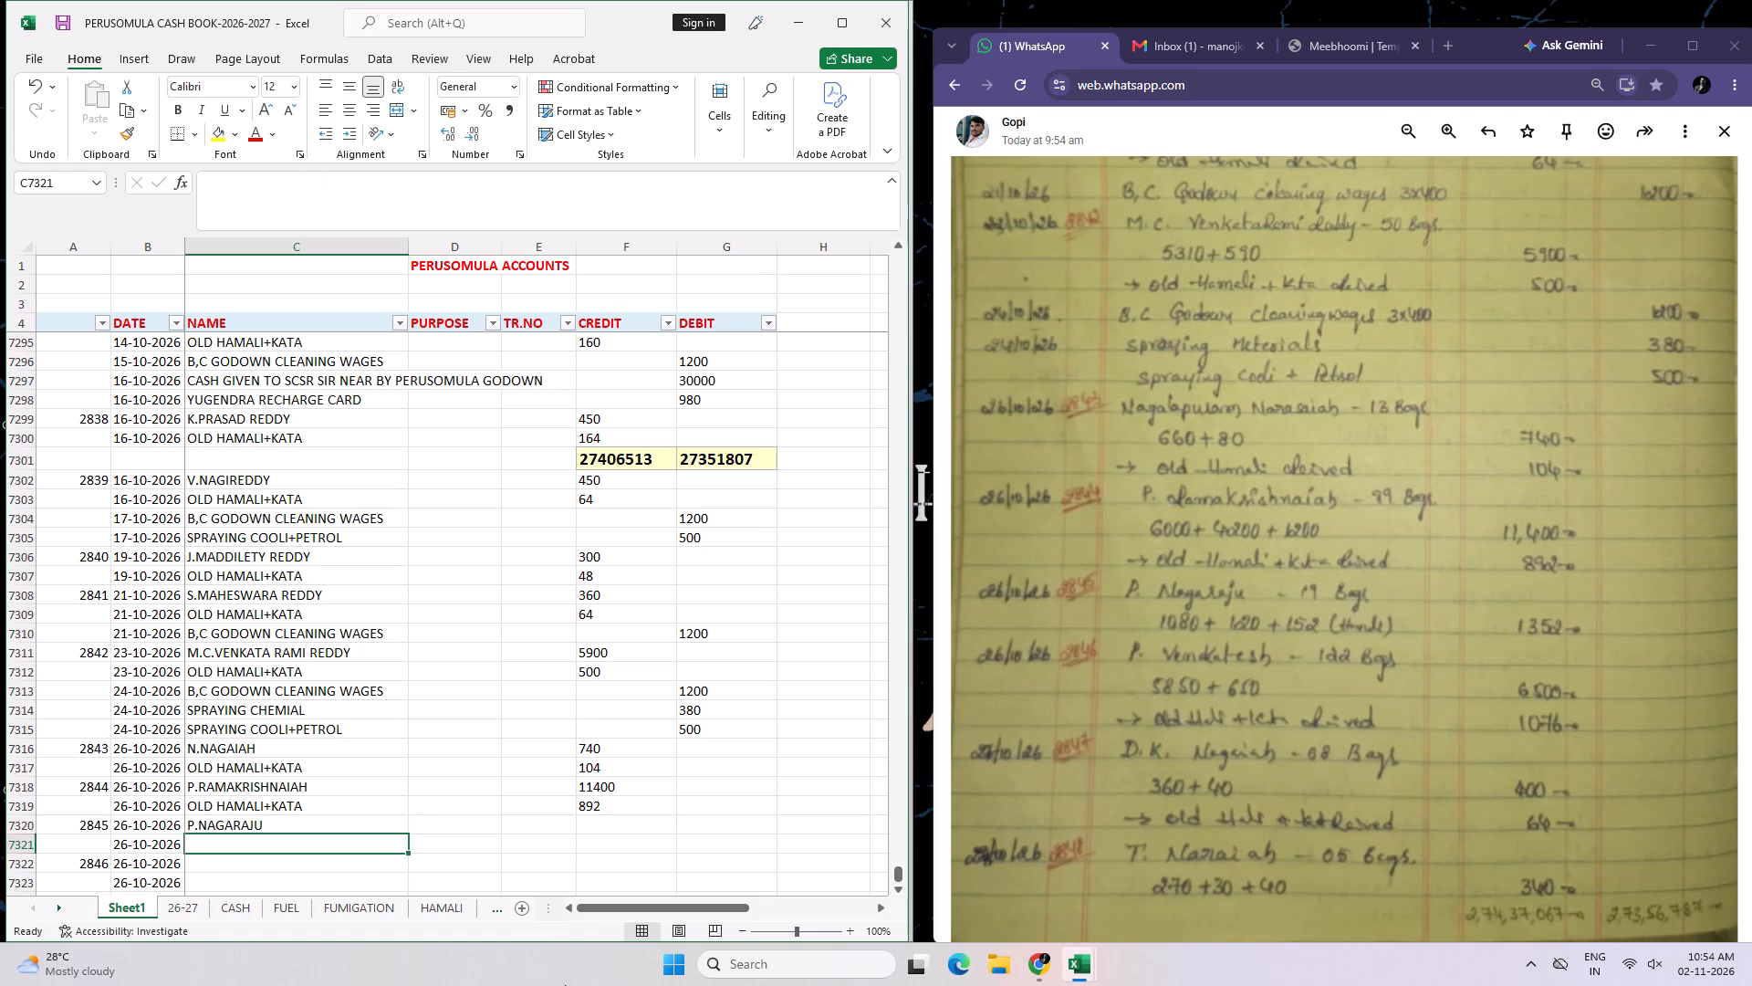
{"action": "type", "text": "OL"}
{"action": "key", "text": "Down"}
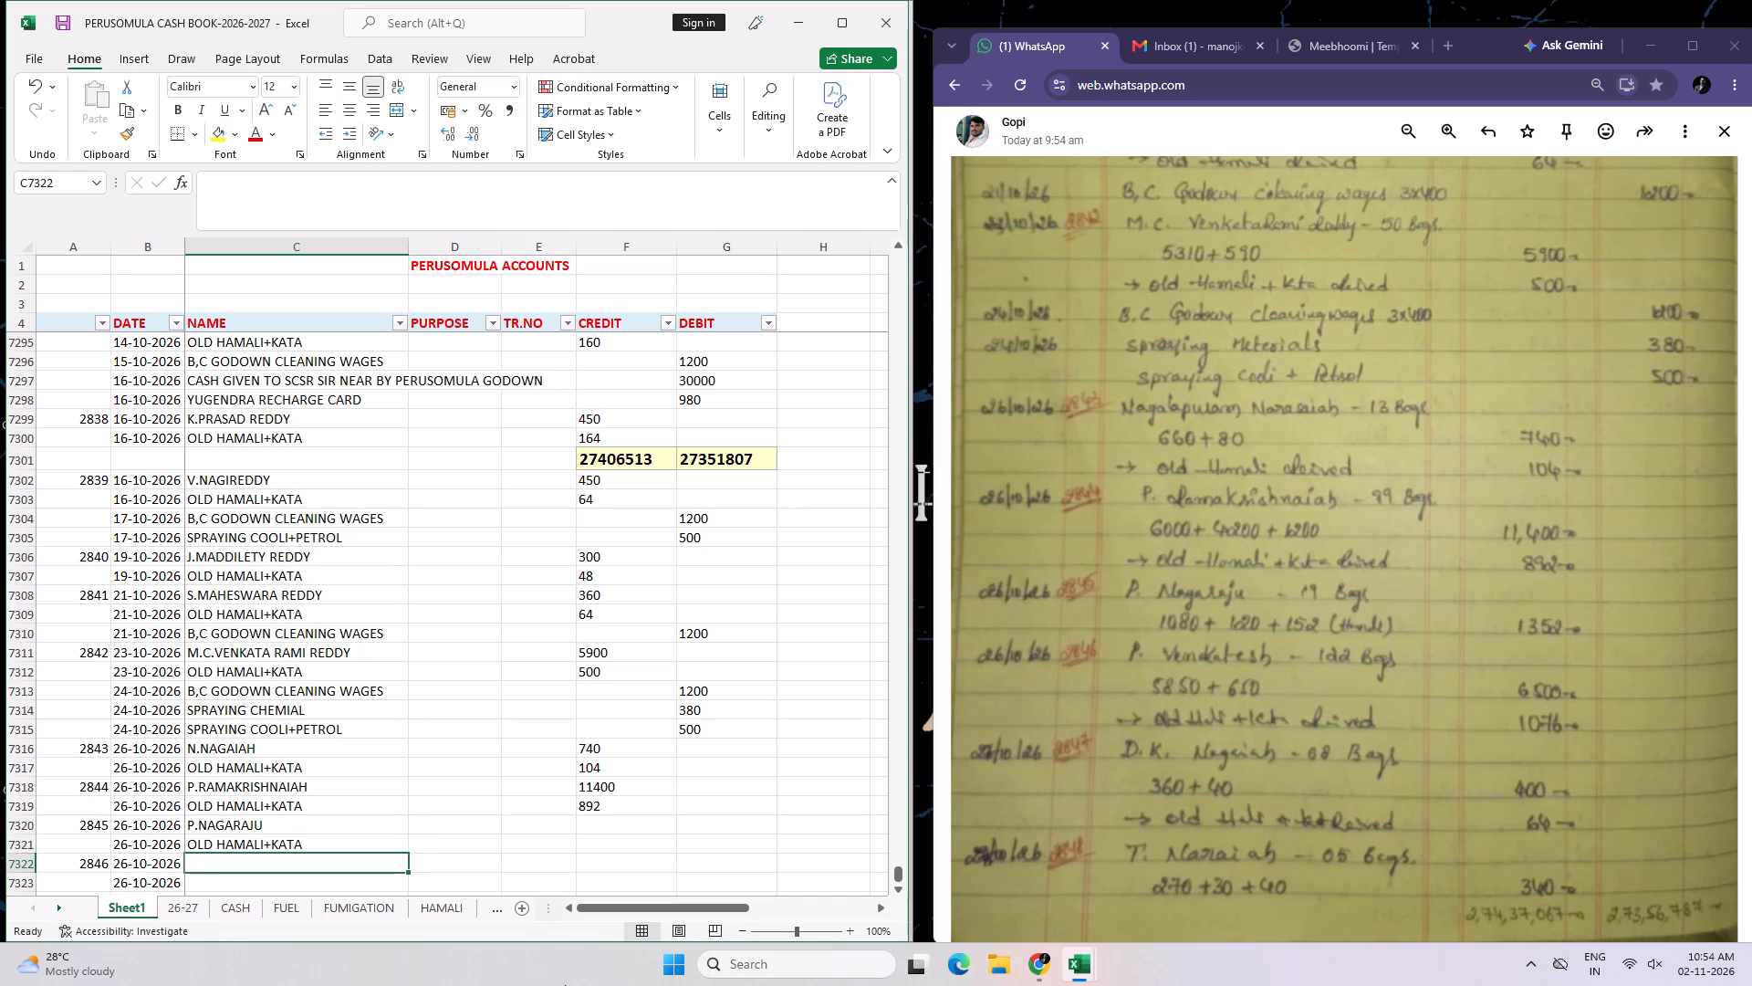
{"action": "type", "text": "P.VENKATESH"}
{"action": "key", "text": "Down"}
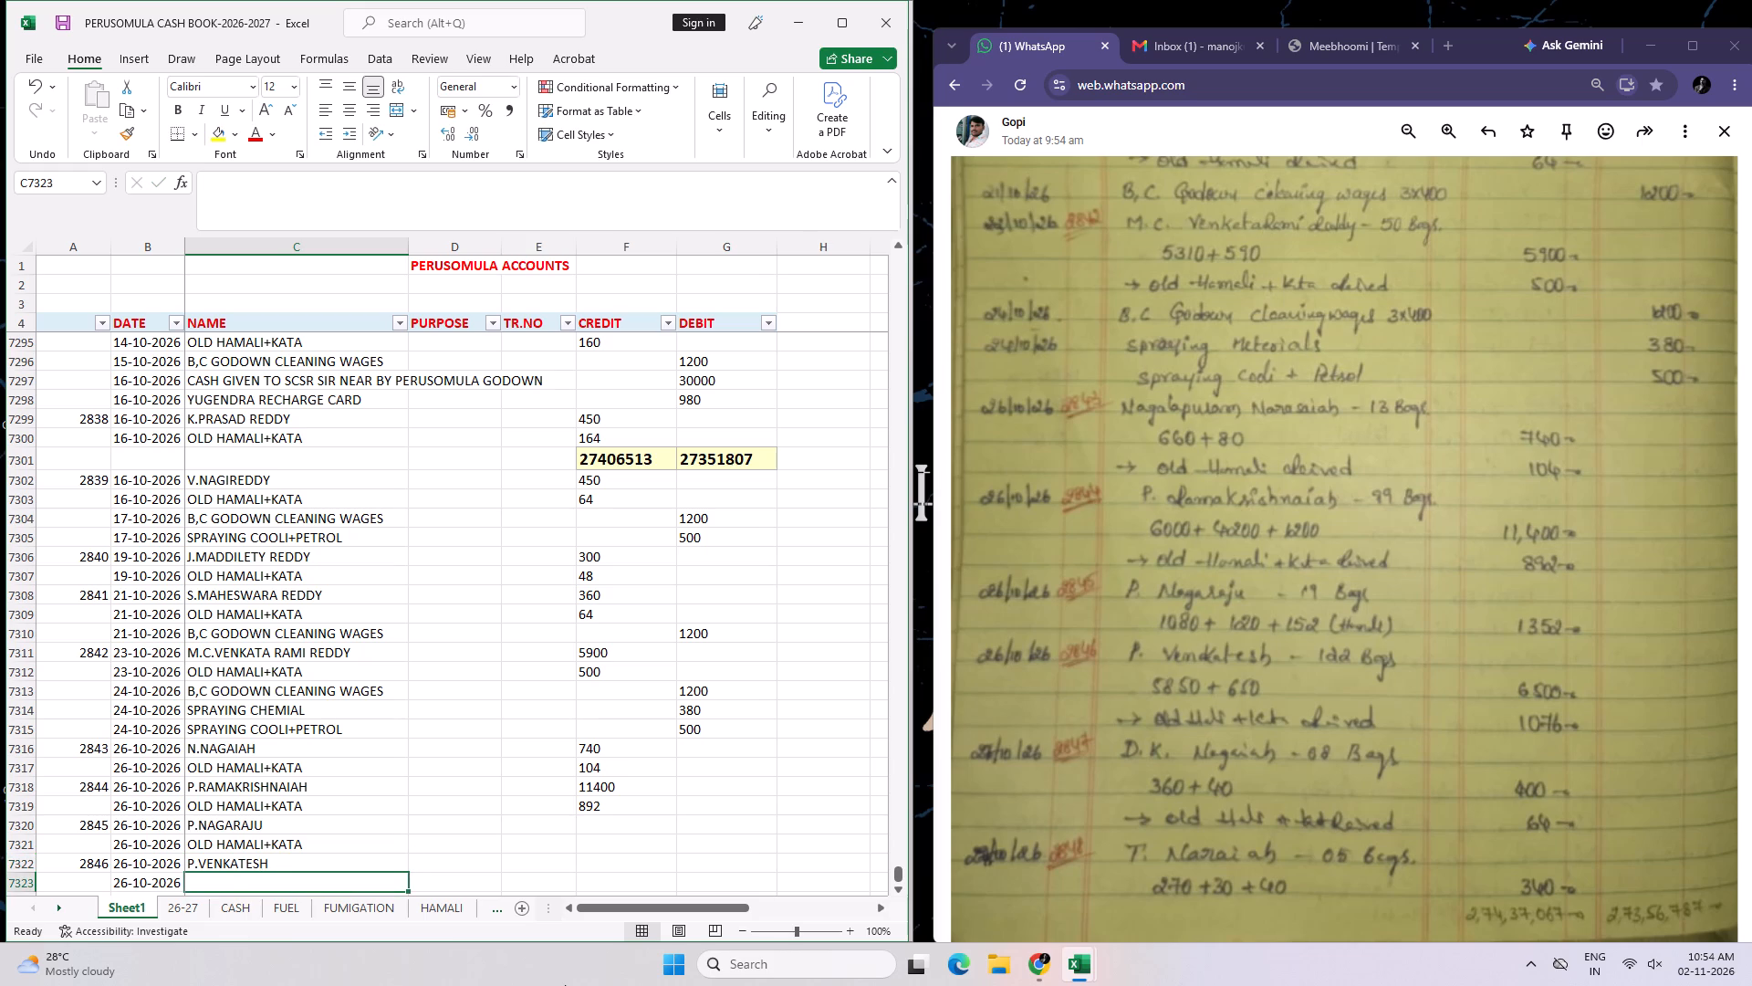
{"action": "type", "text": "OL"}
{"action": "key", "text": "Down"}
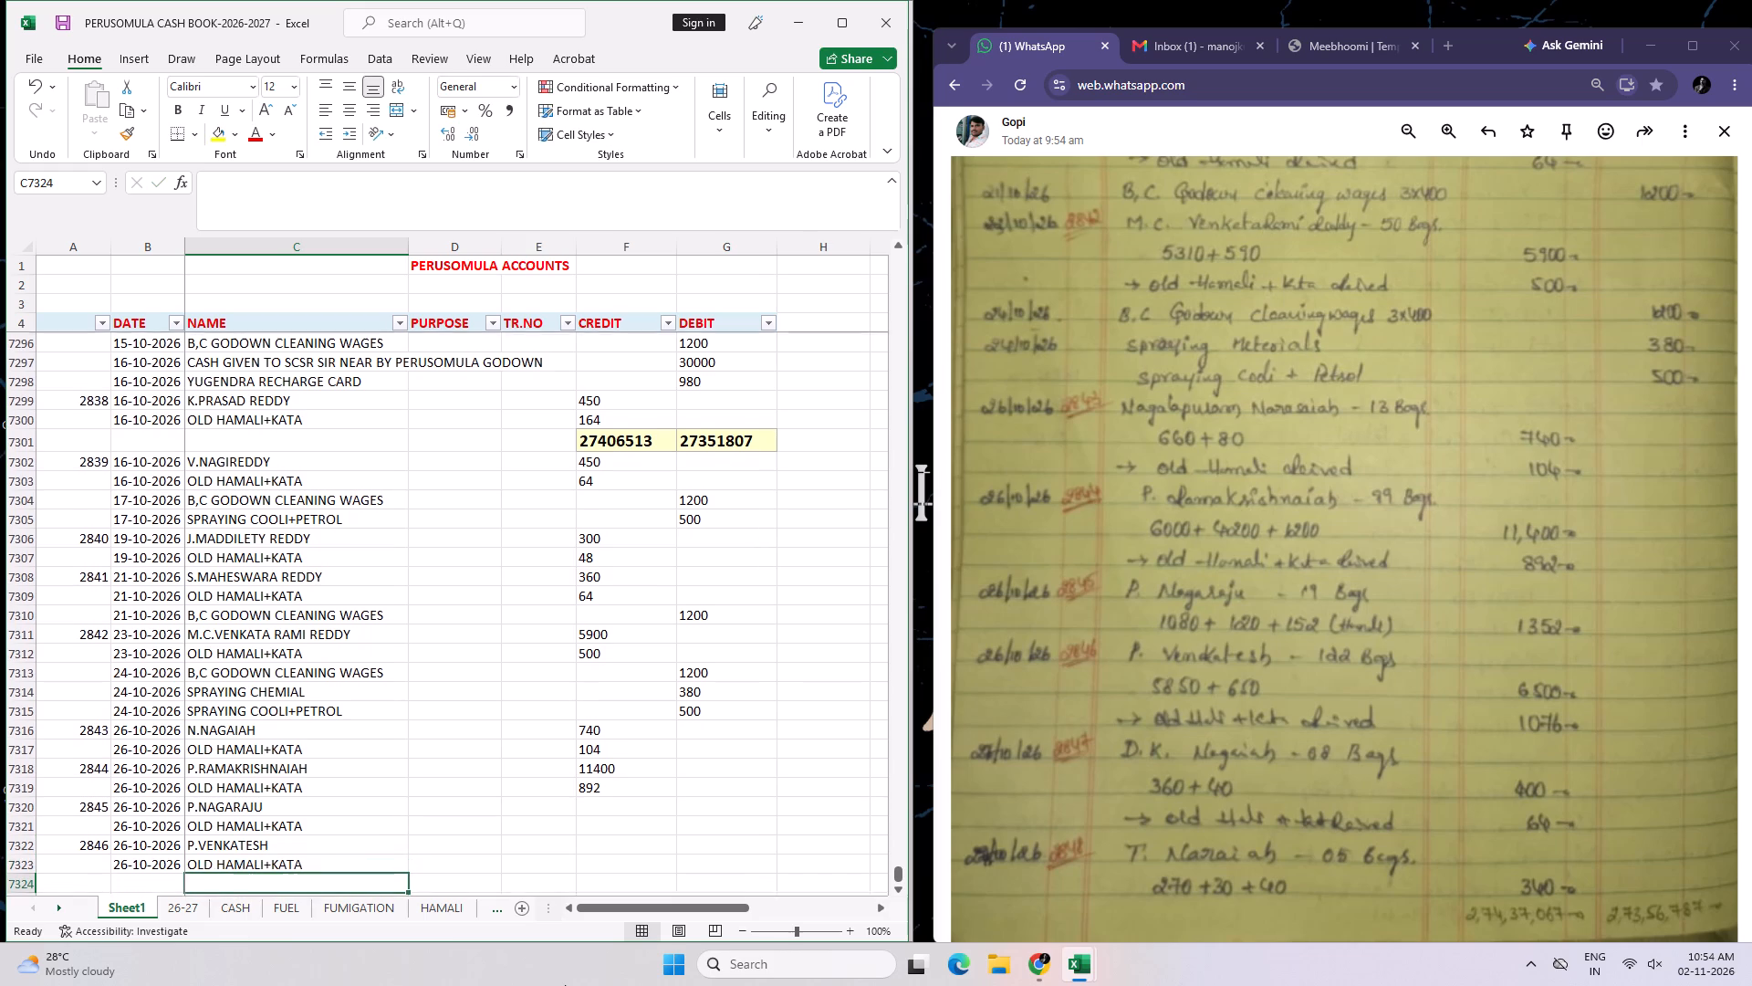
Enter number 2847 and the date 27-10-2026 in row 7324.
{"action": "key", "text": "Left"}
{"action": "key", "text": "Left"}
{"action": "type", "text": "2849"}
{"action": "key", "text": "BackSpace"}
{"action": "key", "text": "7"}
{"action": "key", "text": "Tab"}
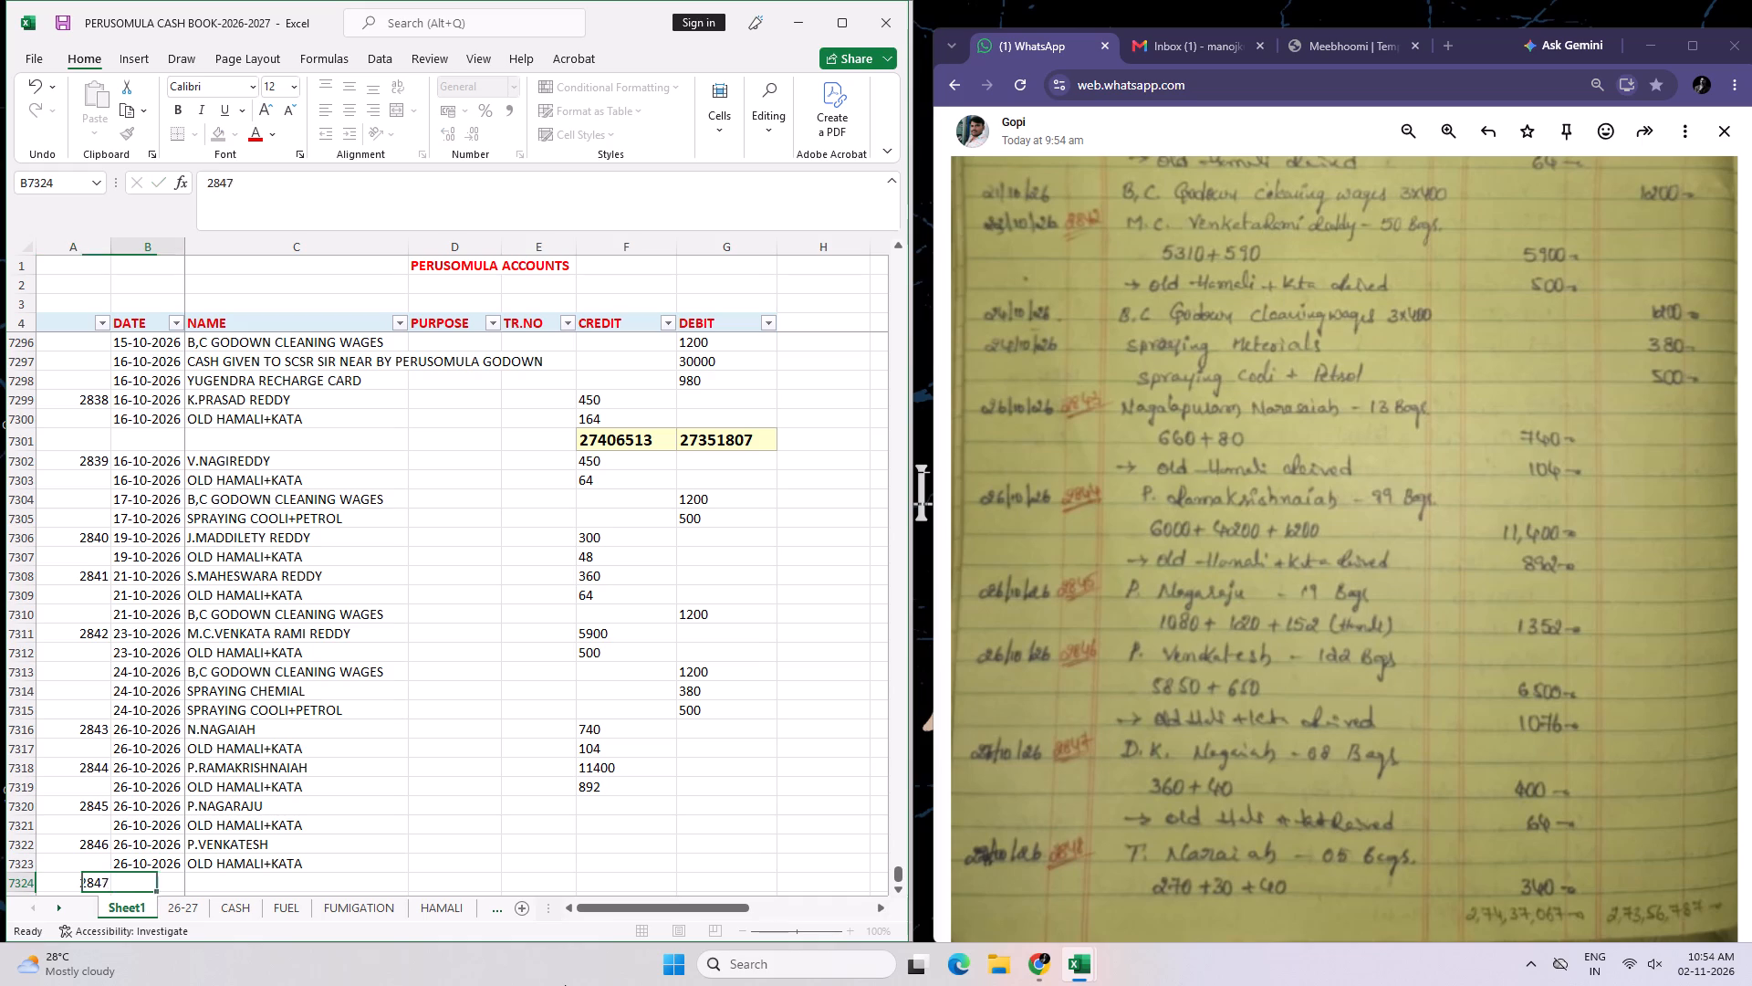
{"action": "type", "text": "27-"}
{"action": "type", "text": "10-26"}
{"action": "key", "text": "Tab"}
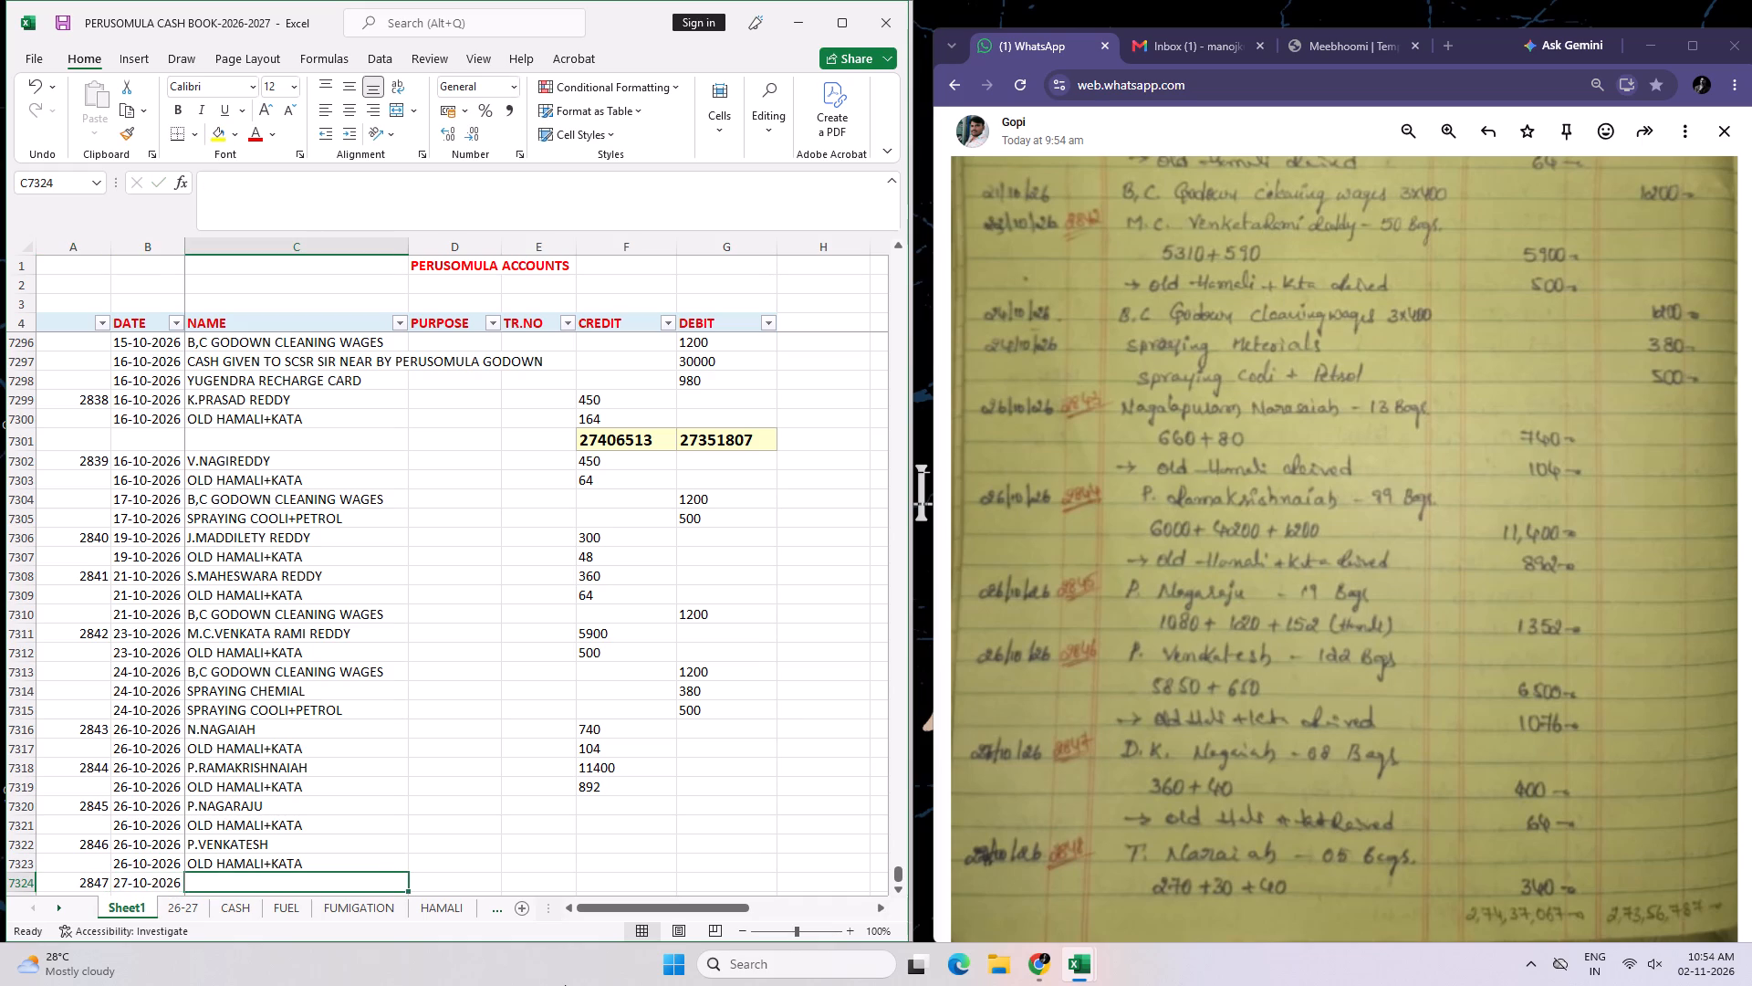
Enter the ledger name for entry 2847 in row 7324 and OLD HAMALI+KATA in row 7325.
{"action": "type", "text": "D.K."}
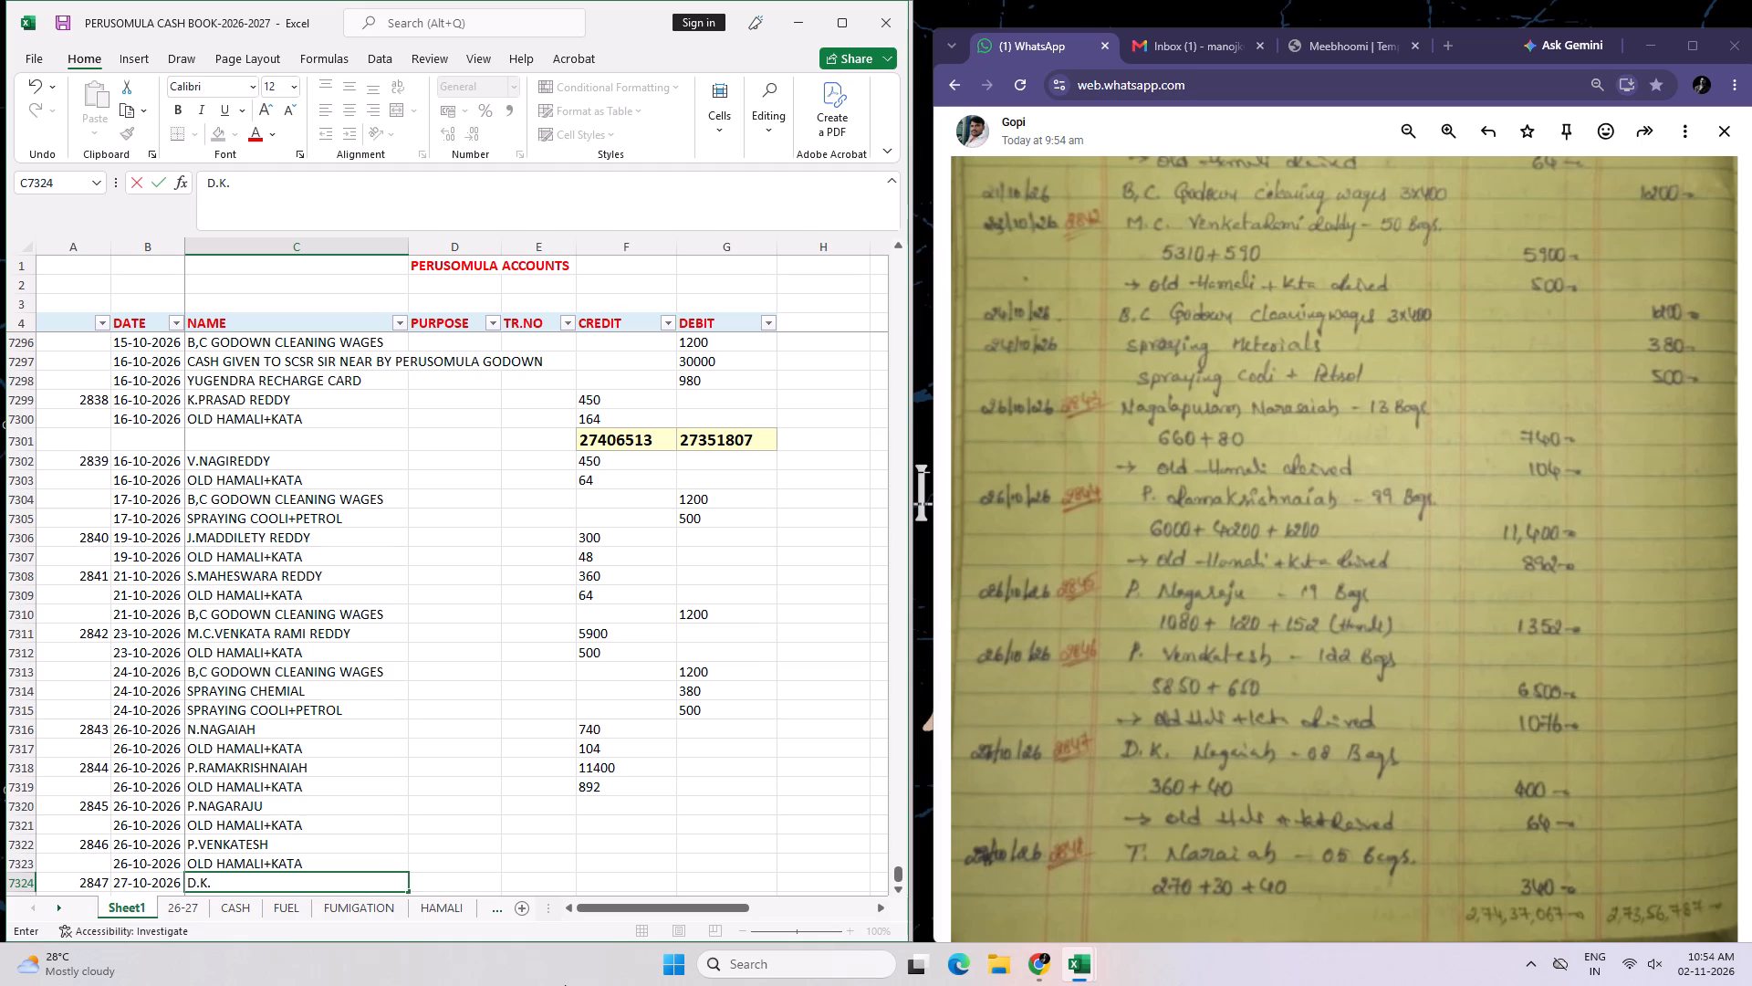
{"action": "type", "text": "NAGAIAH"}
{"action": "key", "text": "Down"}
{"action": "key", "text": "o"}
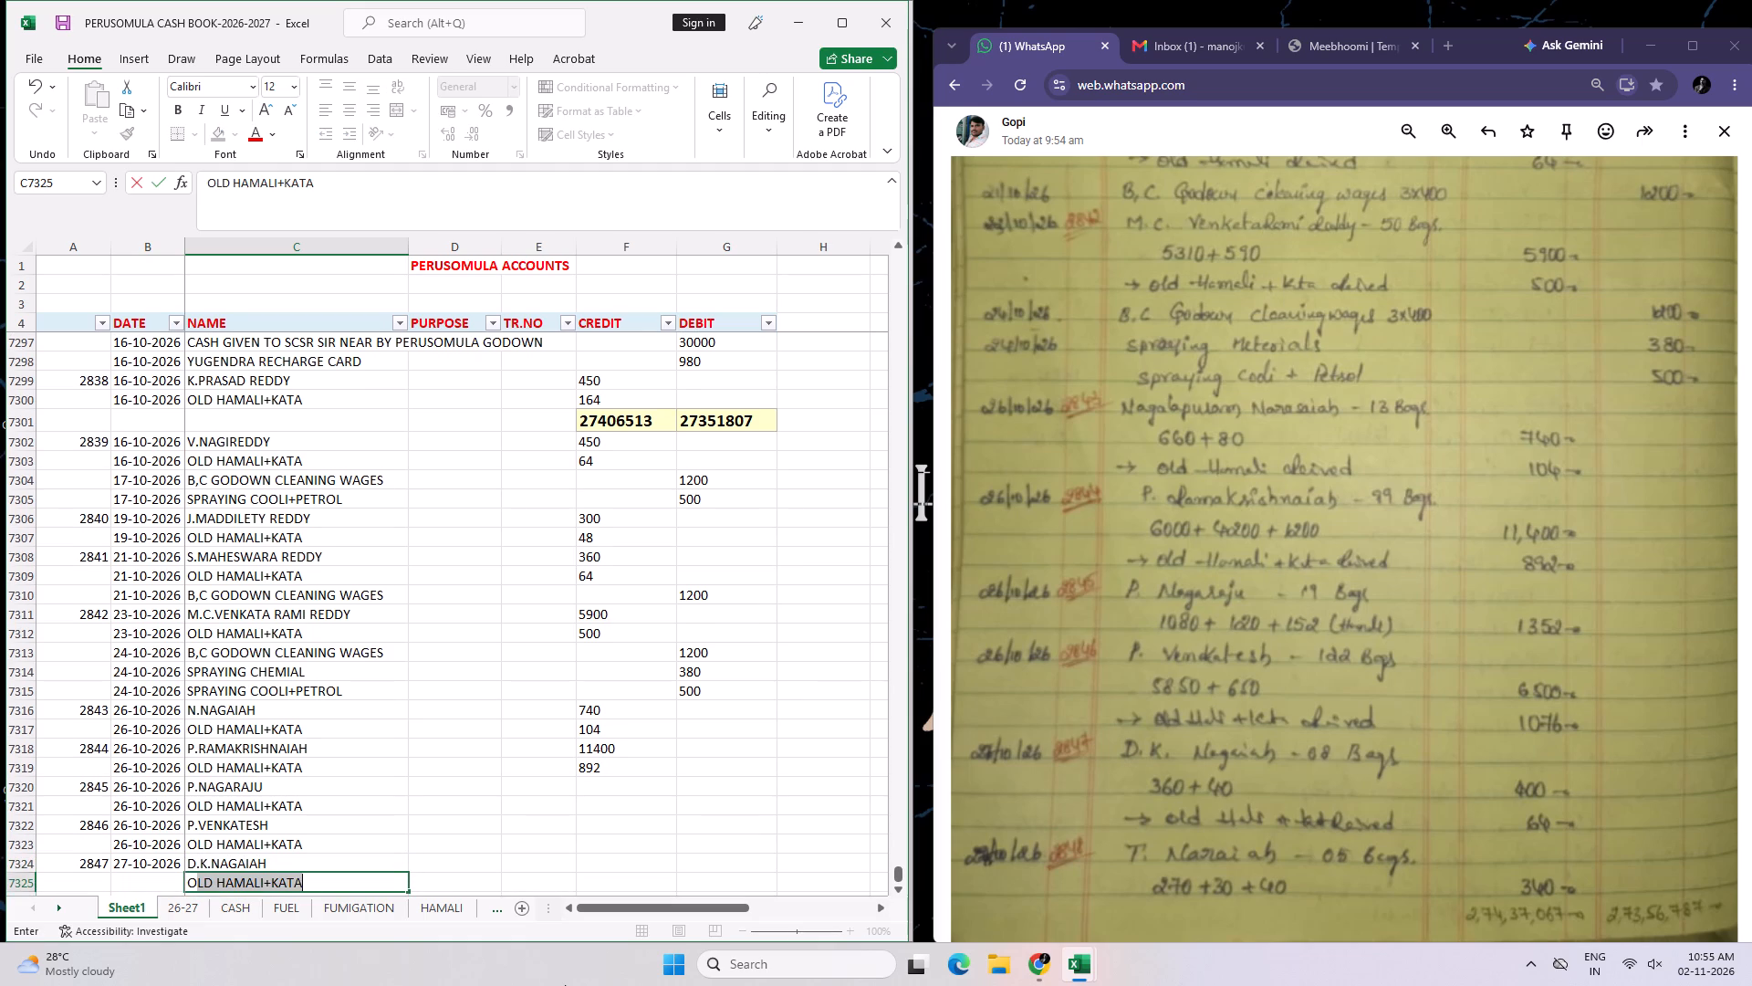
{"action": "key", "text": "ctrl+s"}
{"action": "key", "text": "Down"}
Fill the date 27-10-2026 down through rows 7325 to 7327, with number 2848 in row 7326, and save the workbook.
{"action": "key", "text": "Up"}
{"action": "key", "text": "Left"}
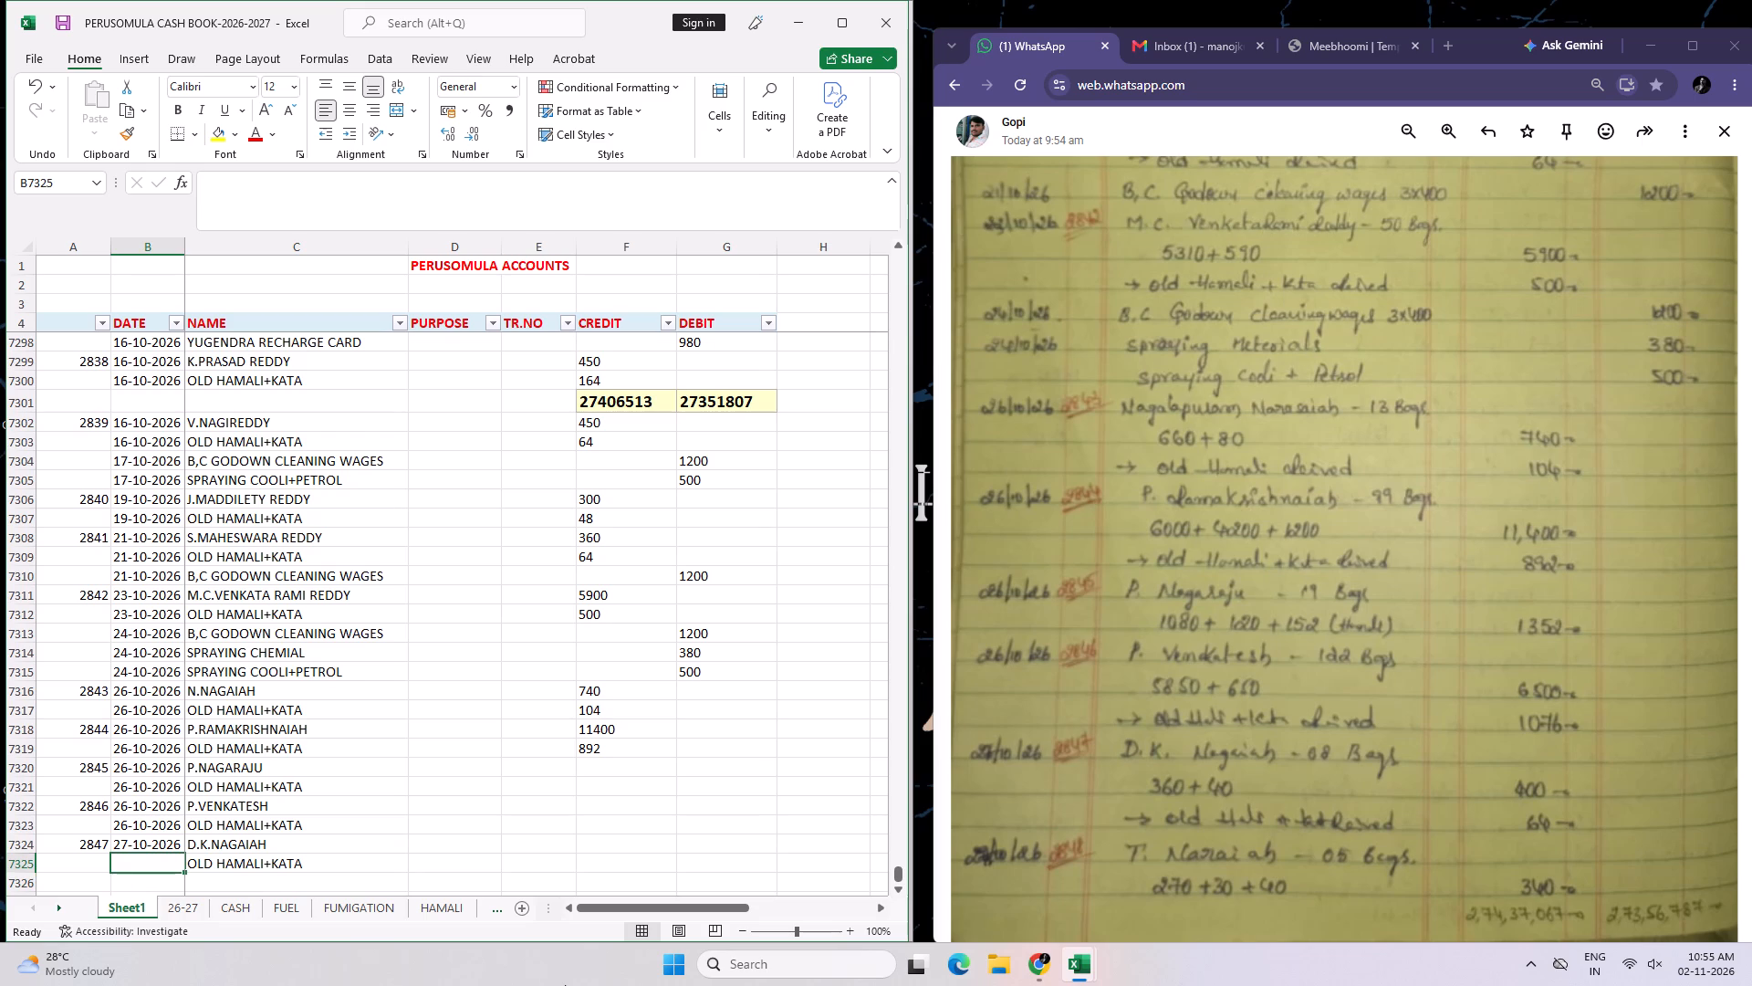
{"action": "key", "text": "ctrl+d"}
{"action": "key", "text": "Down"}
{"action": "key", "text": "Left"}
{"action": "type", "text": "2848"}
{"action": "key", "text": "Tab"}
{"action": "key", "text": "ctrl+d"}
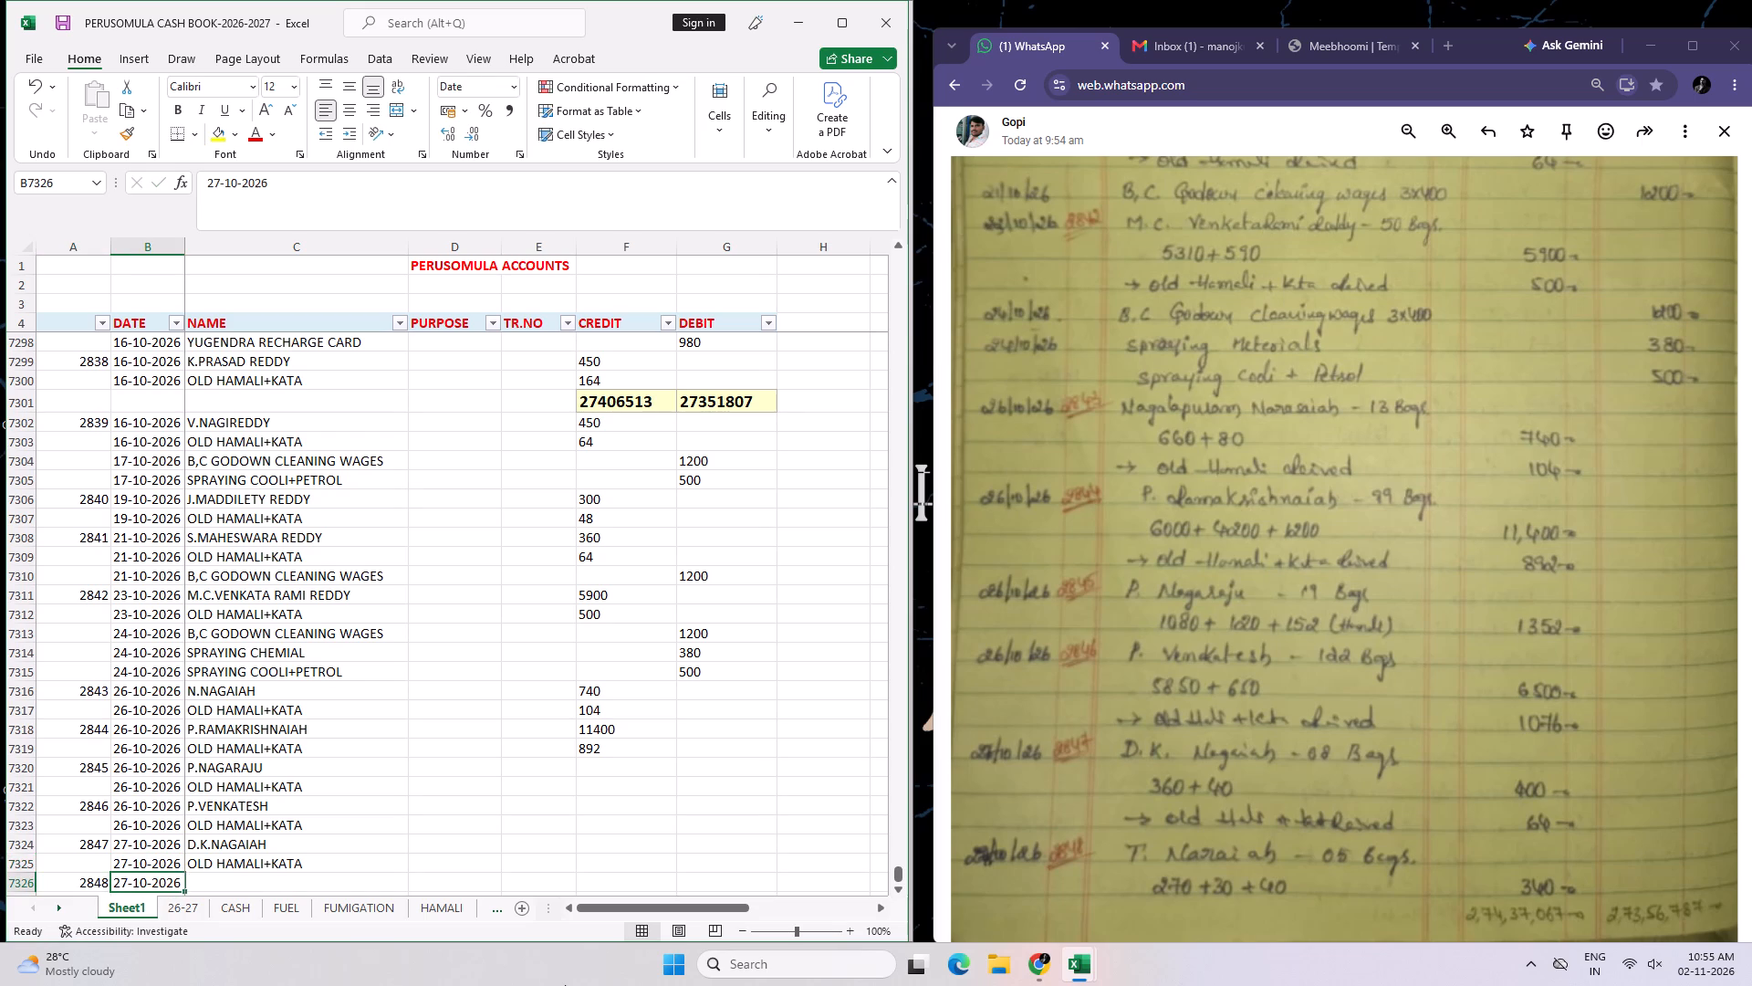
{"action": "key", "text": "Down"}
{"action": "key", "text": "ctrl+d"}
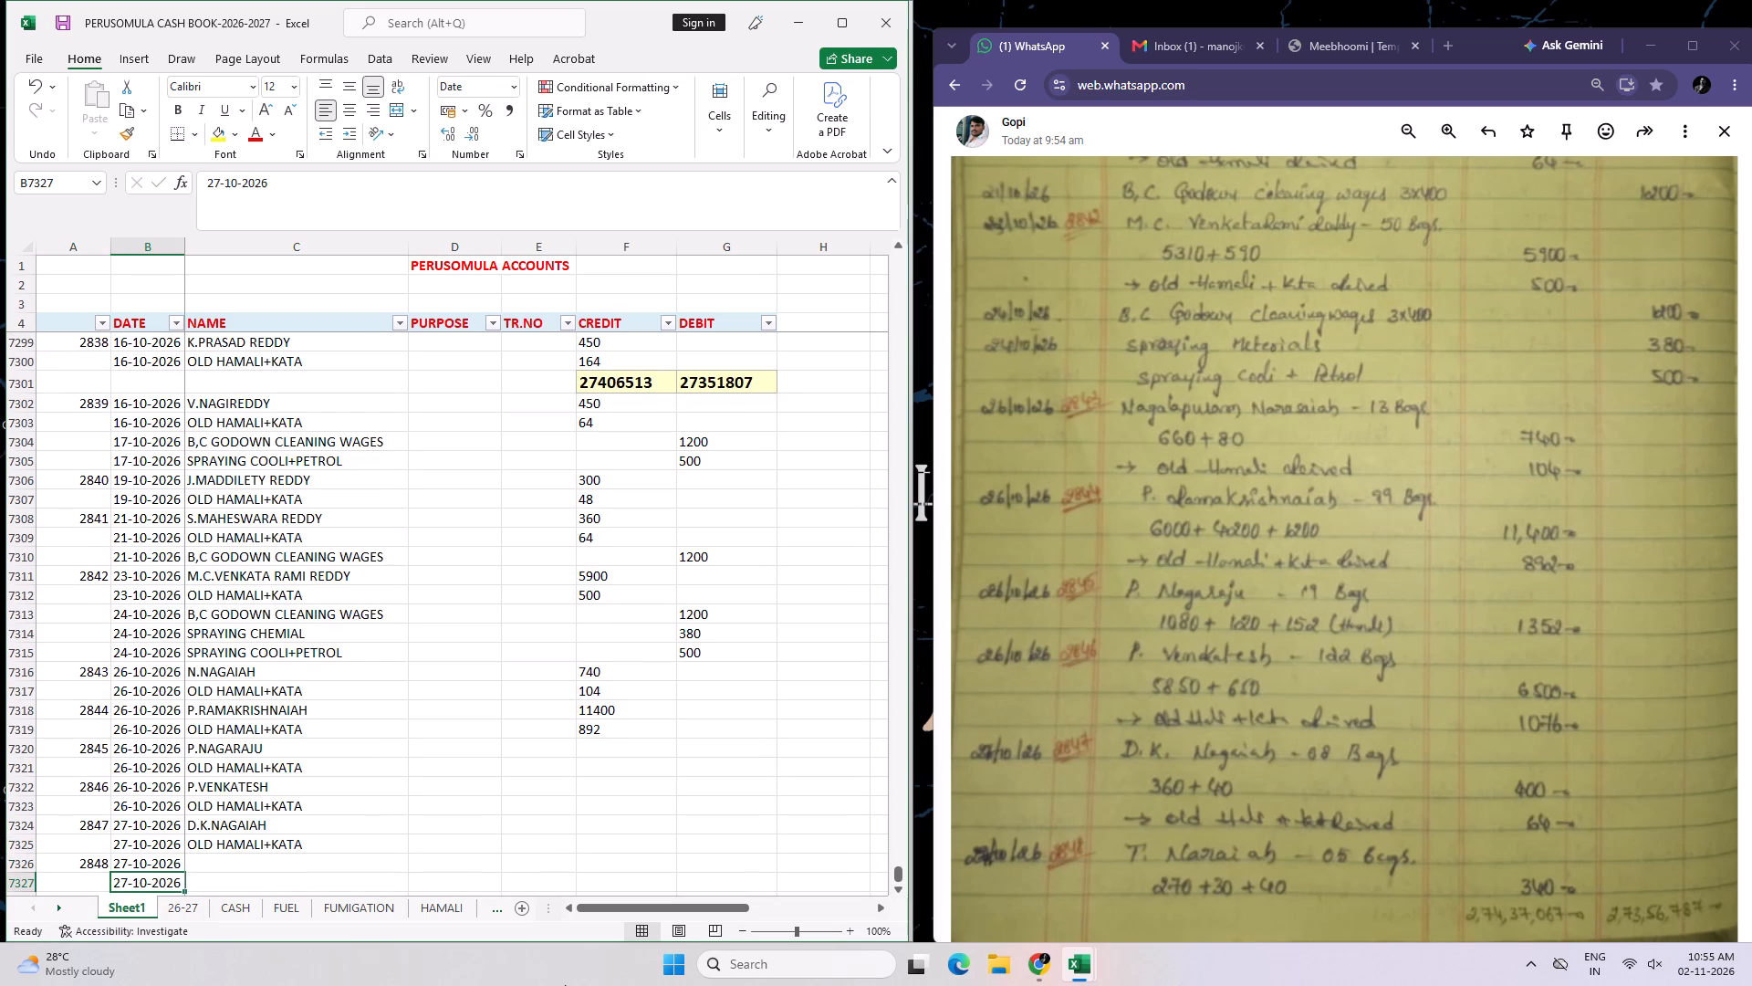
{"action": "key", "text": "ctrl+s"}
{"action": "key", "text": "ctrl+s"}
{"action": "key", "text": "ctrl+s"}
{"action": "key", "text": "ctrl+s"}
Enter the ledger name for entry 2848 in row 7326 and OLD HAMALI+KATA in row 7327.
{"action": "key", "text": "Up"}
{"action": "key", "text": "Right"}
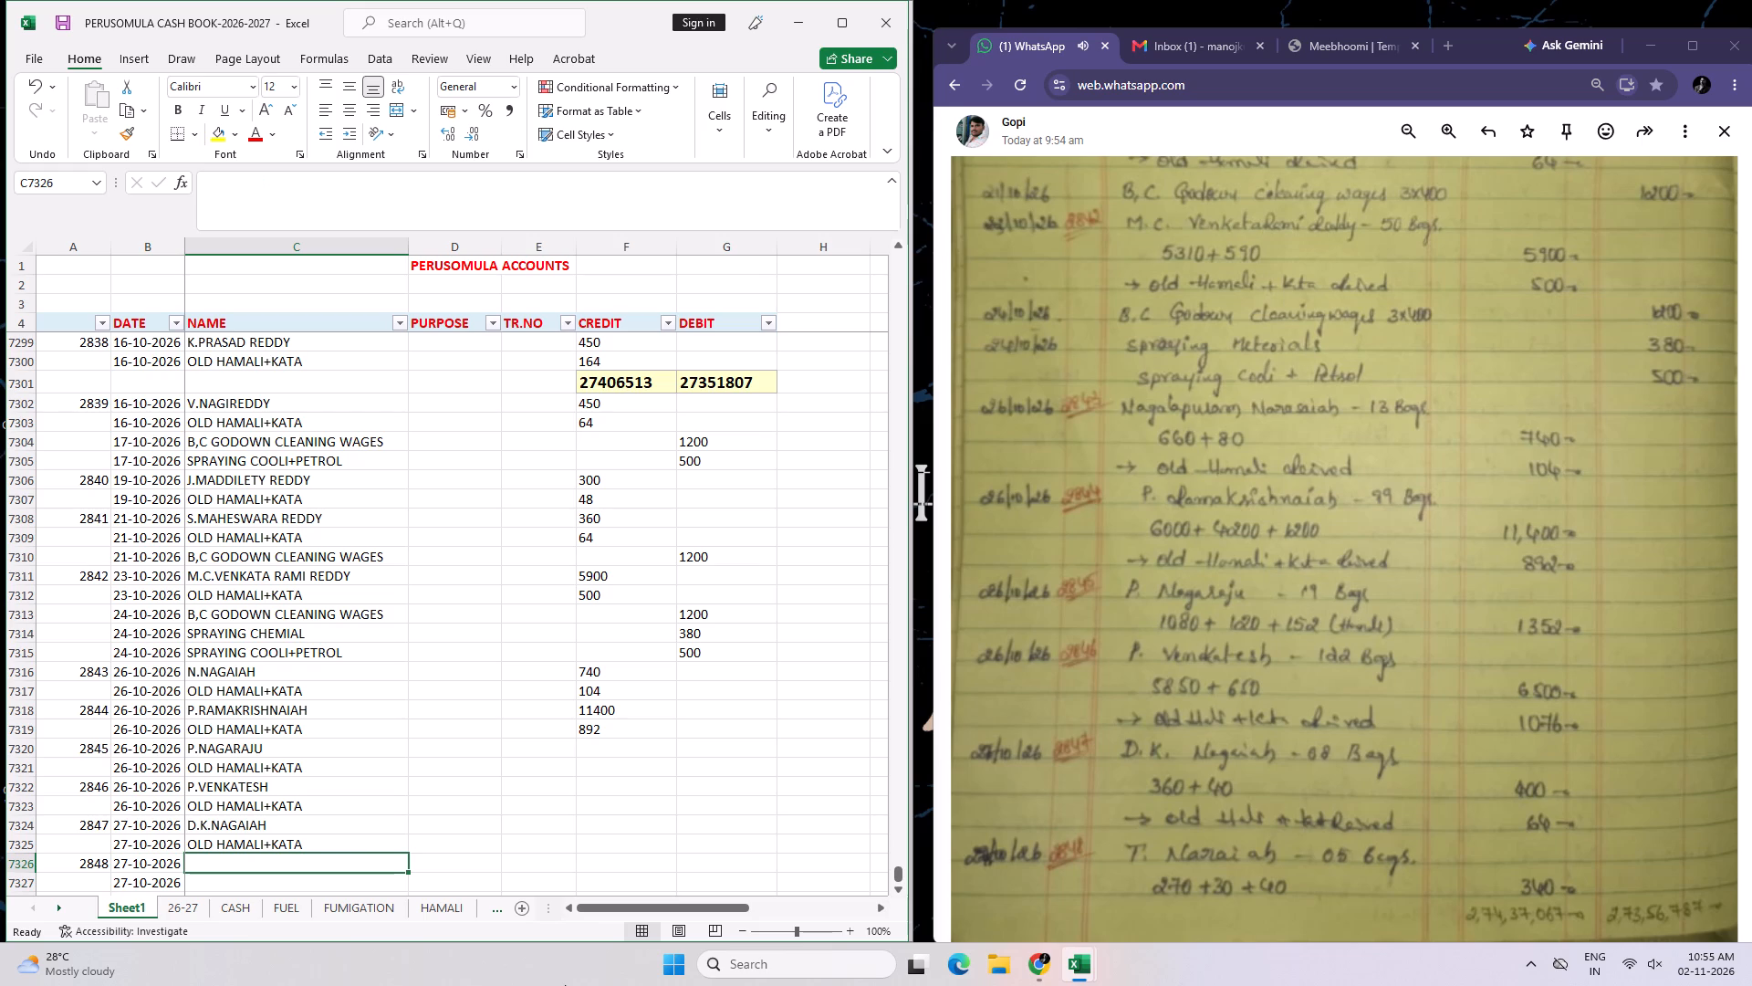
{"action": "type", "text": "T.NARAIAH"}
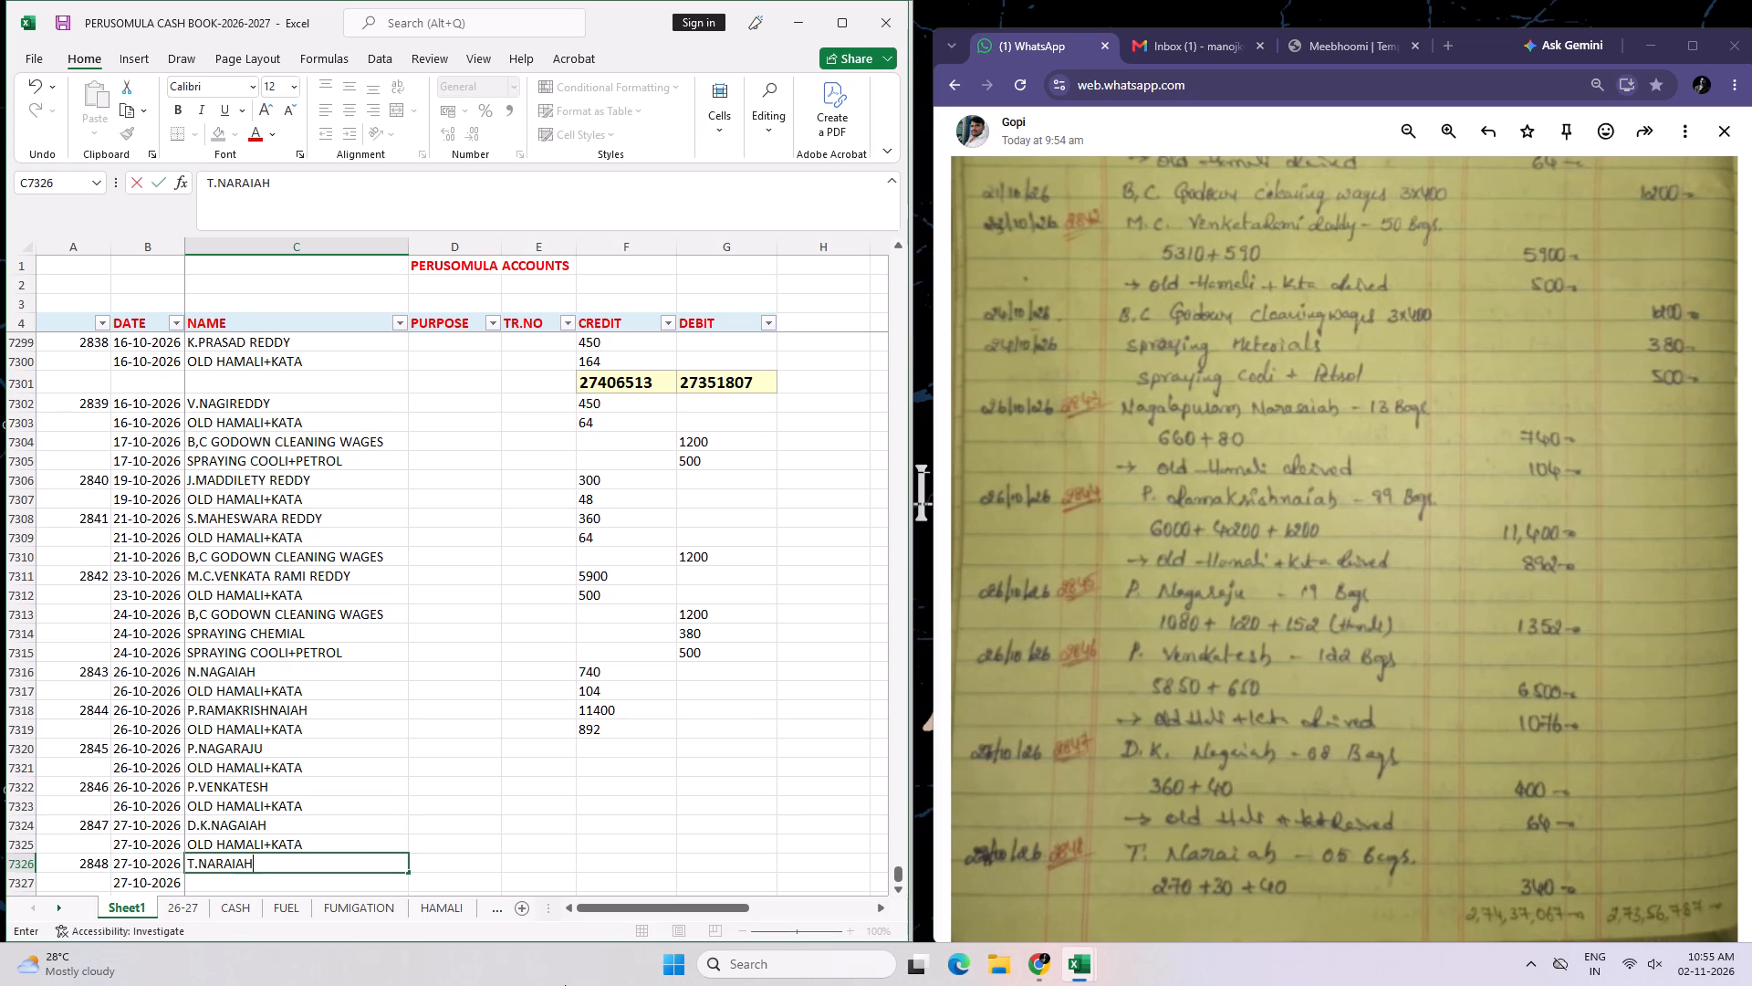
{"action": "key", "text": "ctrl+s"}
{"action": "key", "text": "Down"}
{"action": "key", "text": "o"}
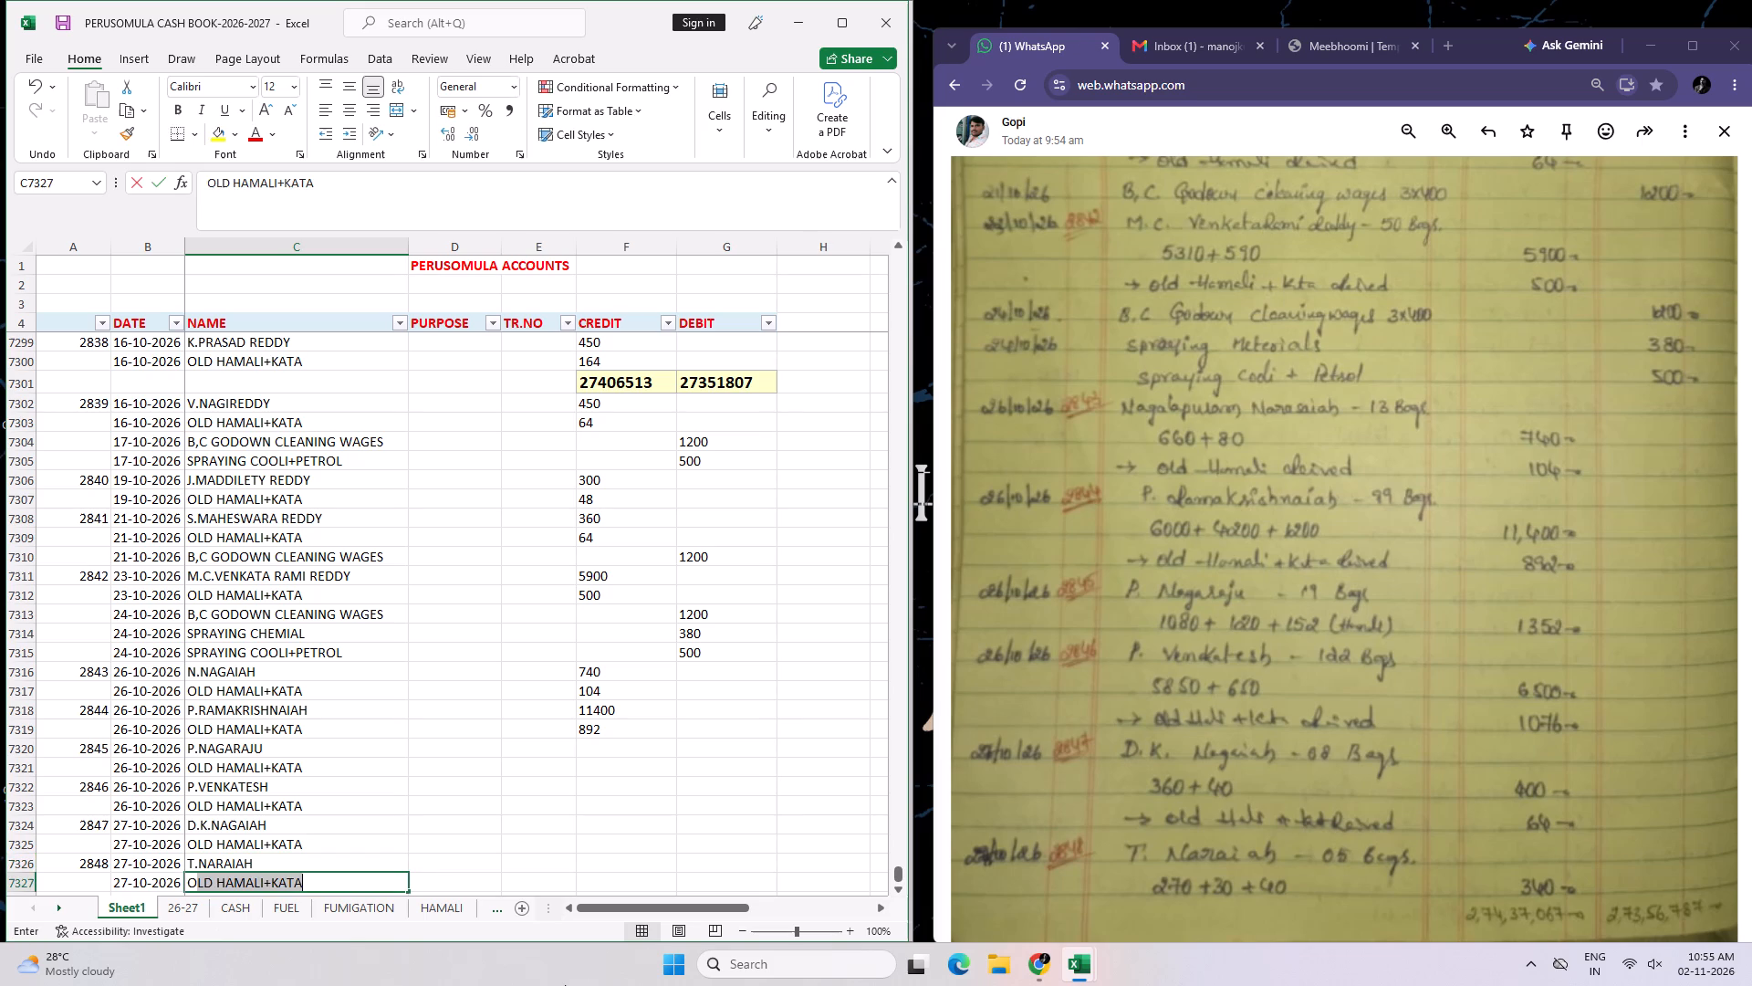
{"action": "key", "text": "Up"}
Enter the credits for entry 2845: the formula =1080+120 in row 7320 and 152 in row 7321.
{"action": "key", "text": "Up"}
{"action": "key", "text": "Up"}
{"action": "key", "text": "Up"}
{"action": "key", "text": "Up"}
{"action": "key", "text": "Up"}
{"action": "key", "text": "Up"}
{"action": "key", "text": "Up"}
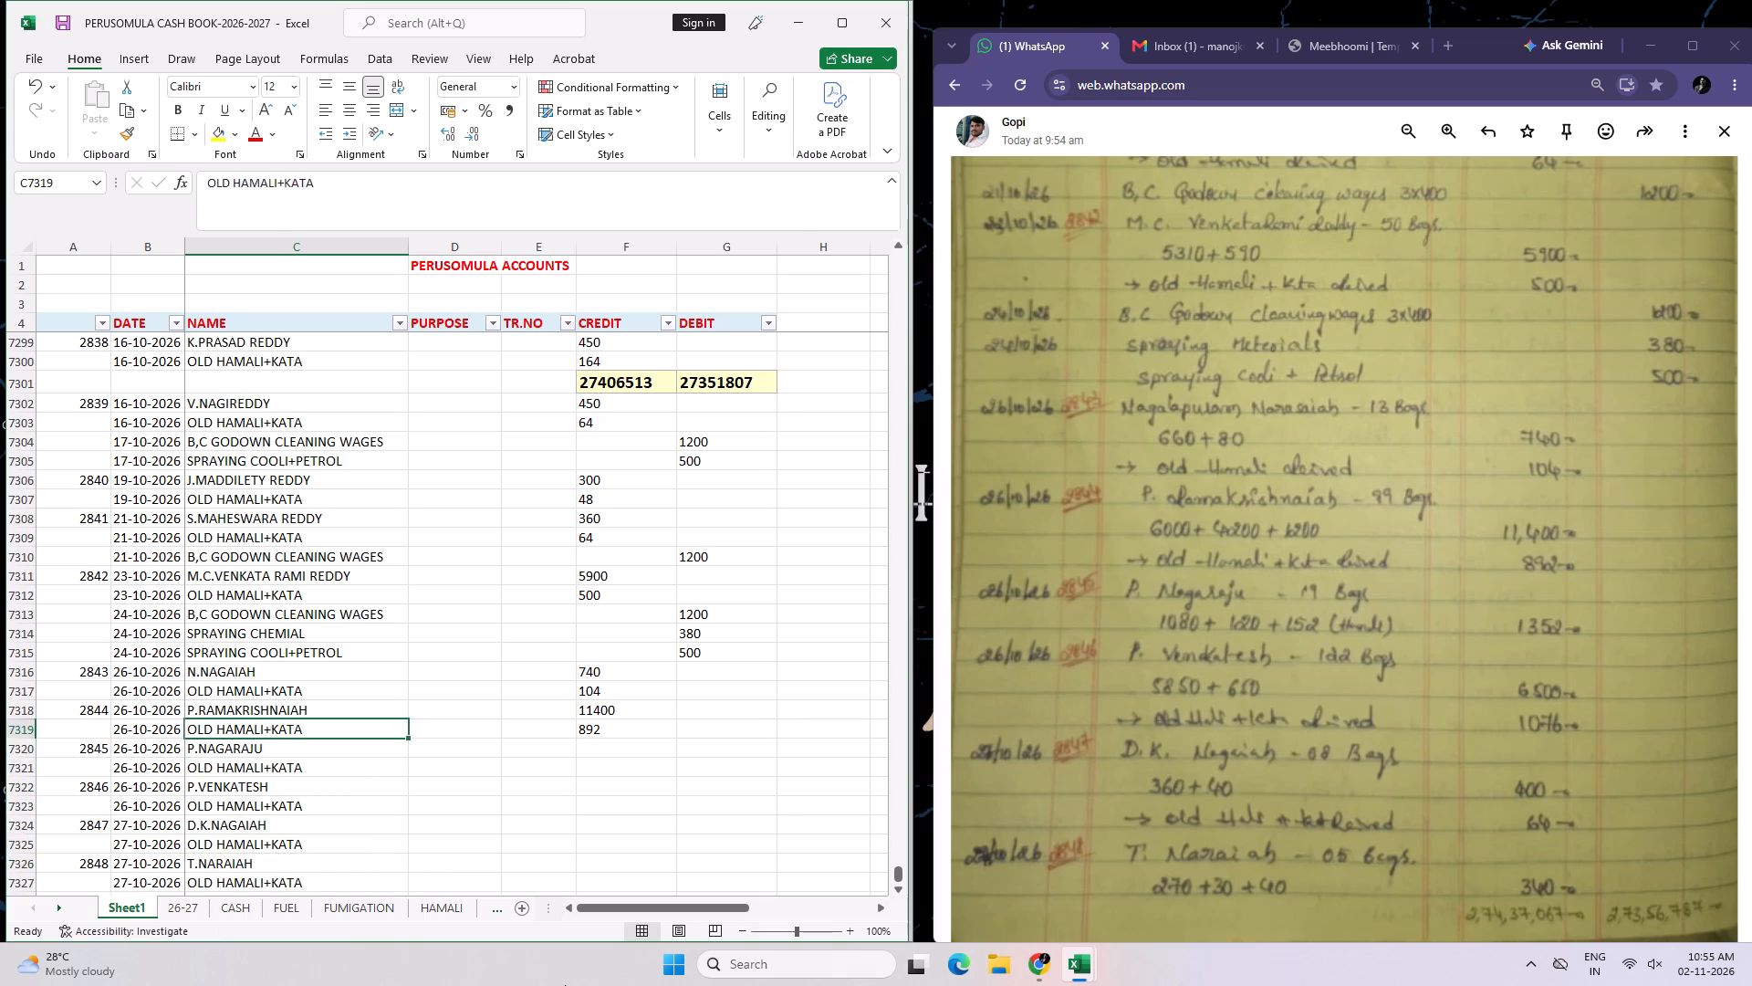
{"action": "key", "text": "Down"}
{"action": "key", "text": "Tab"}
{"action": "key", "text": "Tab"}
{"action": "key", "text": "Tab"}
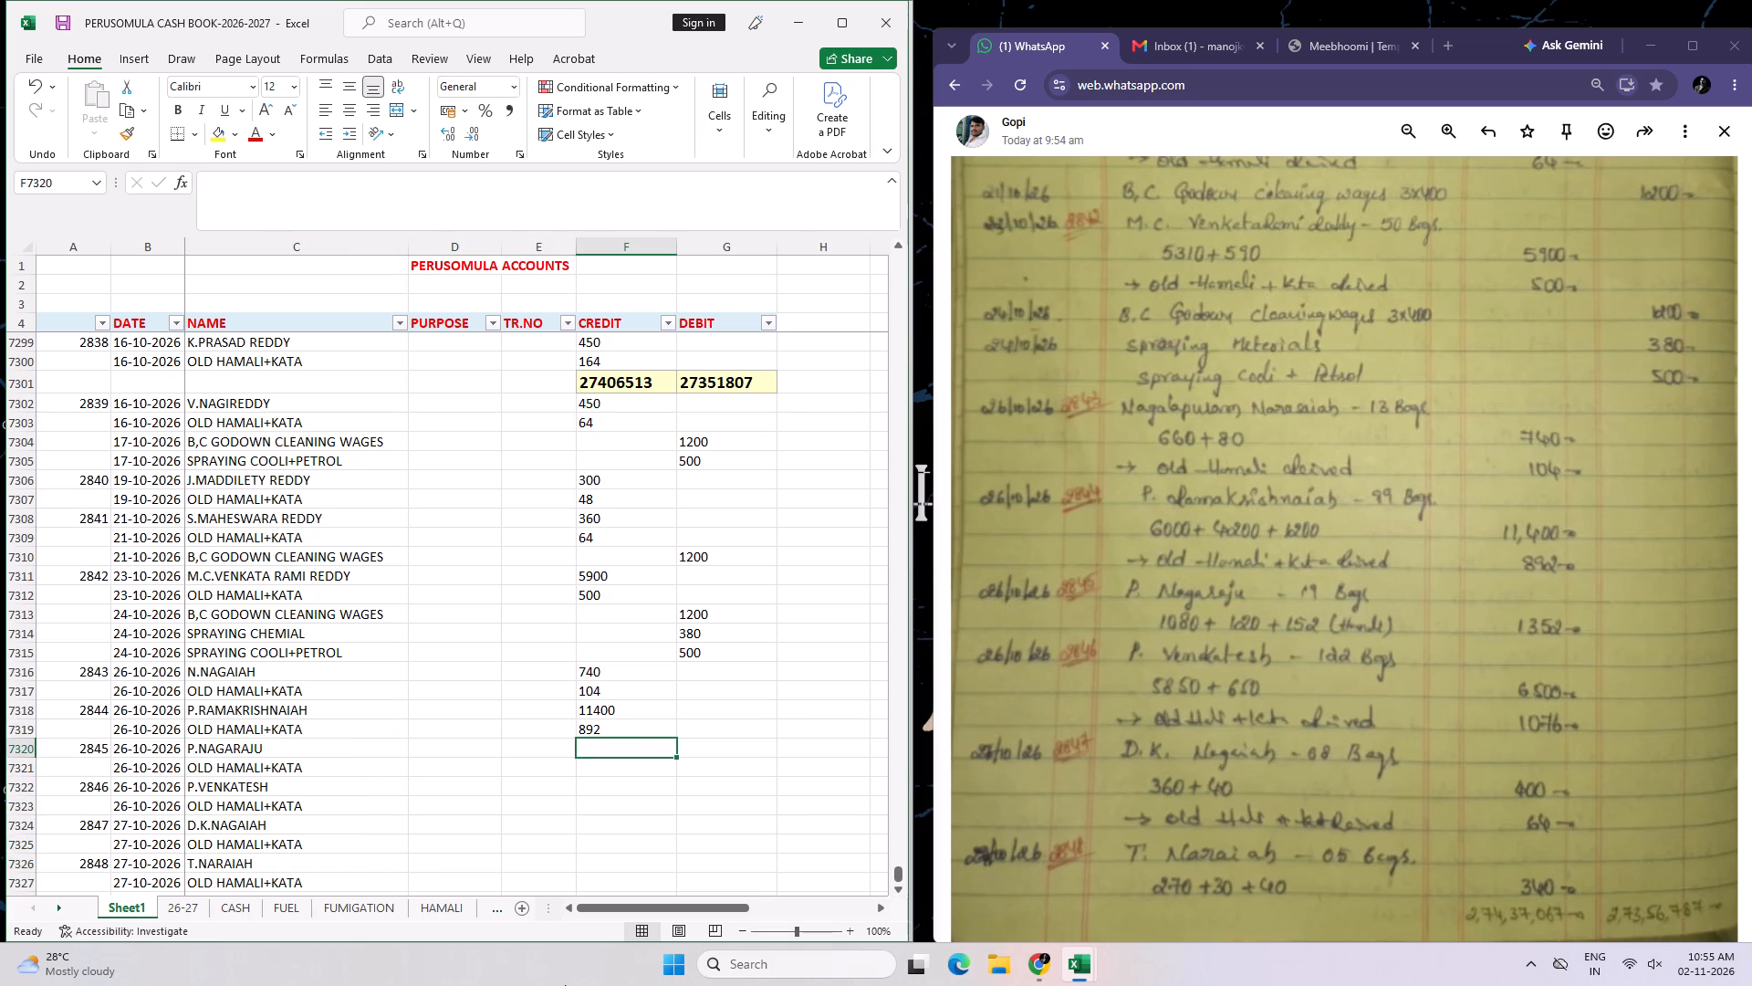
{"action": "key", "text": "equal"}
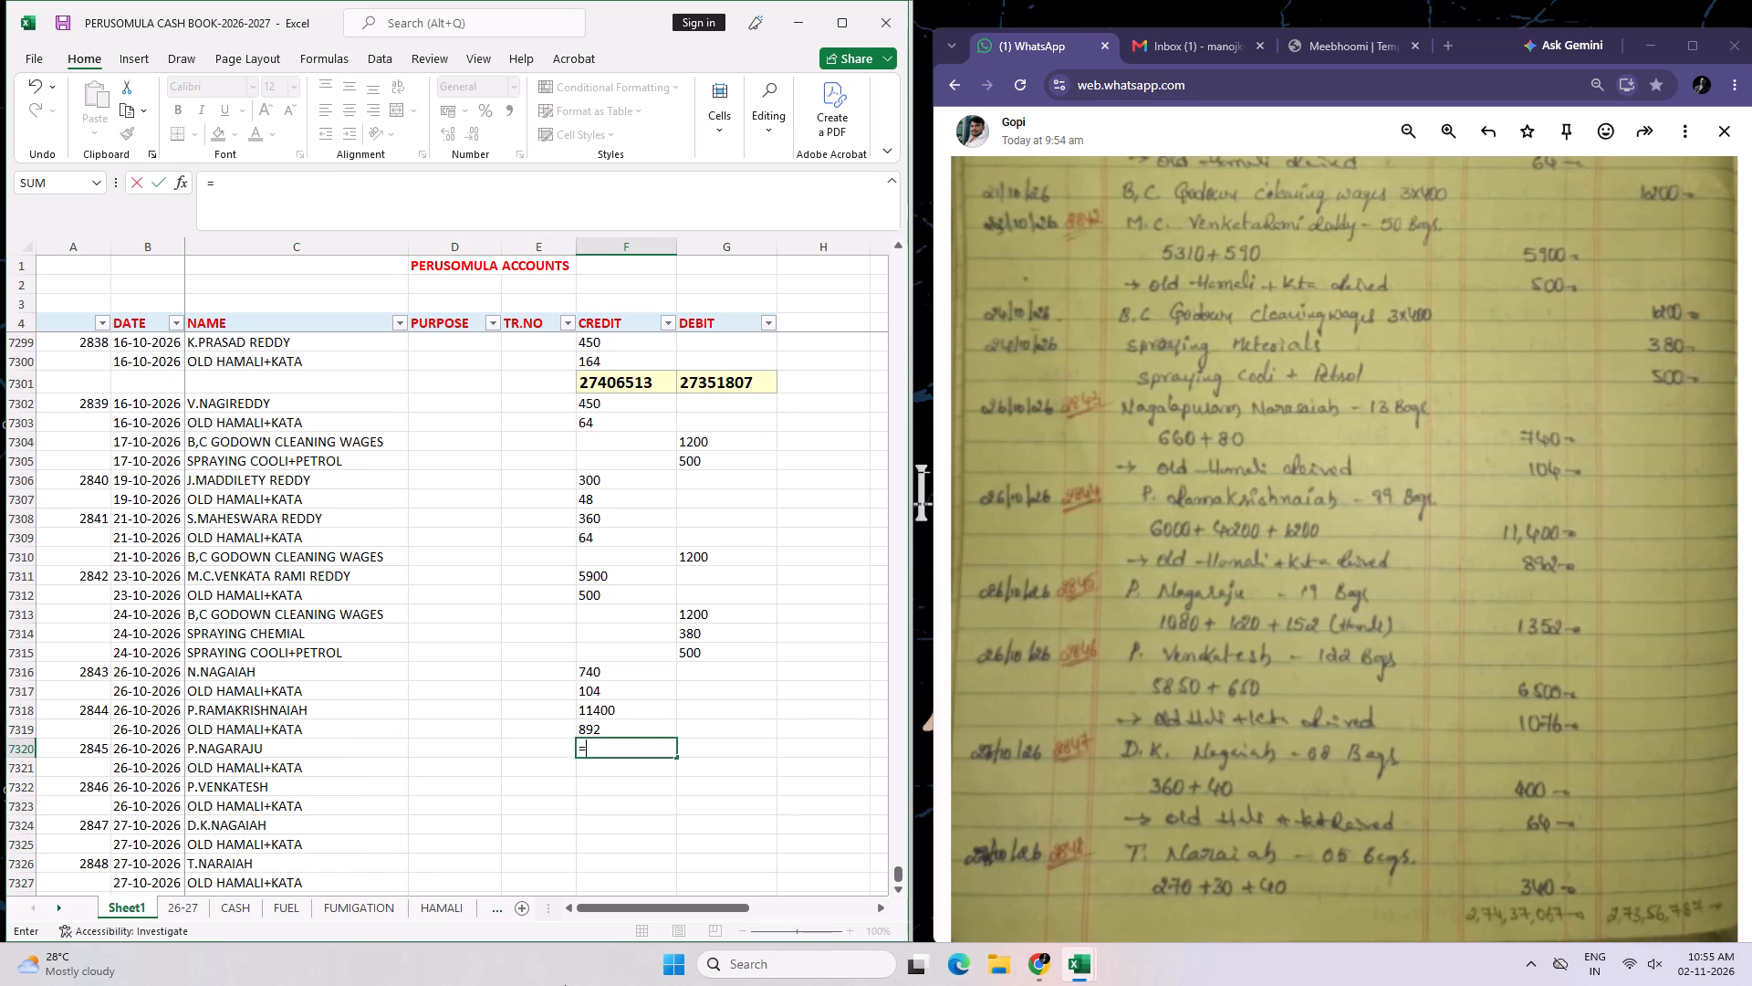
{"action": "type", "text": "1080+120"}
{"action": "key", "text": "Down"}
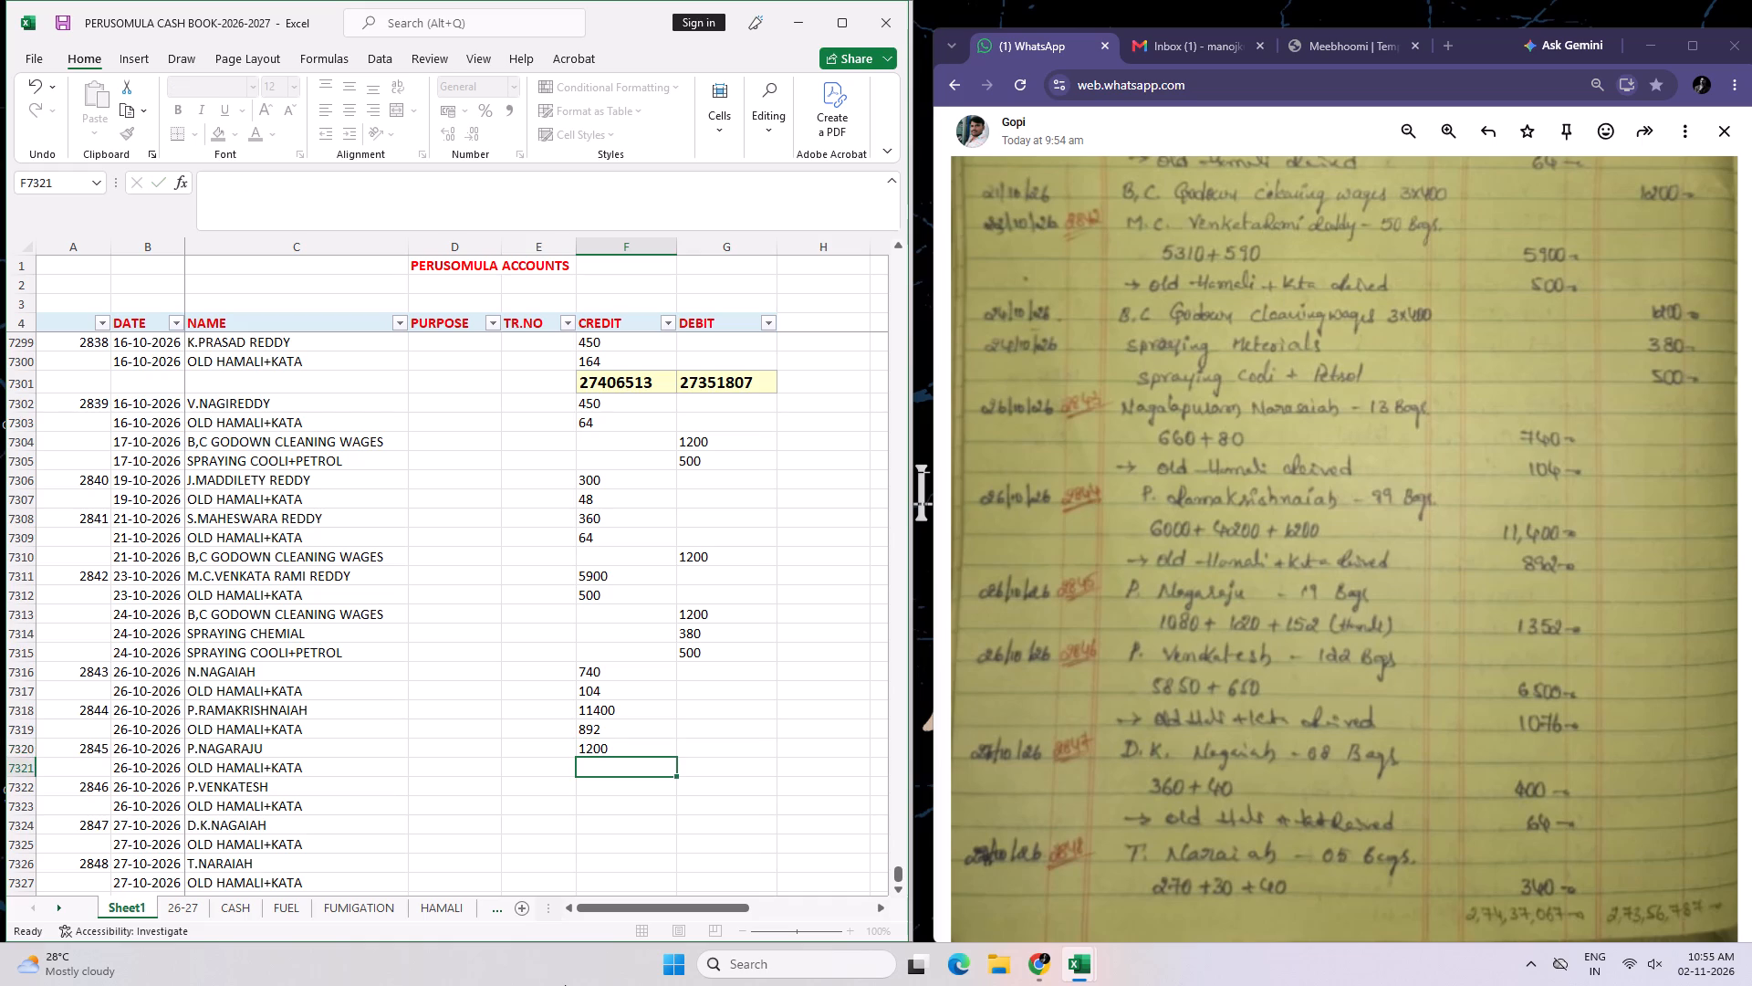
{"action": "key", "text": "Up"}
{"action": "key", "text": "Down"}
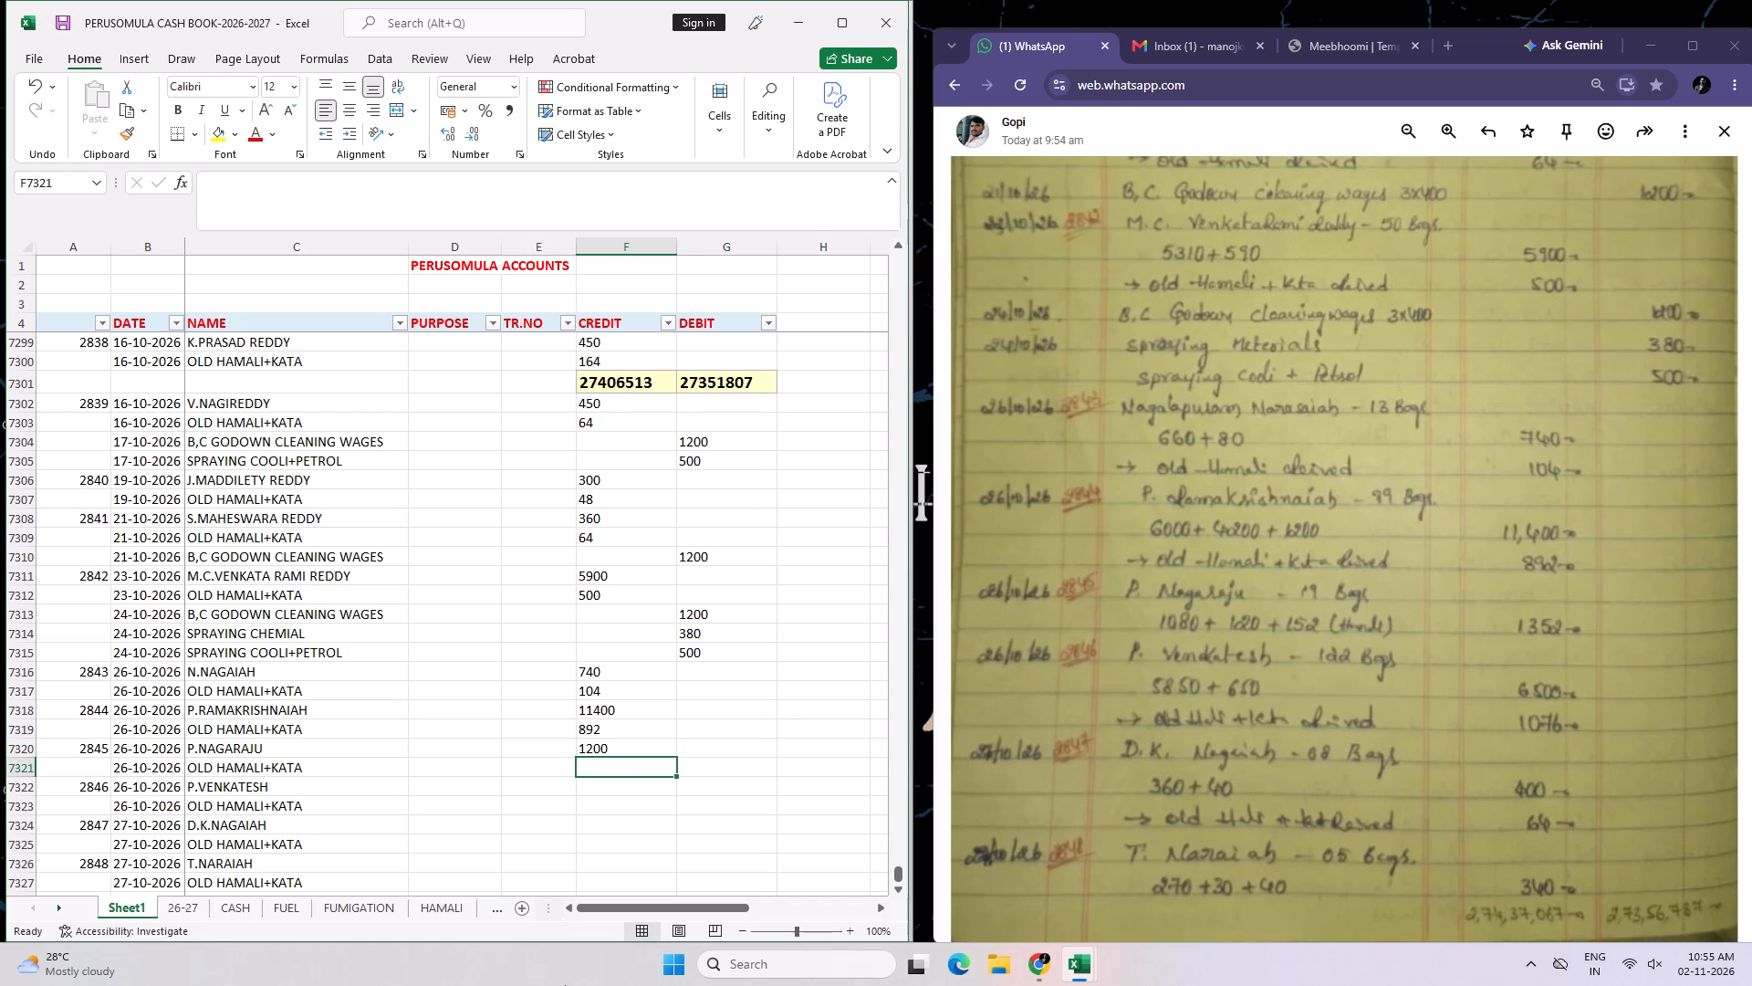
{"action": "type", "text": "152"}
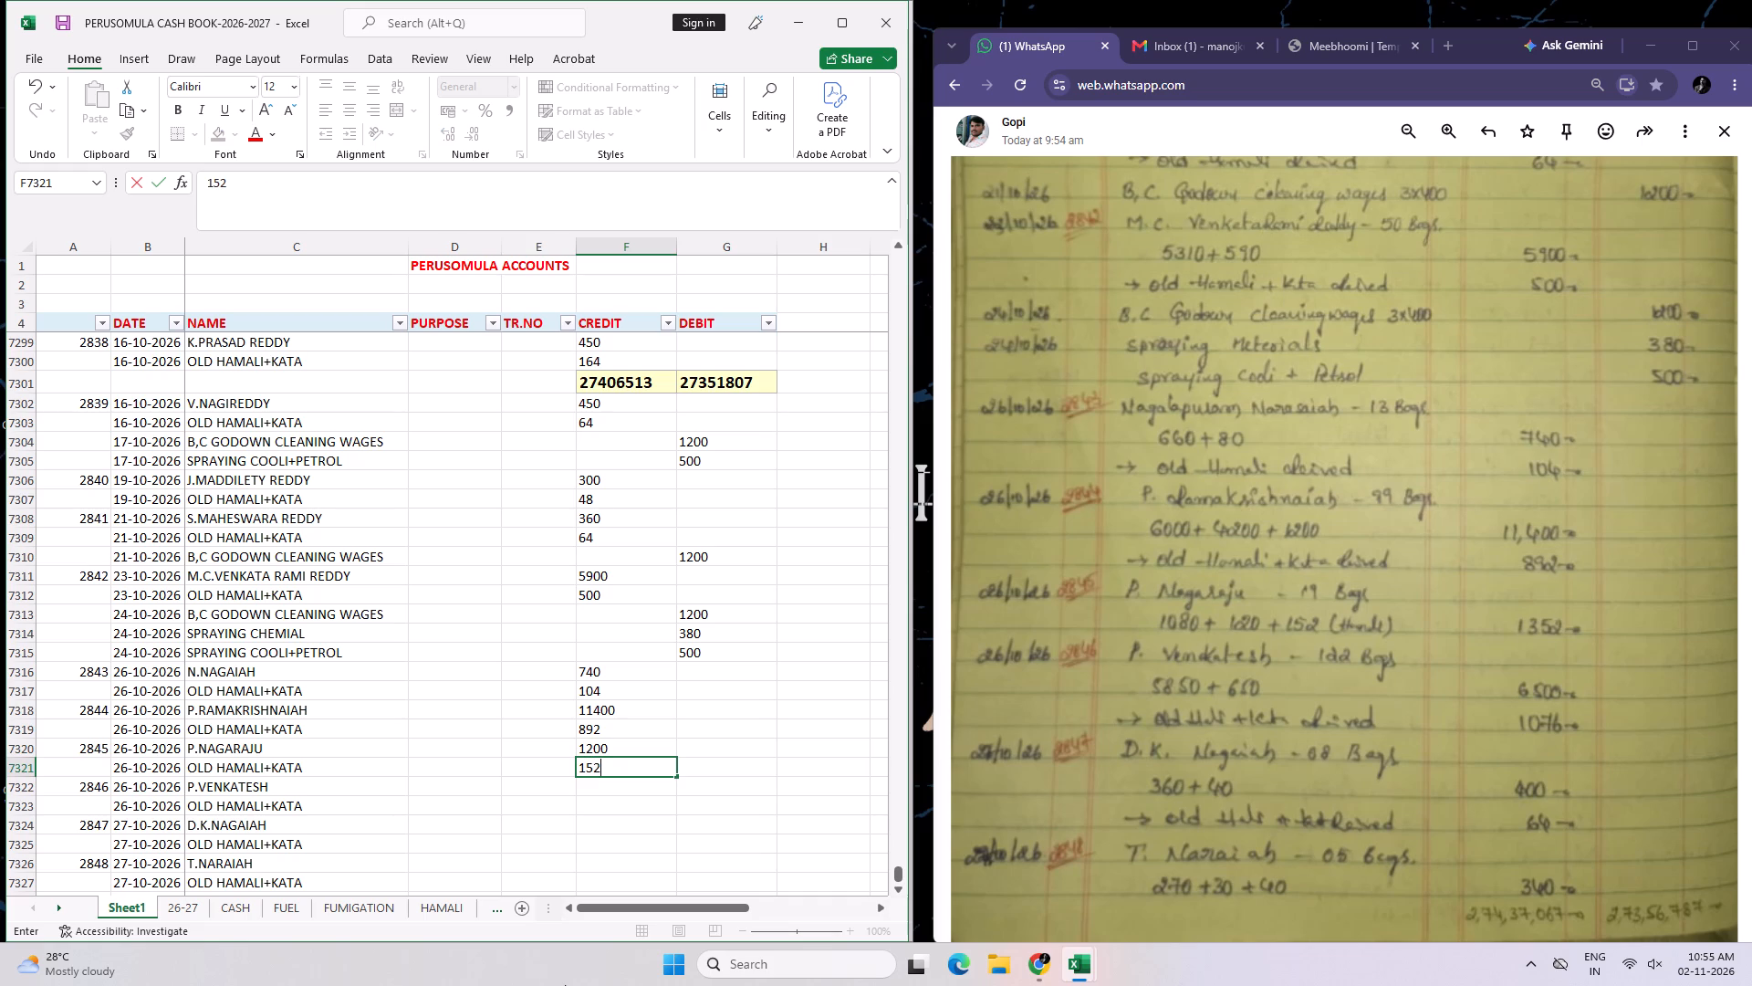
{"action": "key", "text": "Down"}
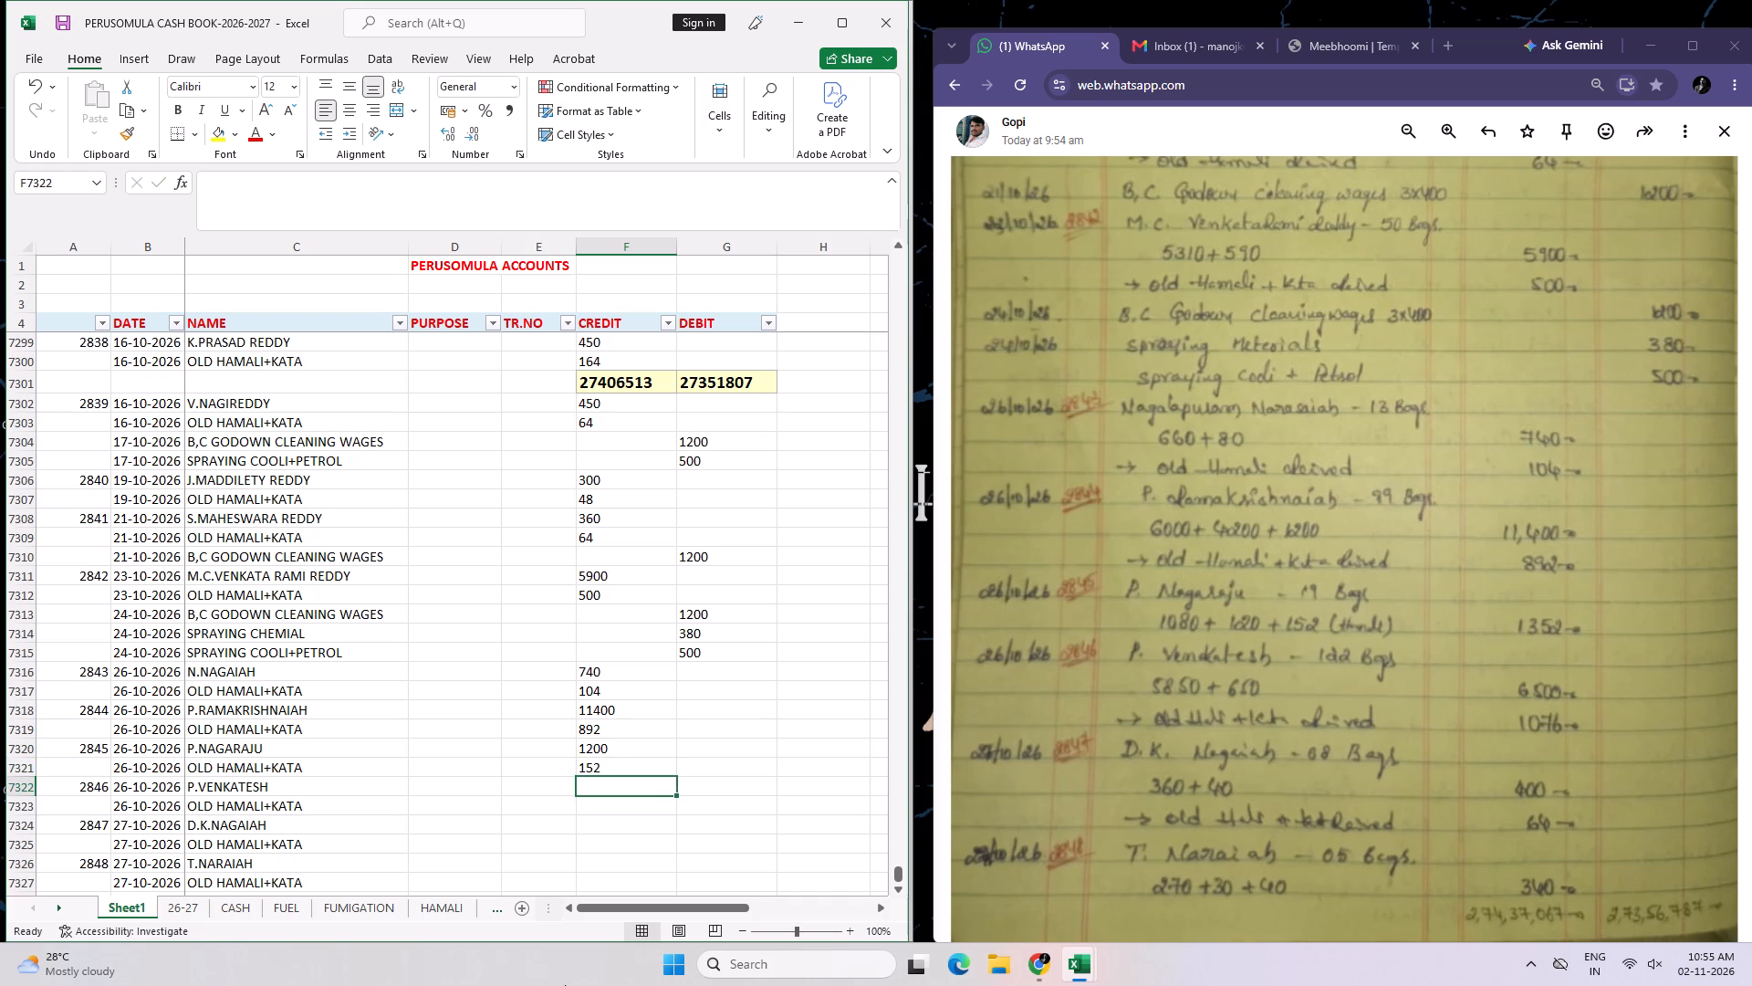
Enter the credits for entry 2846: the formula =5850+650 in row 7322 and 1076 in row 7323.
{"action": "type", "text": "=5"}
{"action": "key", "text": "8"}
{"action": "type", "text": "50+650"}
{"action": "key", "text": "Down"}
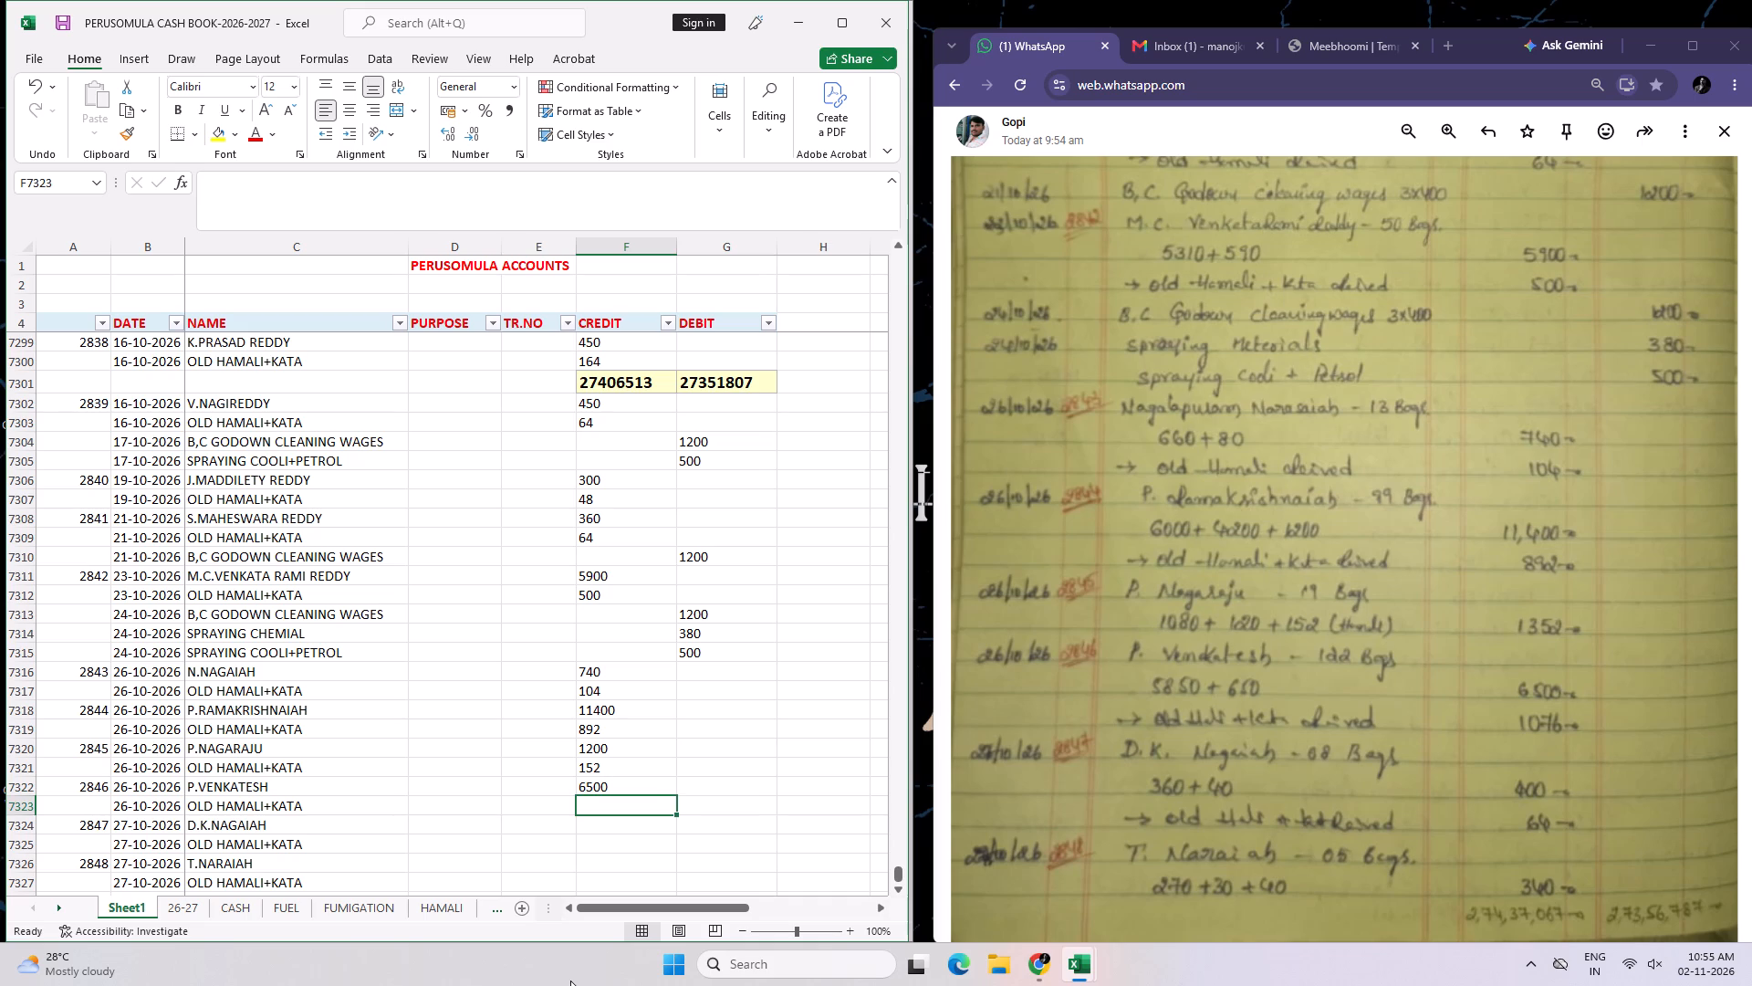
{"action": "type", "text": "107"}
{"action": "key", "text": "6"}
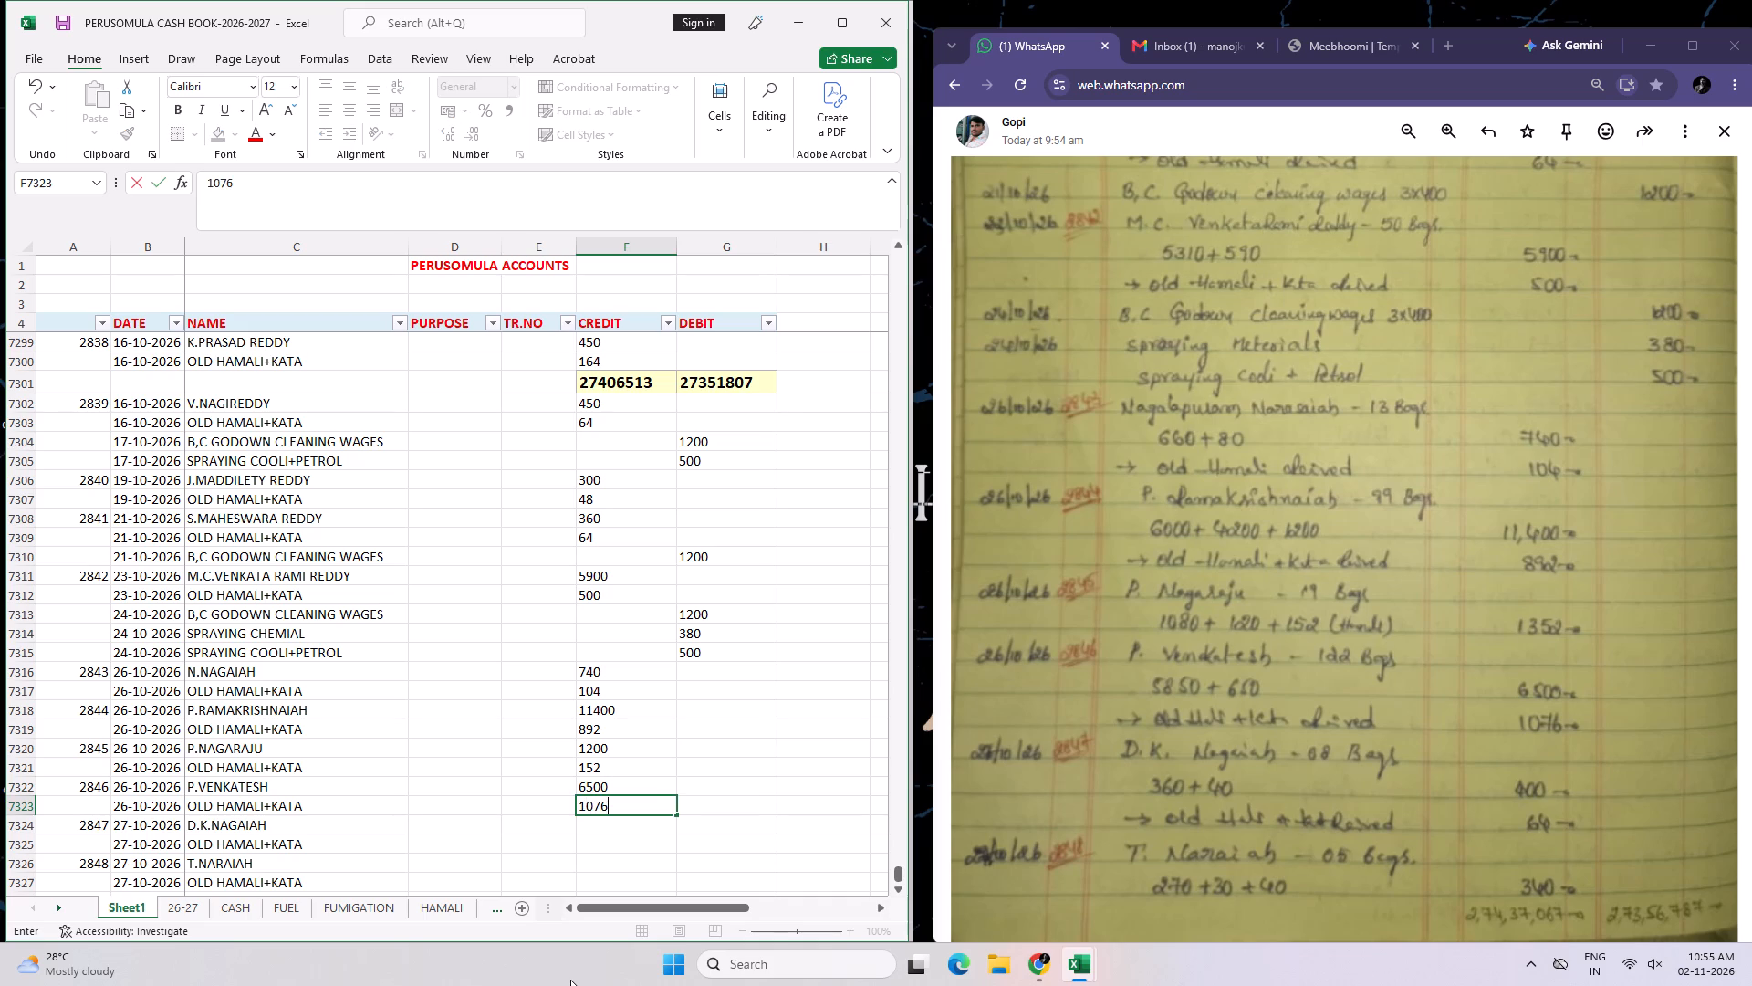
Enter the credits for entry 2847: the formula =360+40 in row 7324 and 64 in row 7325.
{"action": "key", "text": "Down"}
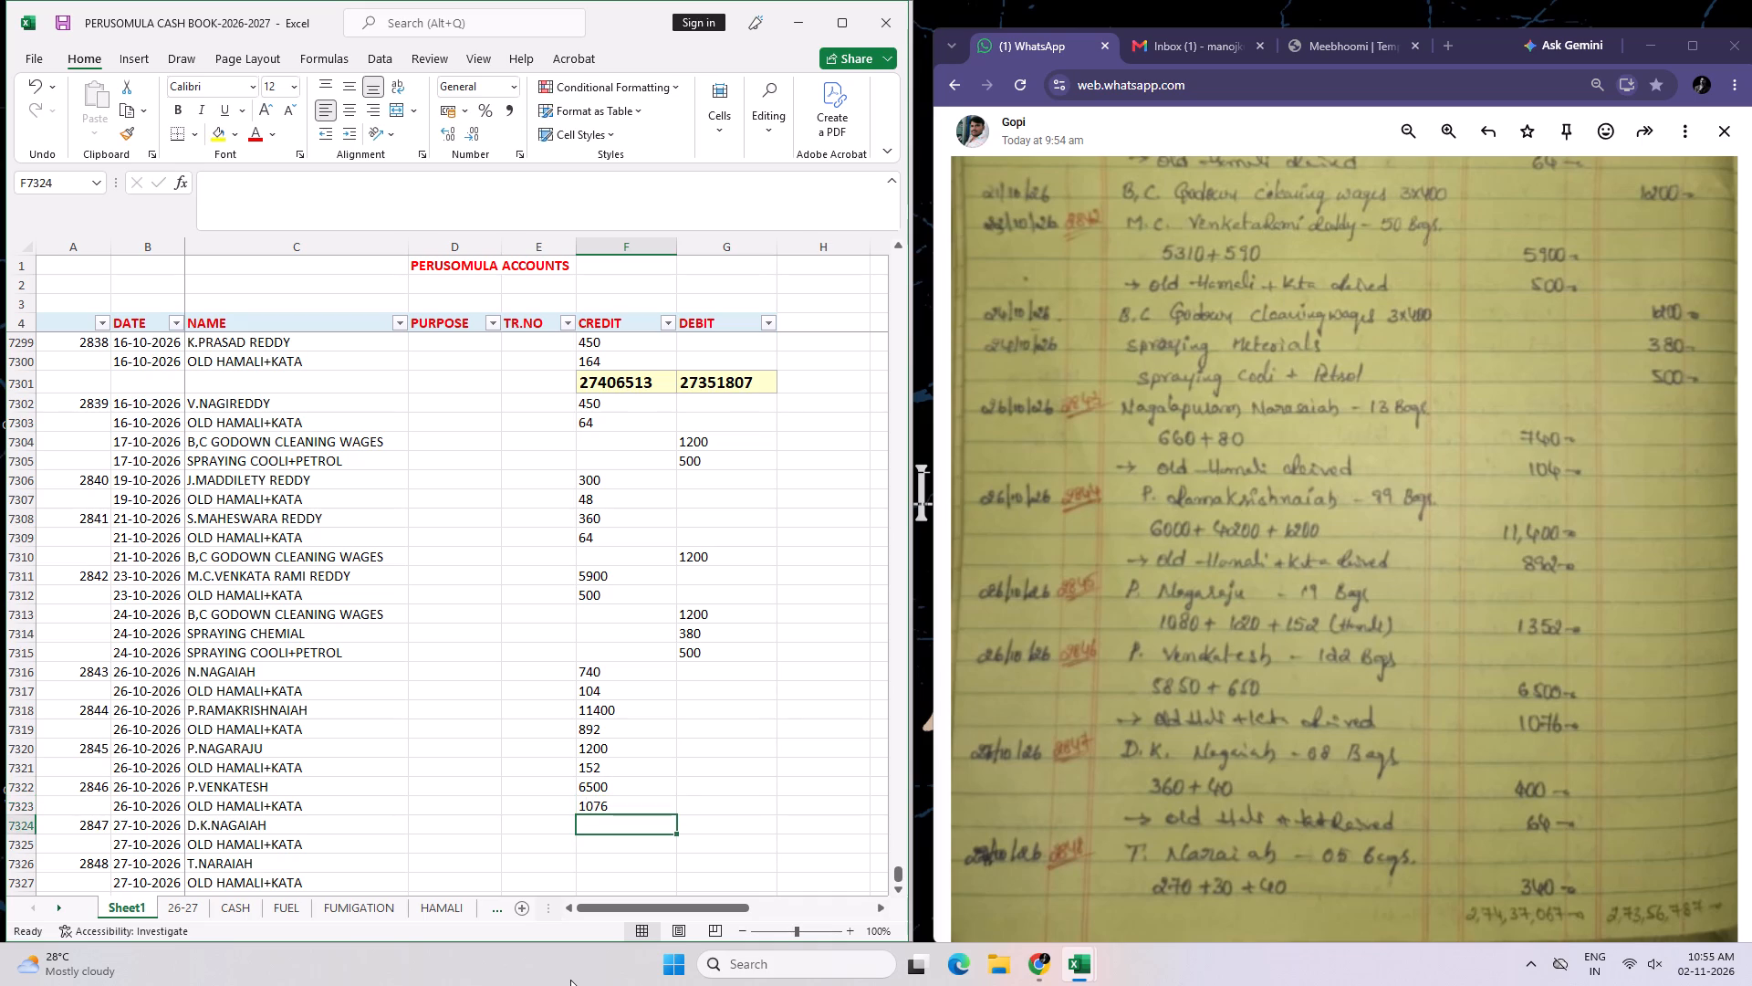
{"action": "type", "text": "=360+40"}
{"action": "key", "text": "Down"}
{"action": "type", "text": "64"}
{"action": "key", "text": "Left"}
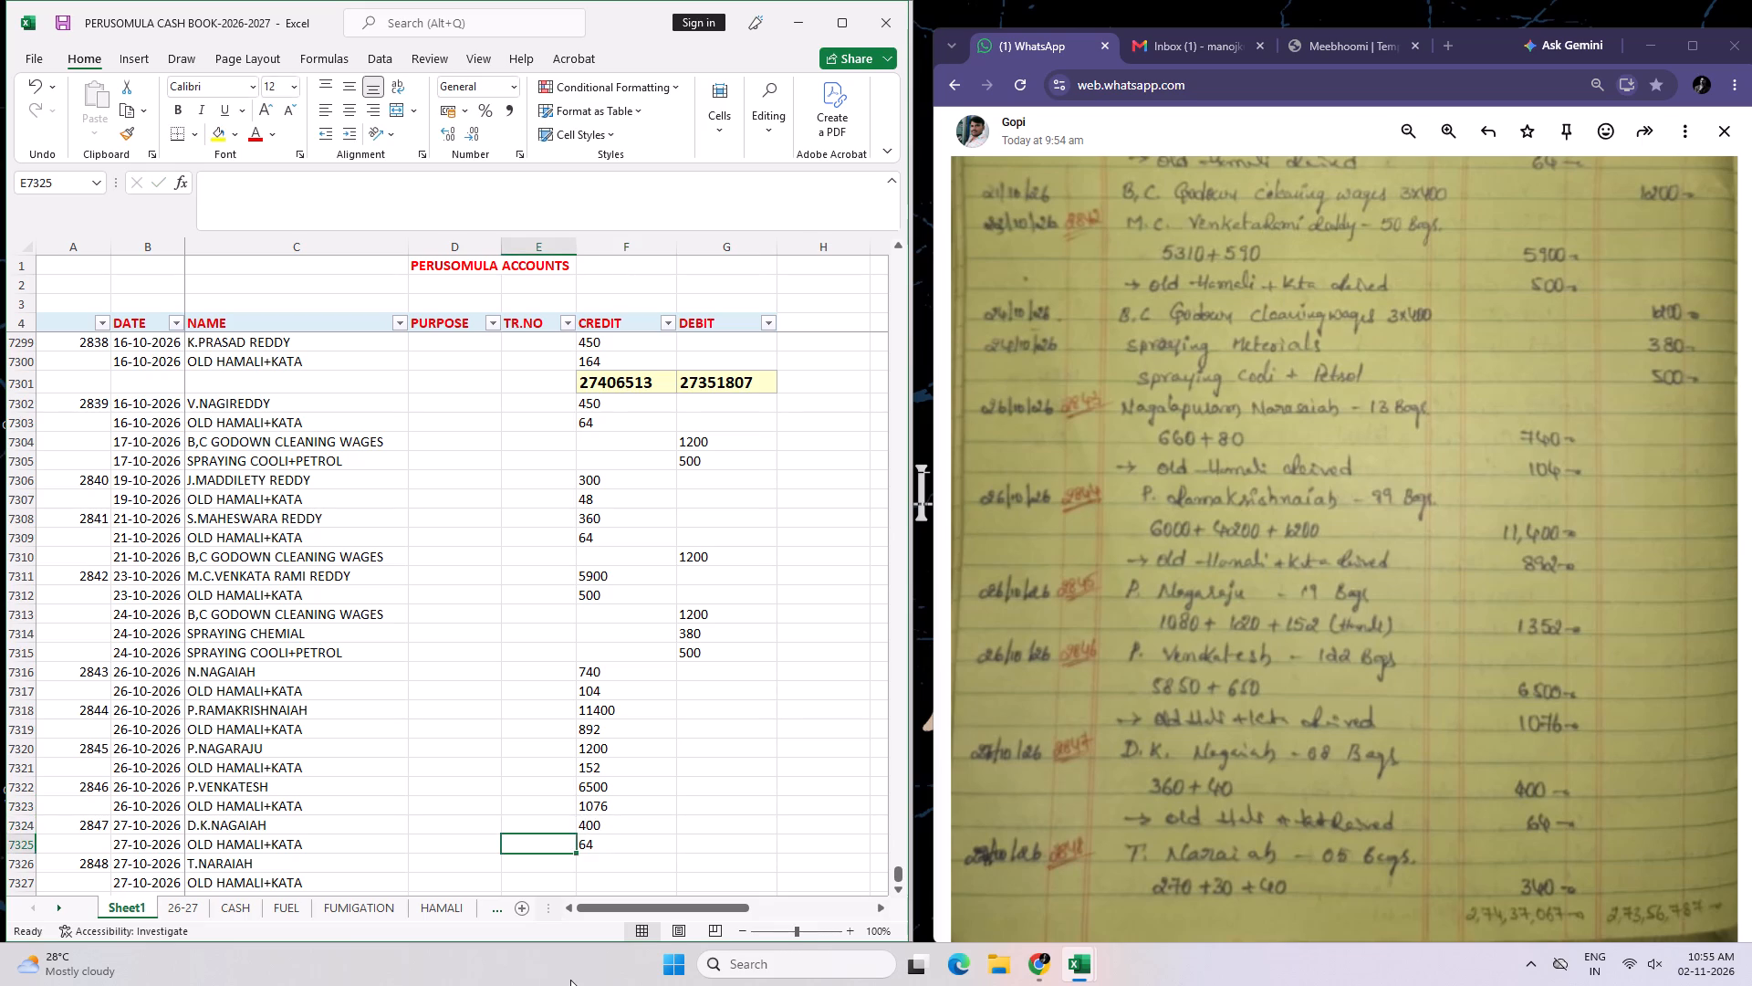